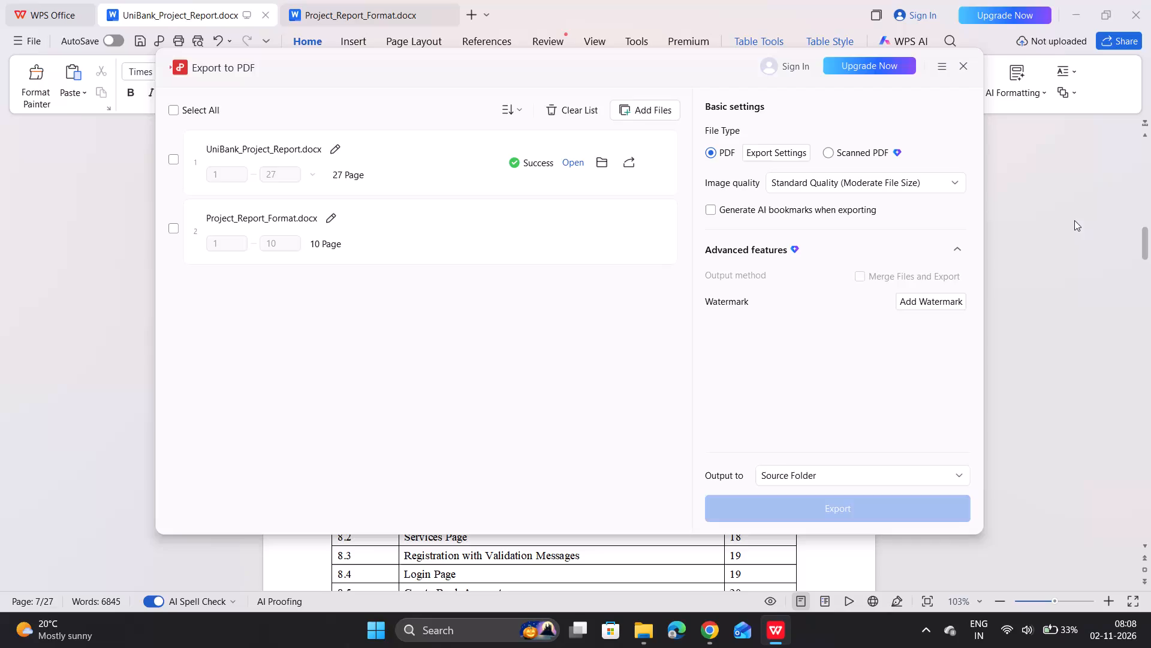
Close the Export to PDF window.
left_click(960, 66)
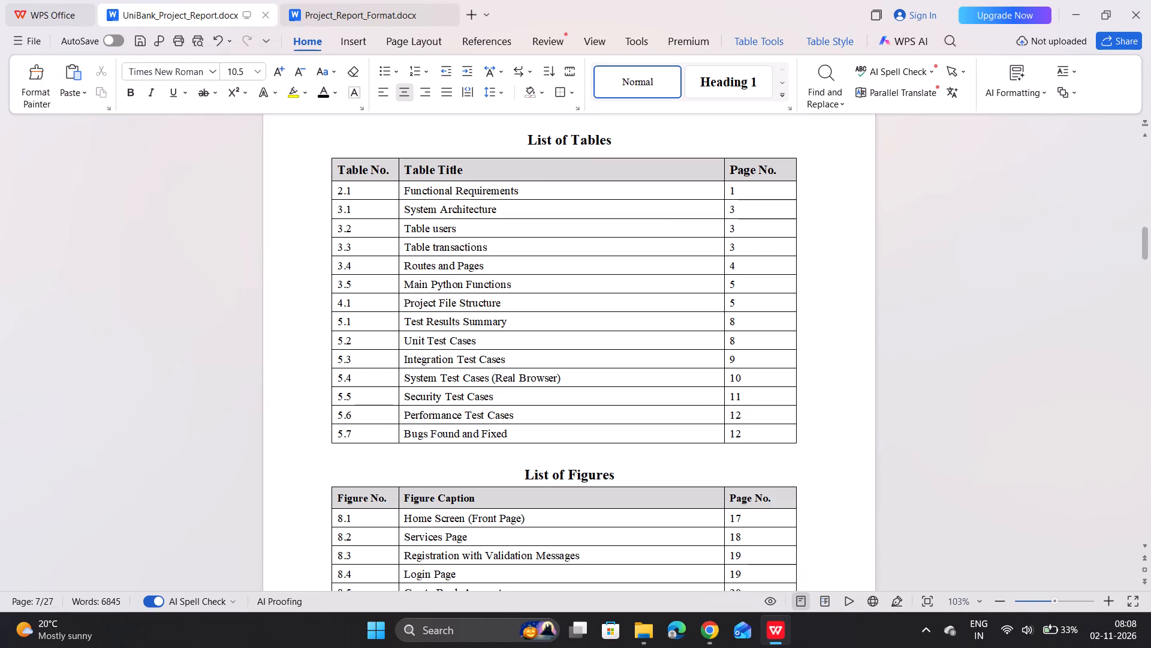
In the List of Tables, set the page numbers of Table transactions to 4 and Project File Structure to 5-6.
left_click(737, 194)
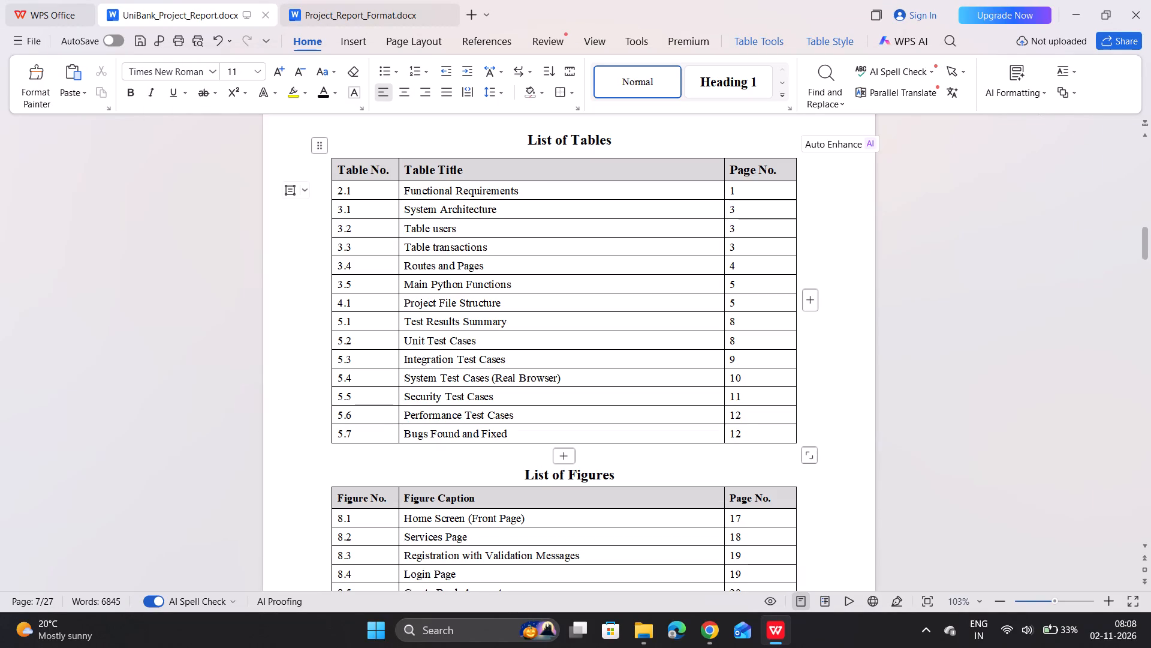
left_click(736, 212)
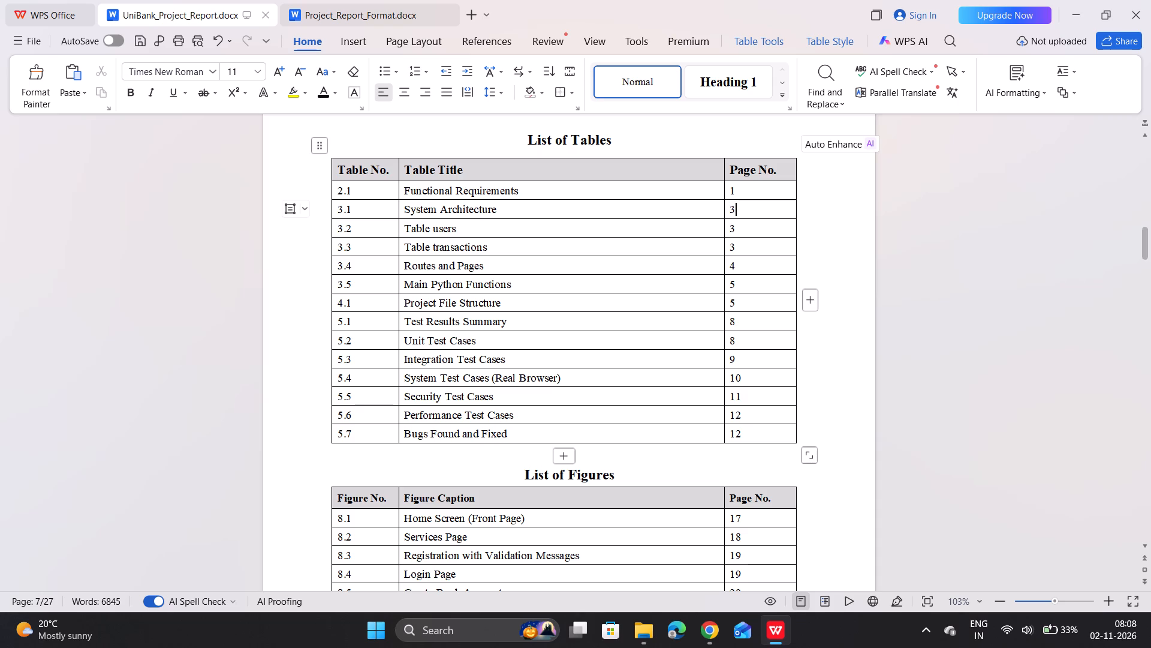
key("Down")
key("BackSpace")
key("4")
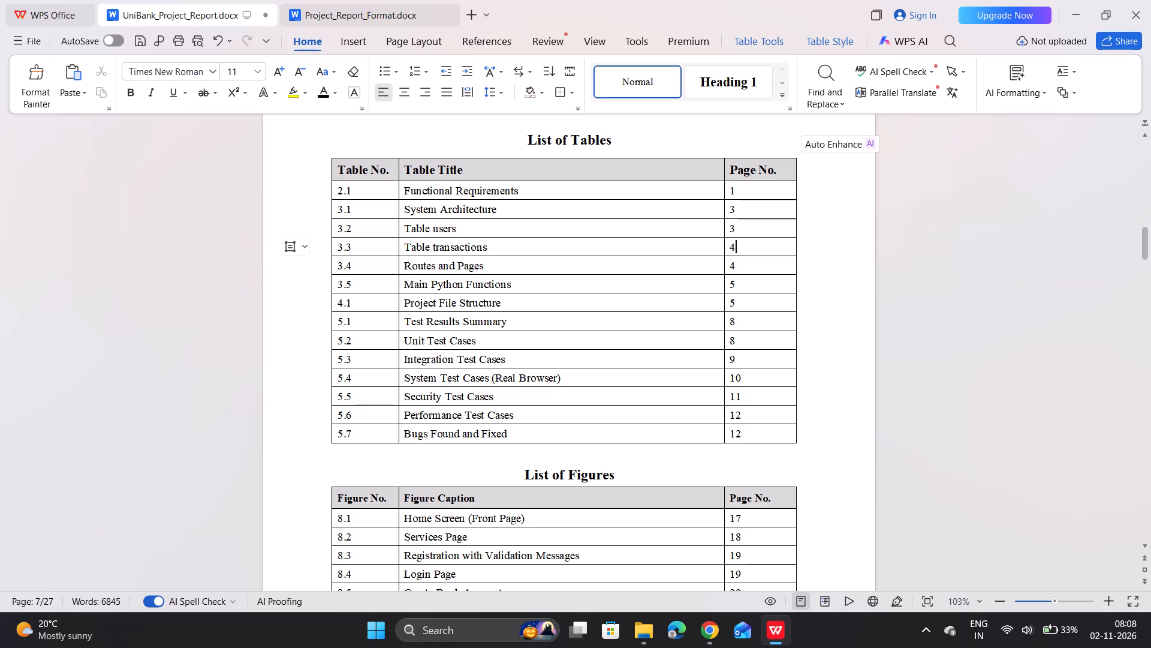
key("Down")
key("minus")
key("6")
Set the List of Tables page numbers to 7 for Test Results Summary, 7-8 for Unit Test Cases and 8-9 for Integration Test Cases.
key("Down")
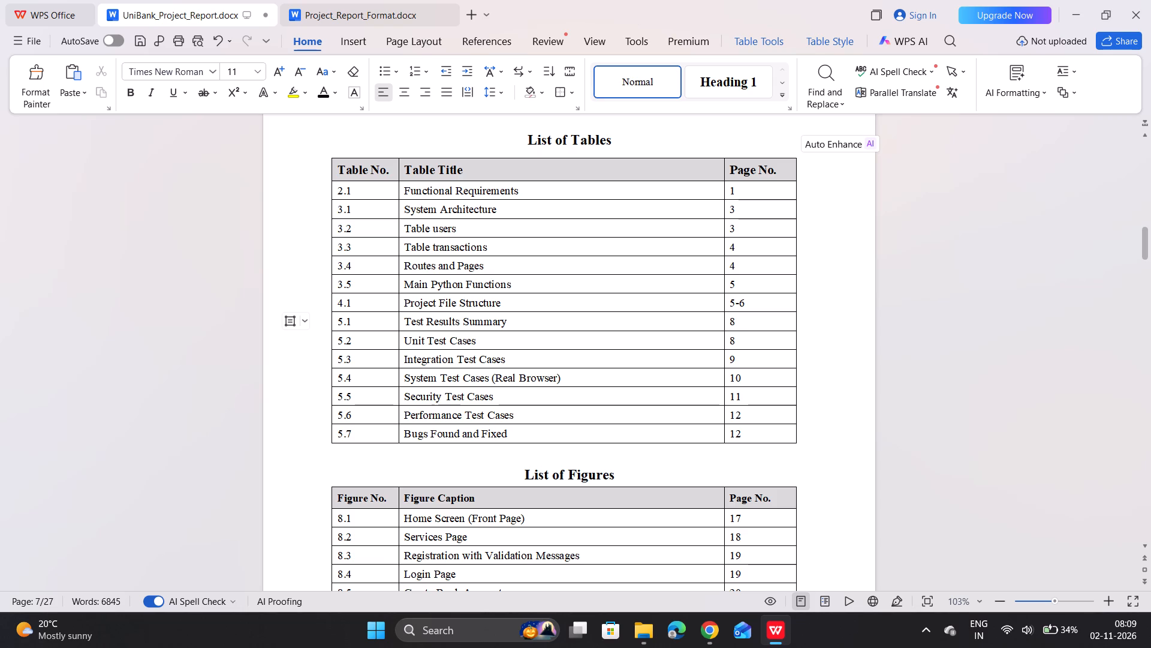
key("BackSpace")
key("7")
key("Down")
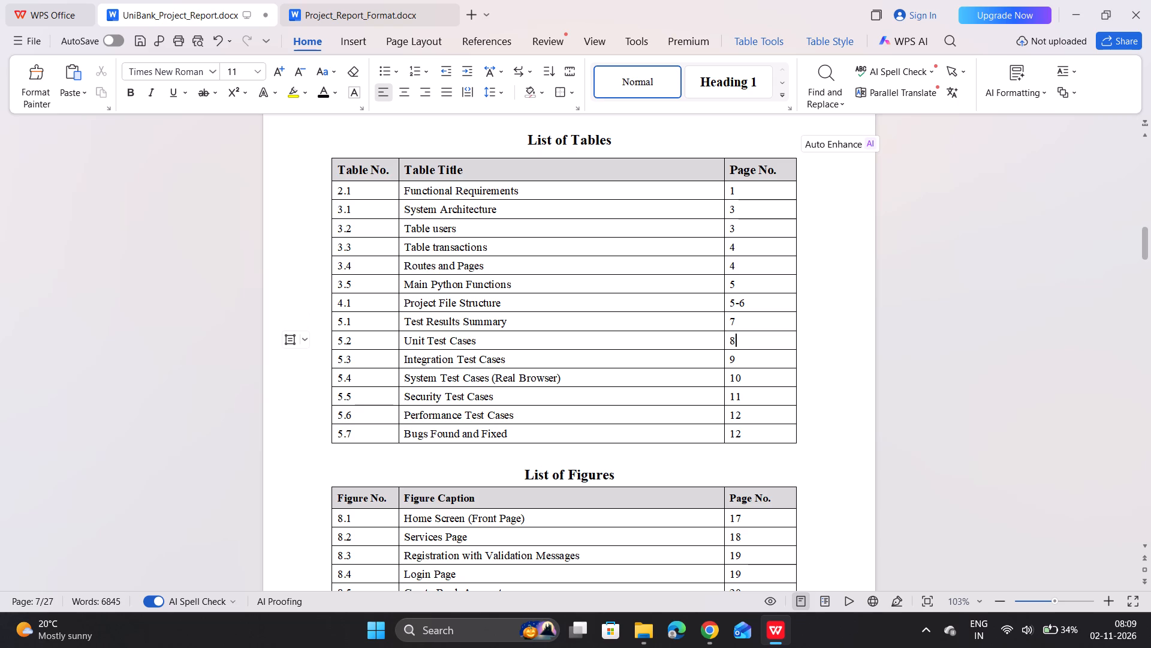
key("Down")
key("BackSpace")
type("7-8")
key("Down")
key("BackSpace")
type("8-9")
Set the List of Tables page numbers to 10-12 for Security Test Cases and 12-13 for Bugs Found and Fixed.
key("Down")
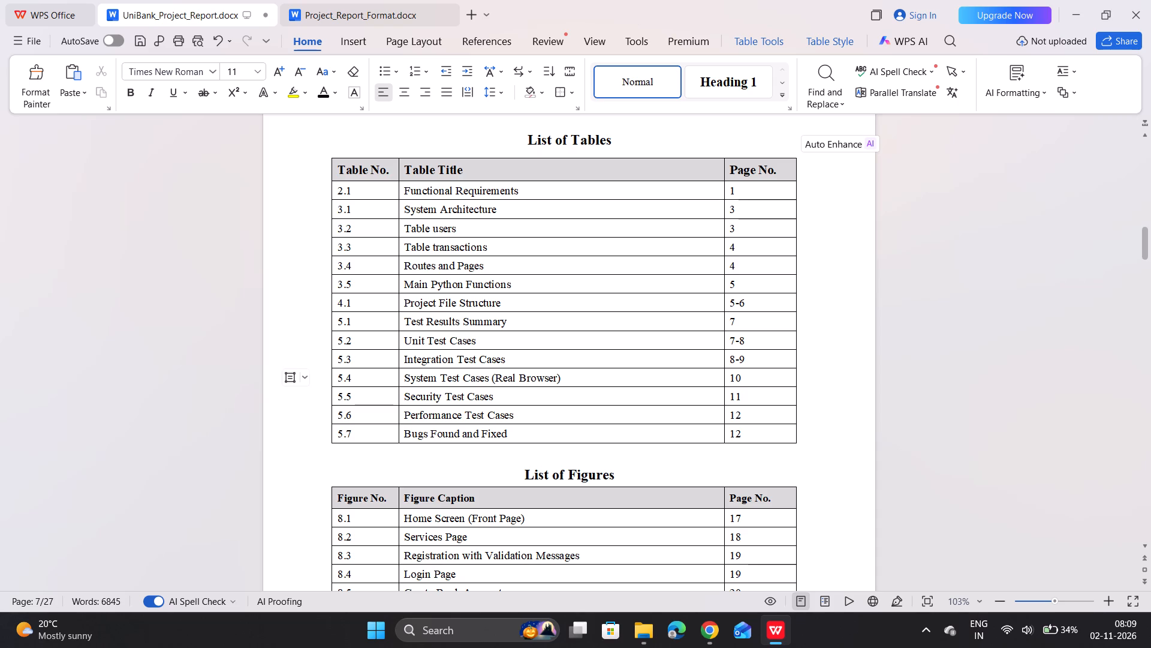
key("BackSpace")
type("0-11")
key("Down")
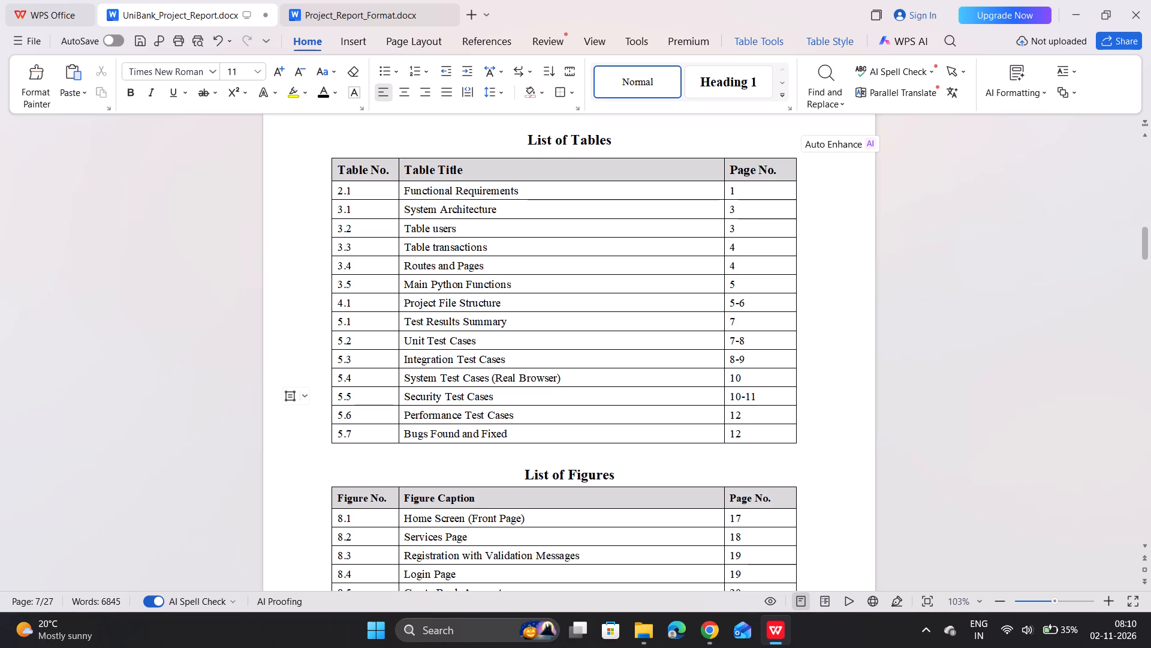
key("BackSpace")
key("2")
key("Down")
type("-13")
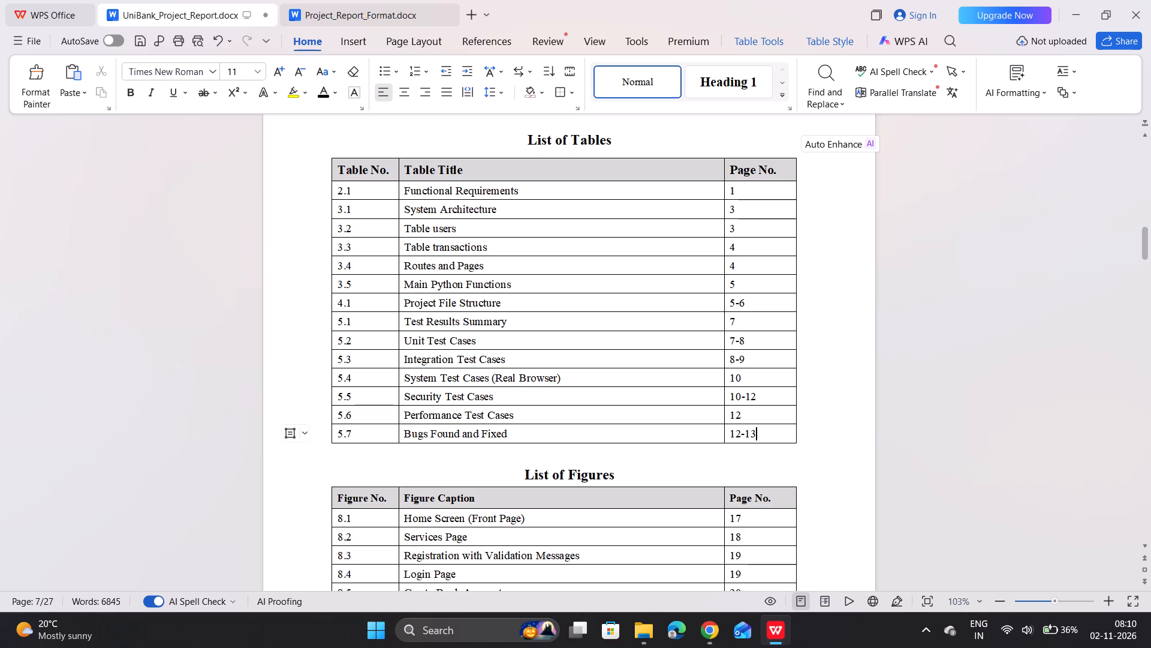
In the List of Figures, set the page numbers of figure 8.1 to 15 and of figures 8.2 and 8.3 to 16.
scroll(713, 202, "down", 1)
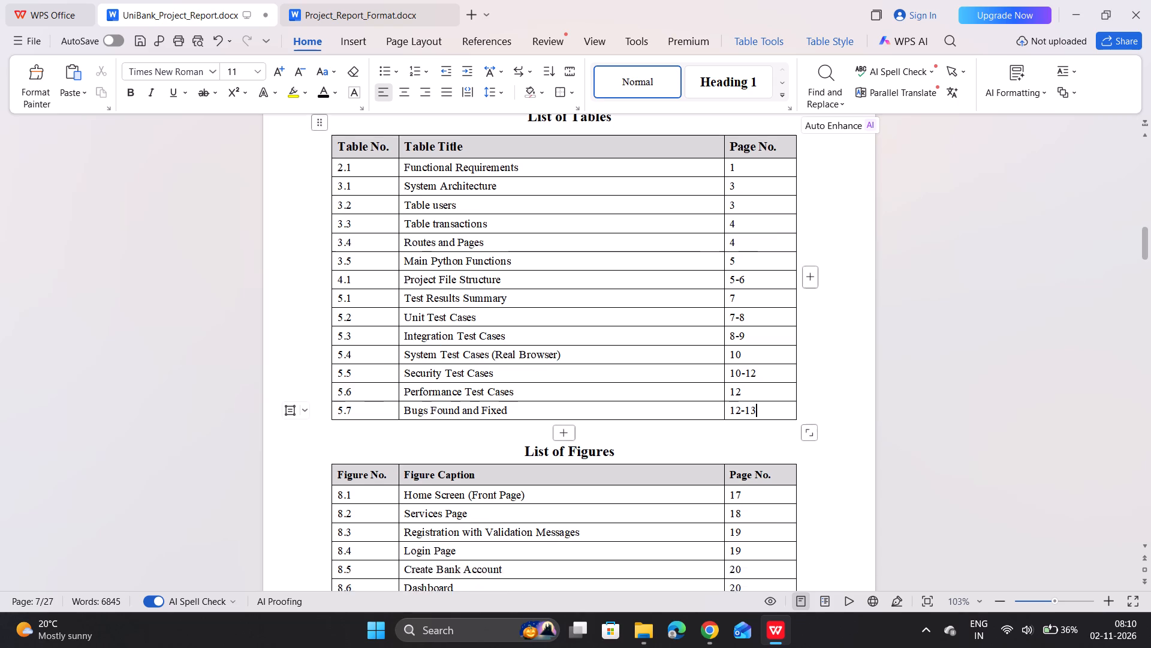
scroll(713, 202, "down", 4)
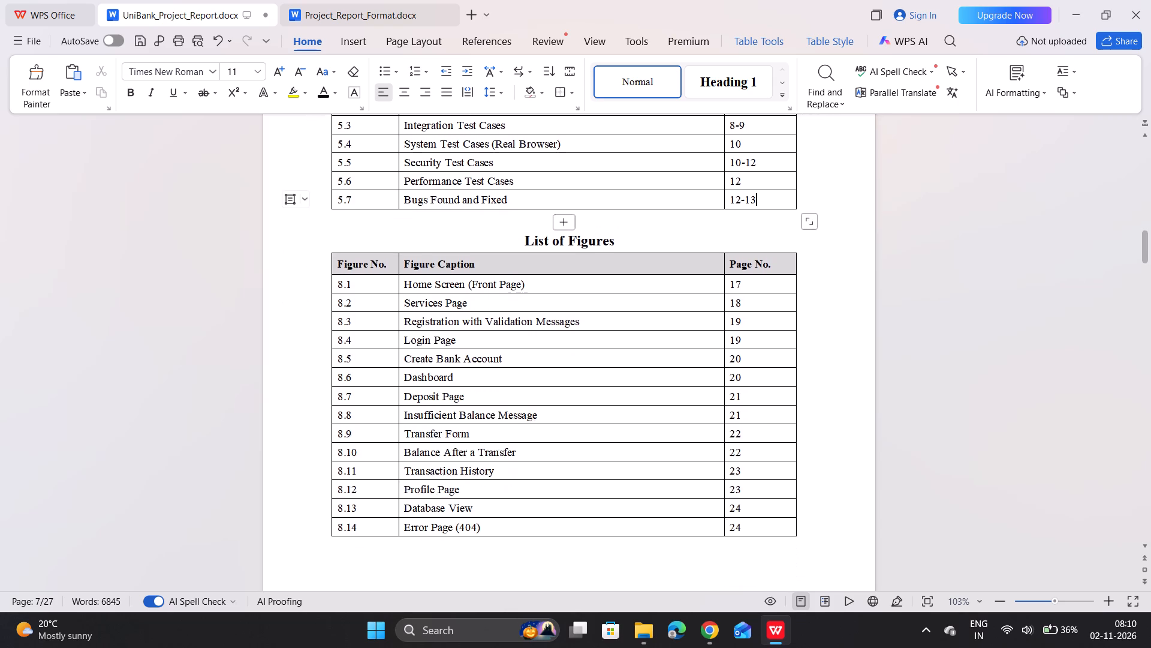
scroll(713, 202, "down", 2)
left_click(751, 229)
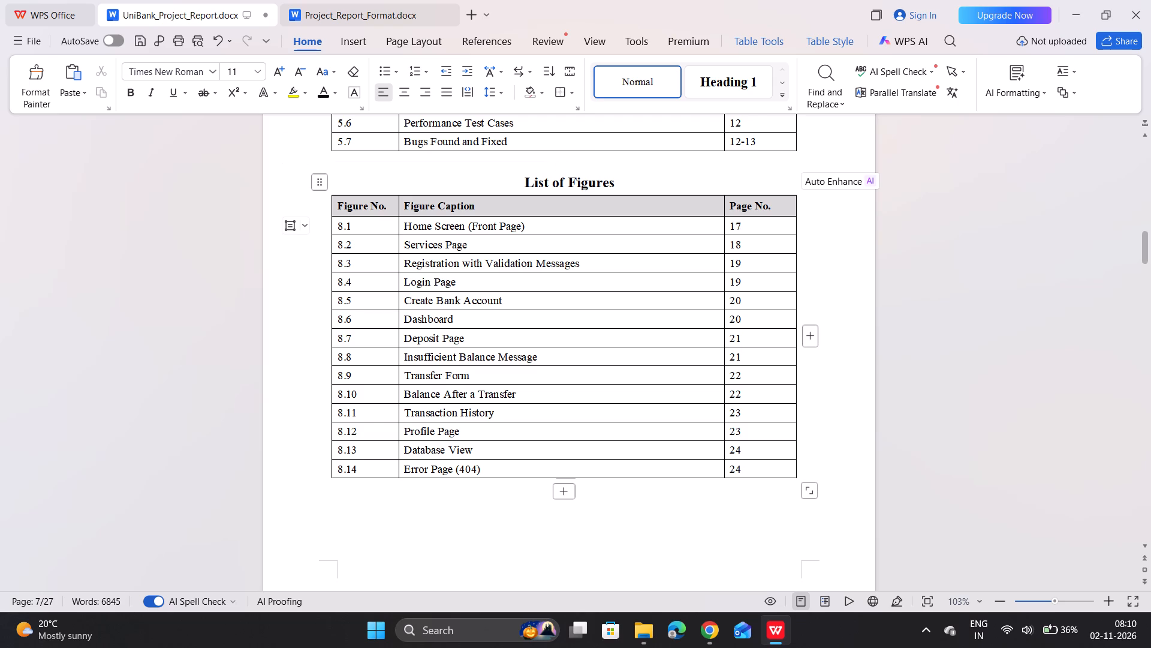
key("BackSpace")
key("5")
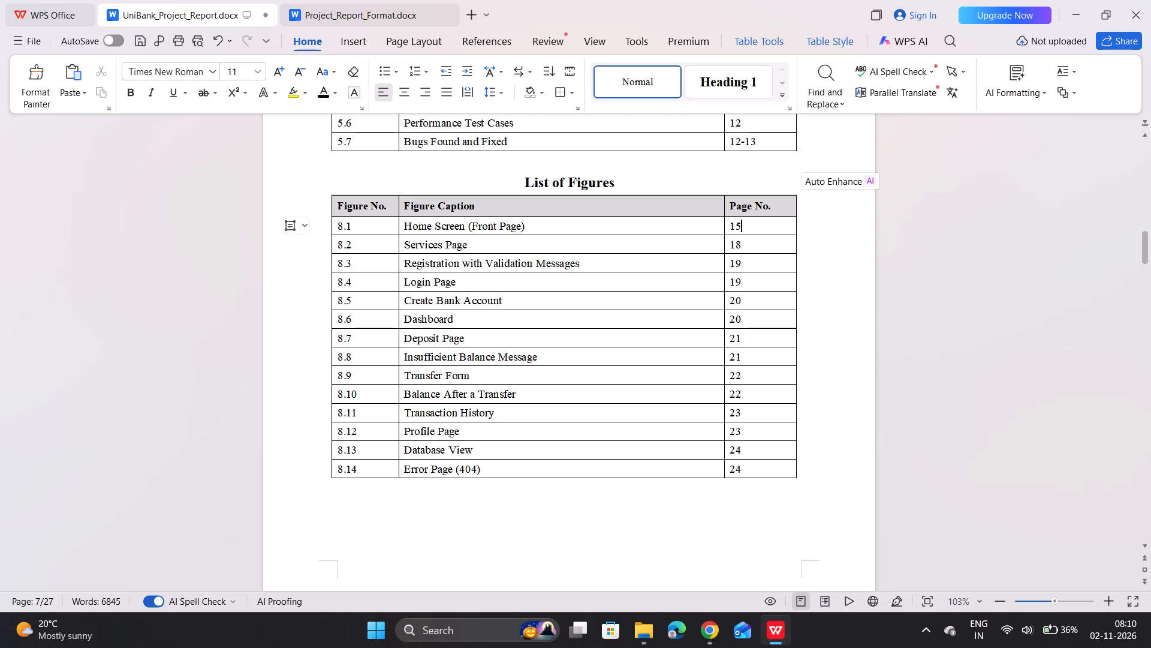
key("Down")
key("BackSpace")
key("6")
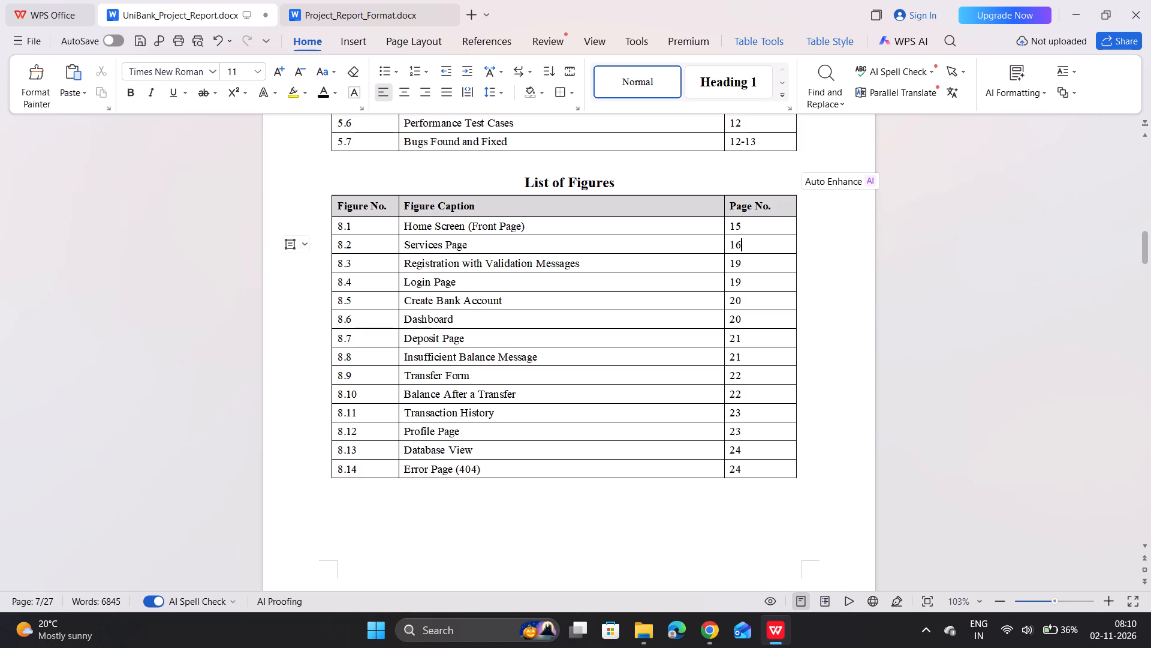
key("Down")
key("BackSpace")
key("6")
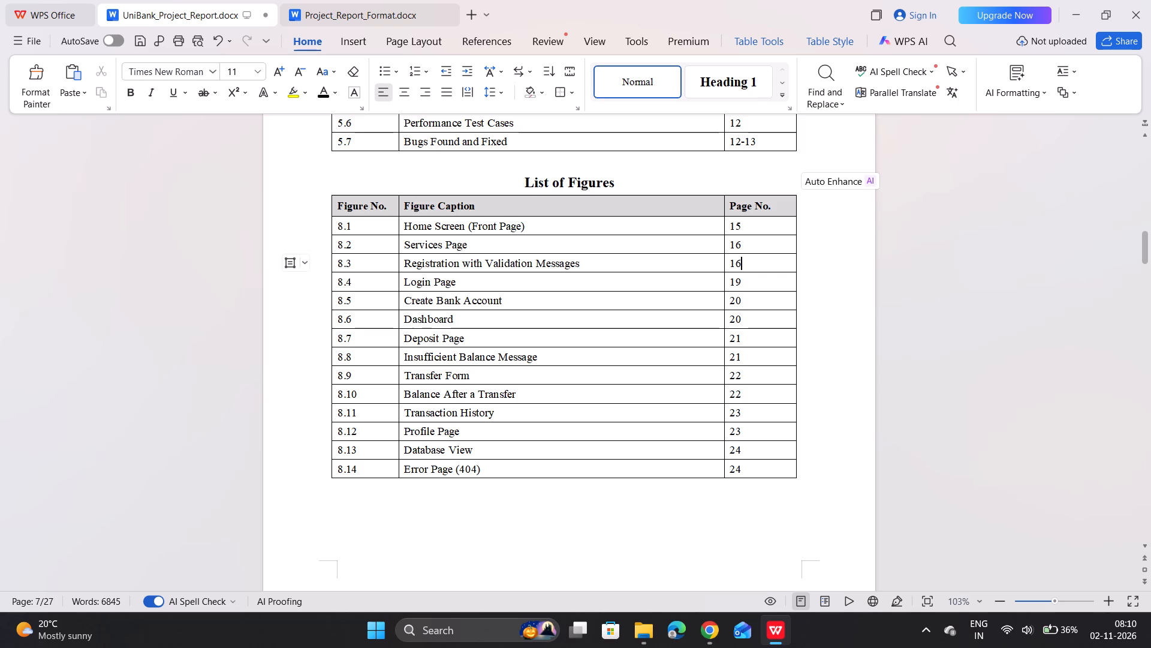
Set the List of Figures page numbers to 17 for Login Page, 17-18 for Create Bank Account and 18 for Dashboard.
key("Down")
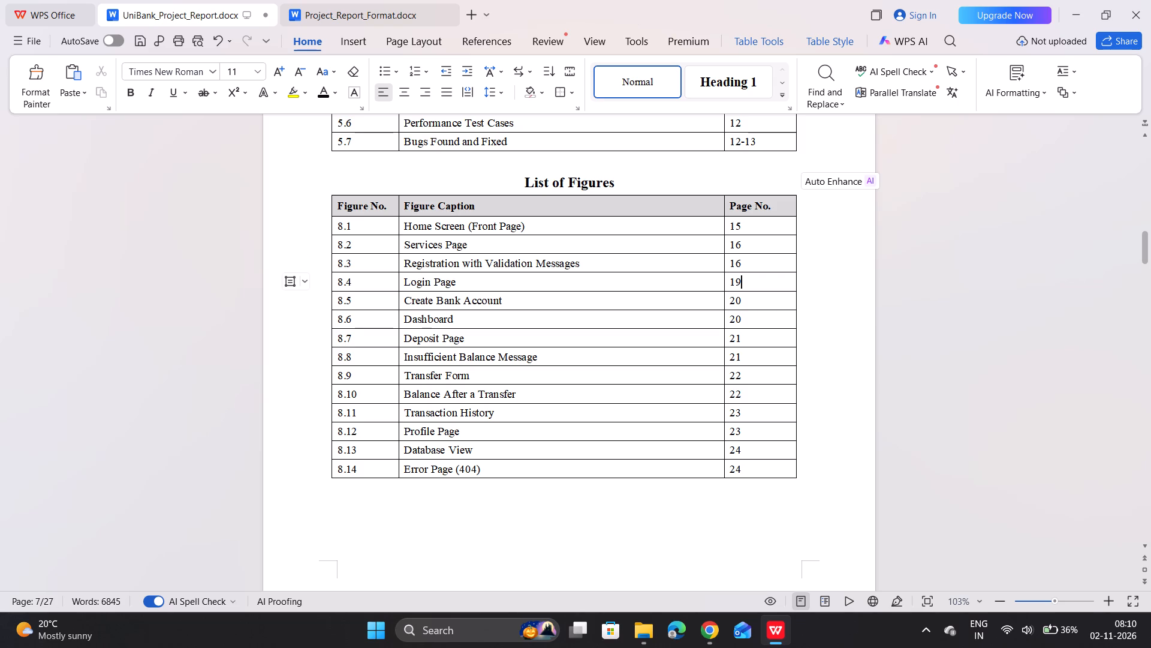
key("BackSpace")
key("7")
key("Down")
key("BackSpace")
key("BackSpace")
type("17")
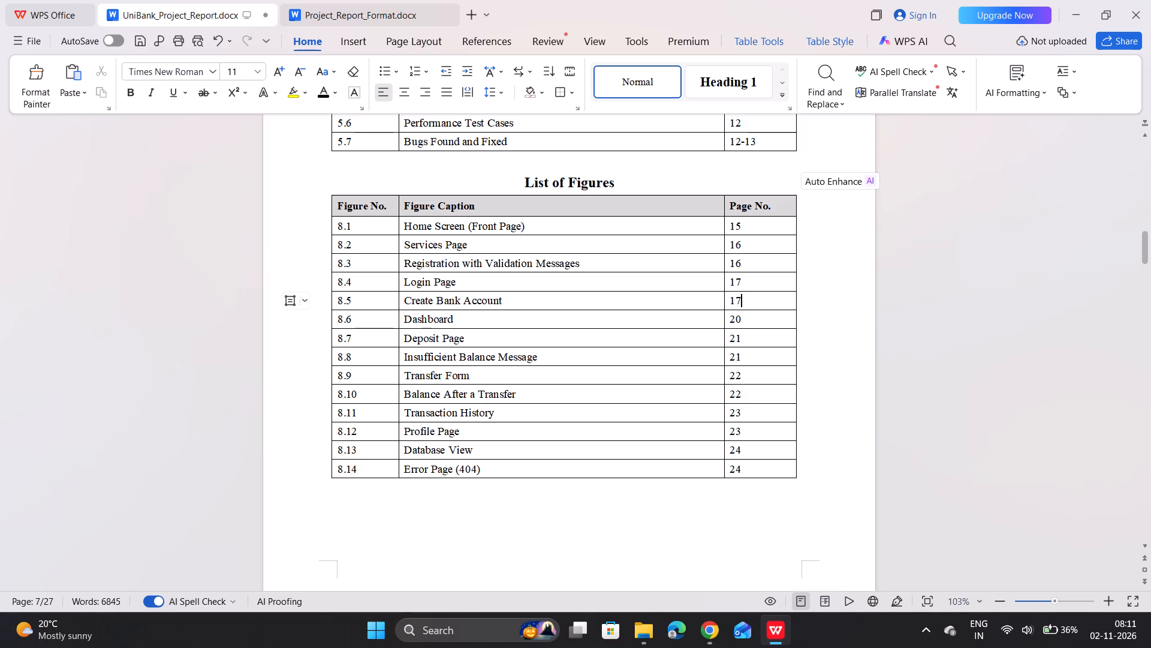
type("-18")
key("Down")
key("BackSpace")
key("BackSpace")
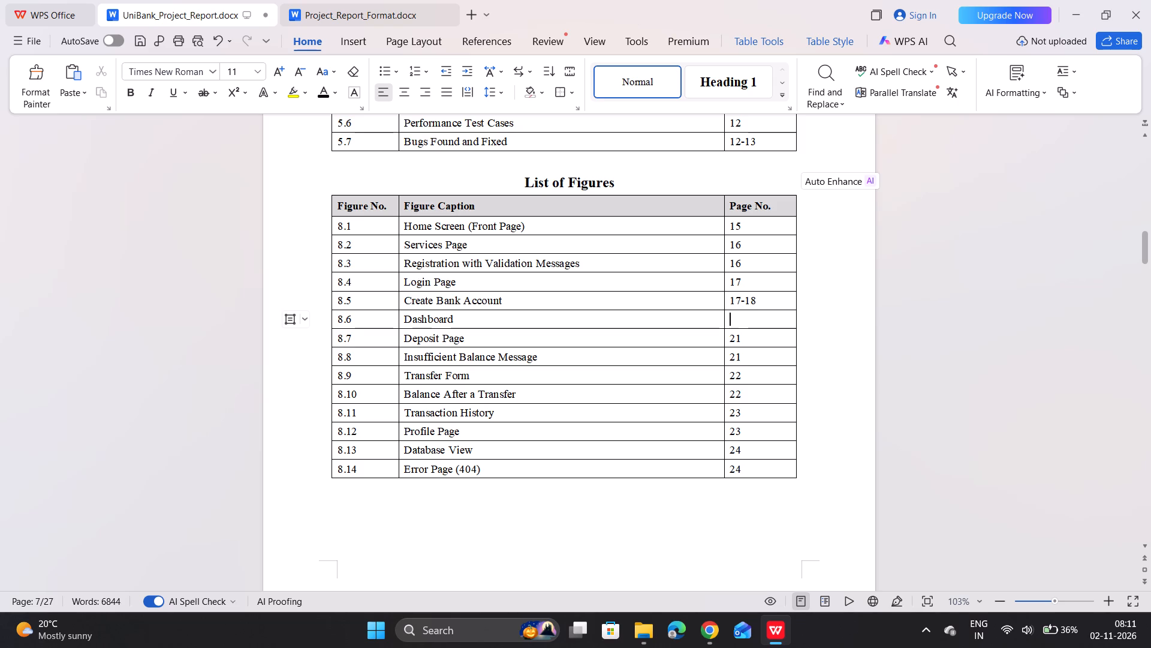
key("1")
key("9")
key("BackSpace")
key("8")
Set the List of Figures page numbers of Deposit Page and Insufficient Balance Message both to 19.
key("Down")
key("BackSpace")
key("BackSpace")
type("19")
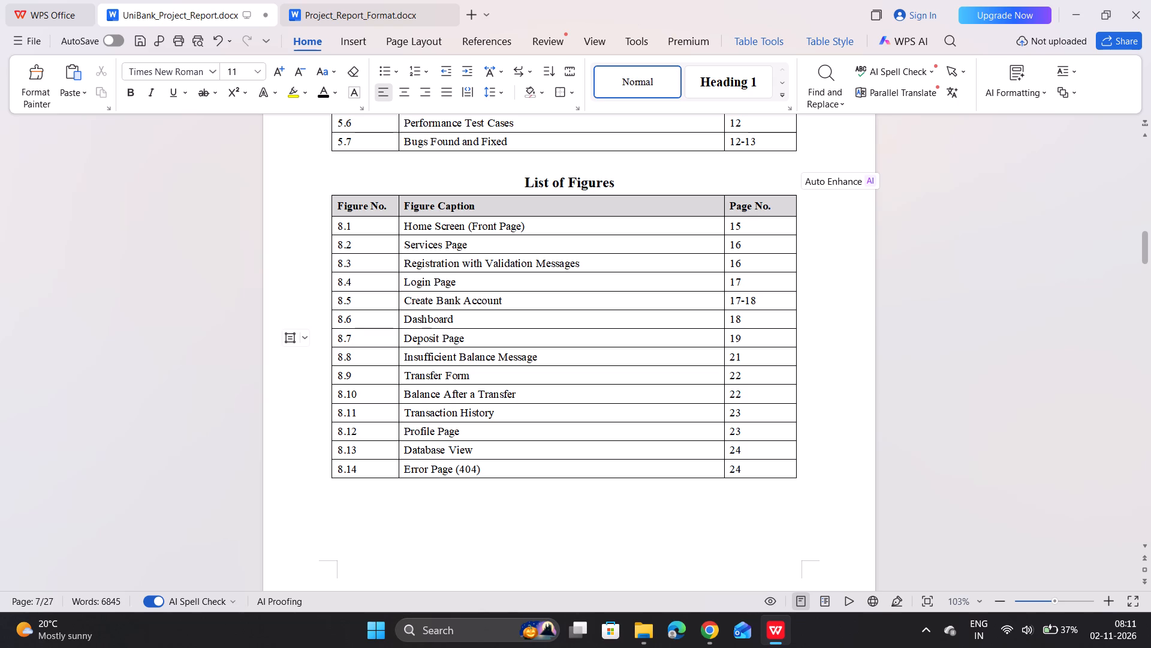
key("Down")
key("BackSpace")
key("BackSpace")
type("19")
Go to the page number of figure 8.9, Transfer Form, in the List of Figures.
key("Down")
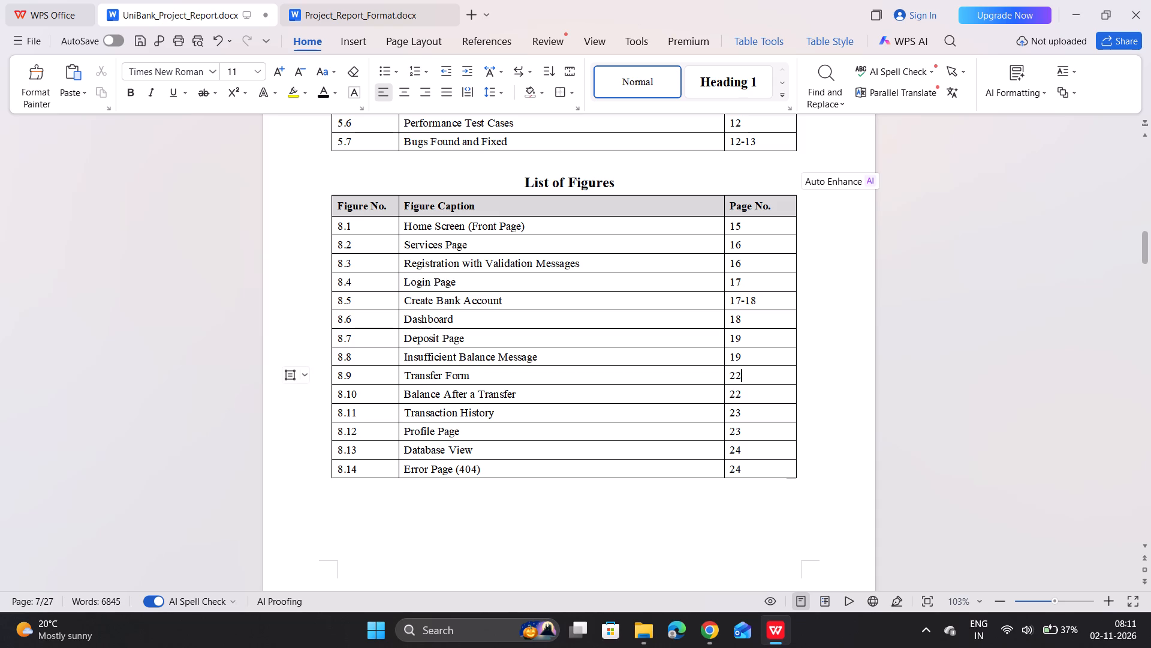
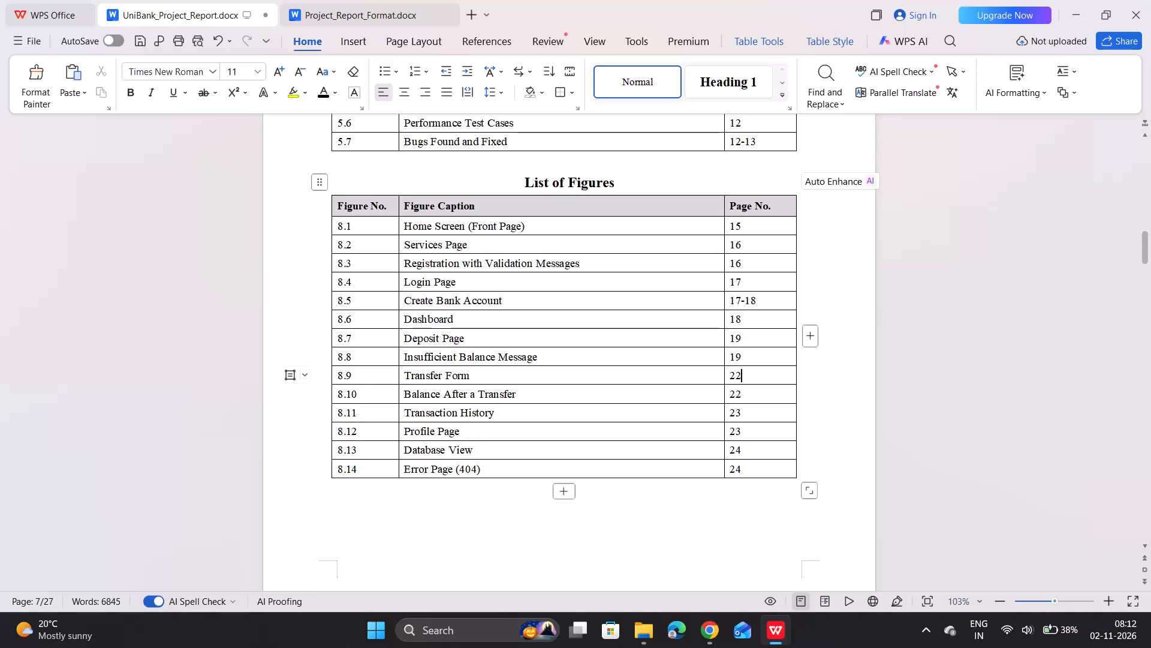
Set the List of Figures page number of figure 8.4, Login Page, to 16.
left_click(739, 280)
key("BackSpace")
key("6")
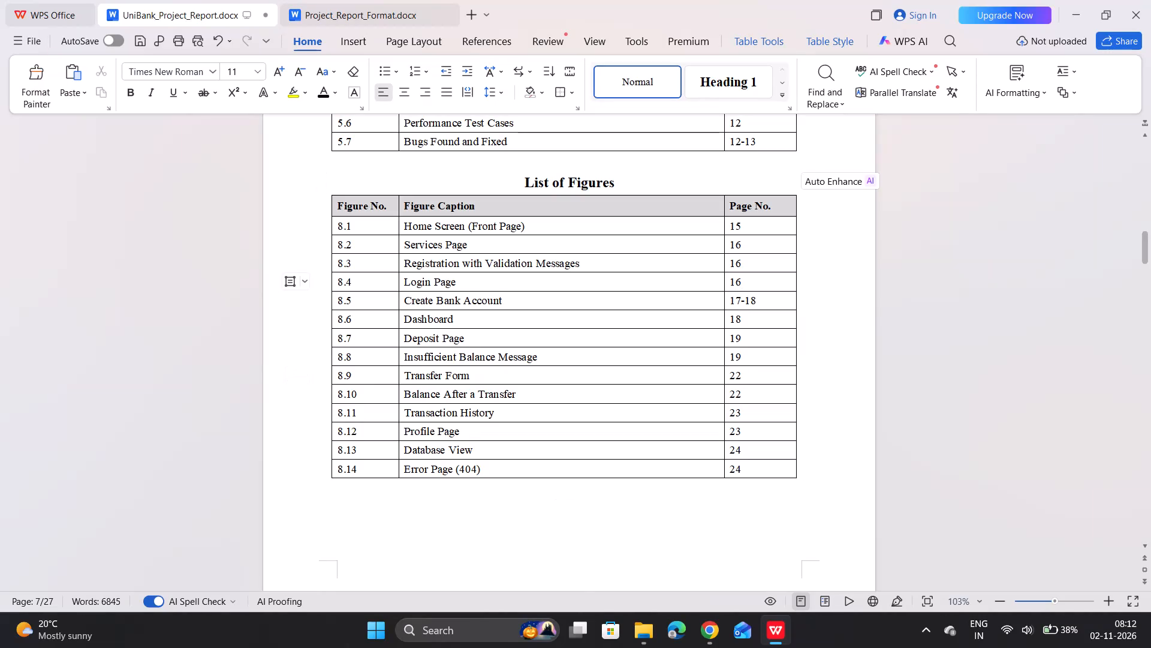
Set the List of Figures page numbers of Create Bank Account, Dashboard and Deposit Page all to 17.
key("Down")
key("Right")
key("Right")
key("Right")
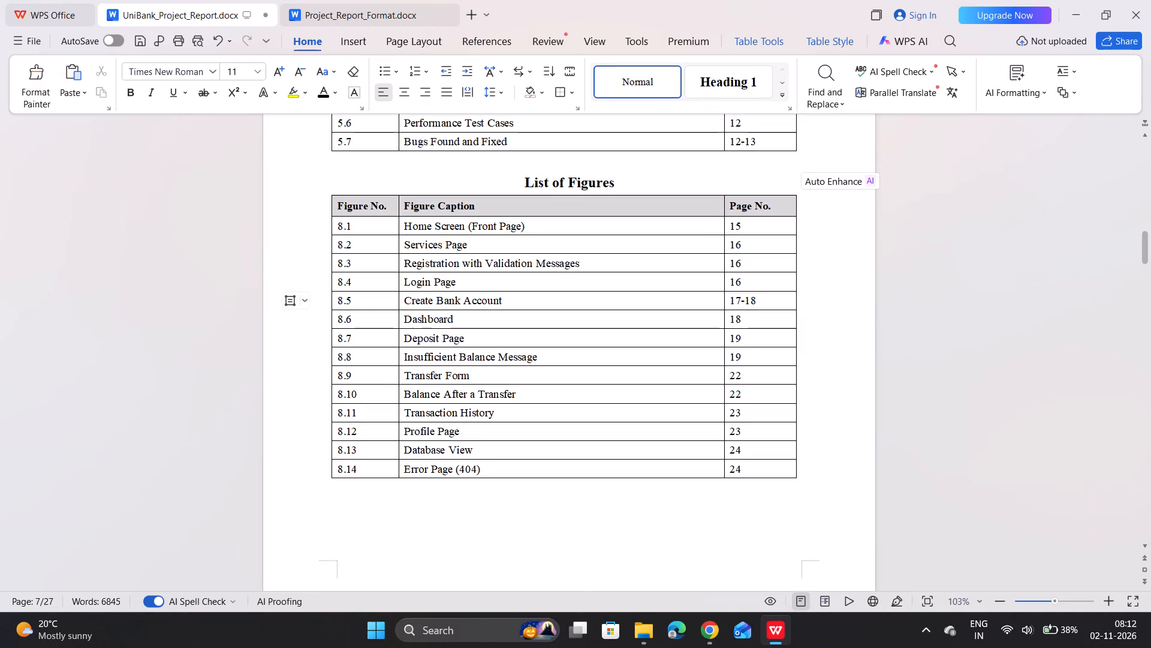
key("BackSpace")
key("BackSpace")
key("BackSpace")
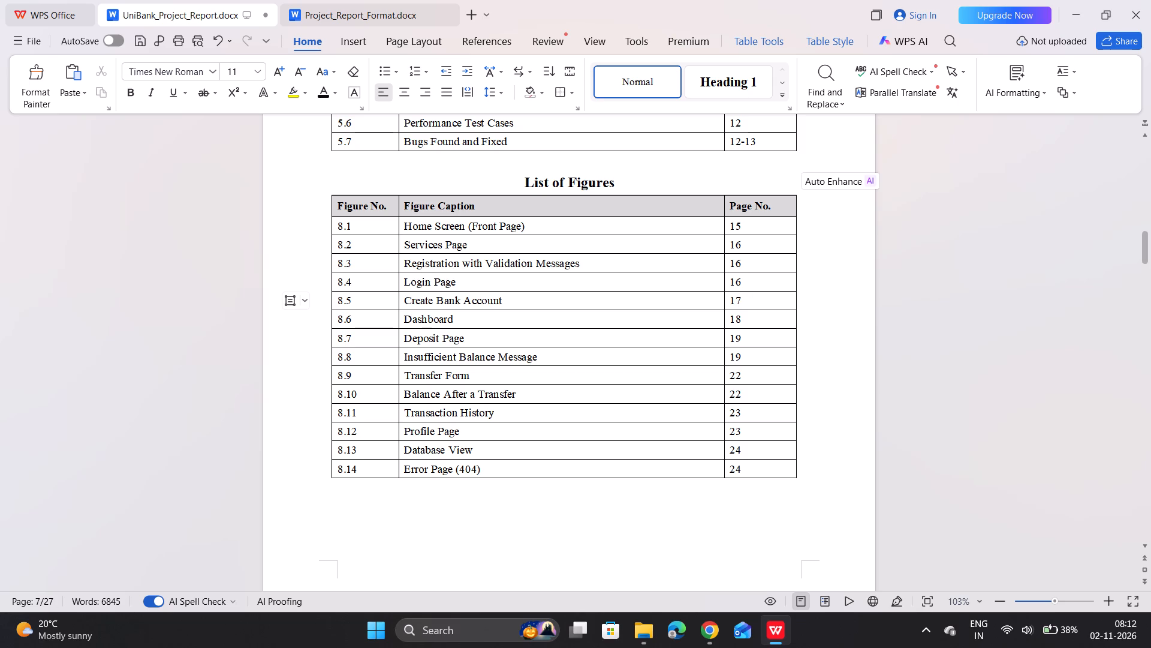
key("Down")
key("BackSpace")
key("7")
key("Down")
key("BackSpace")
key("7")
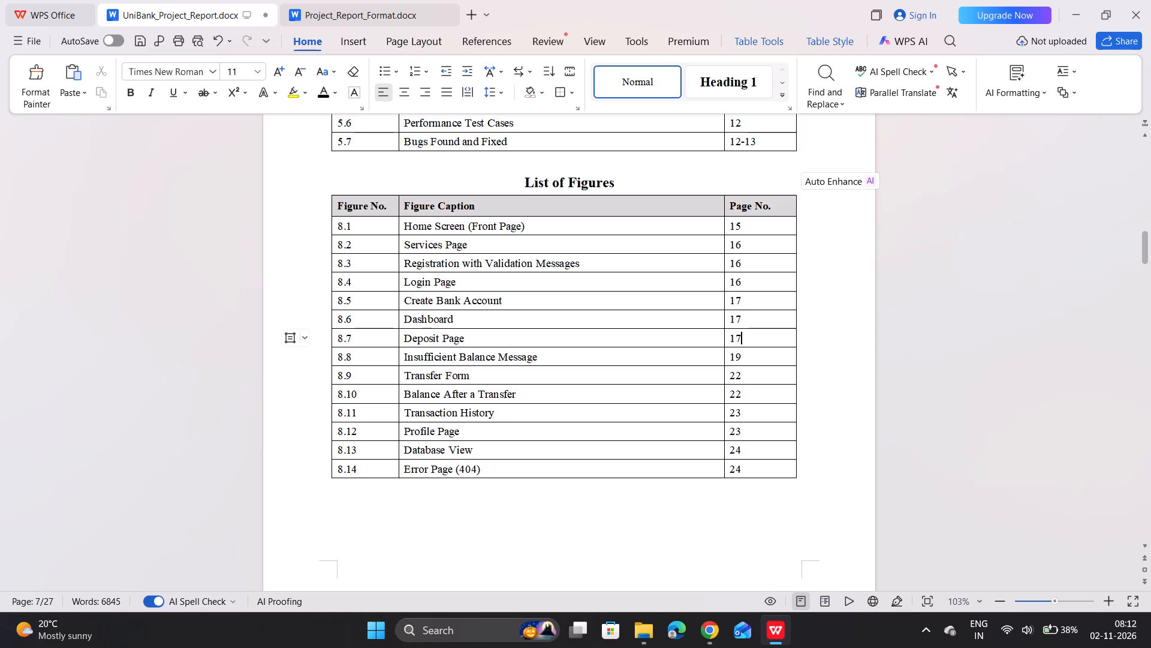
Set the List of Figures page numbers of Insufficient Balance Message, Transfer Form and Balance After a Transfer all to 18.
key("Down")
key("BackSpace")
key("8")
key("Down")
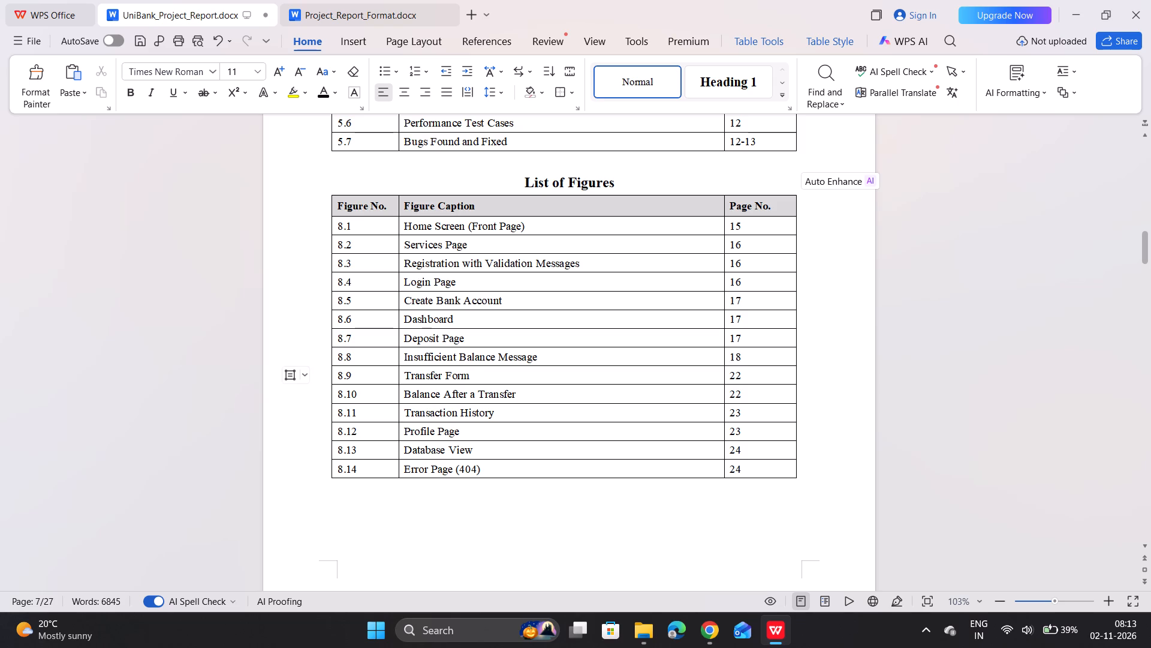
key("BackSpace")
key("BackSpace")
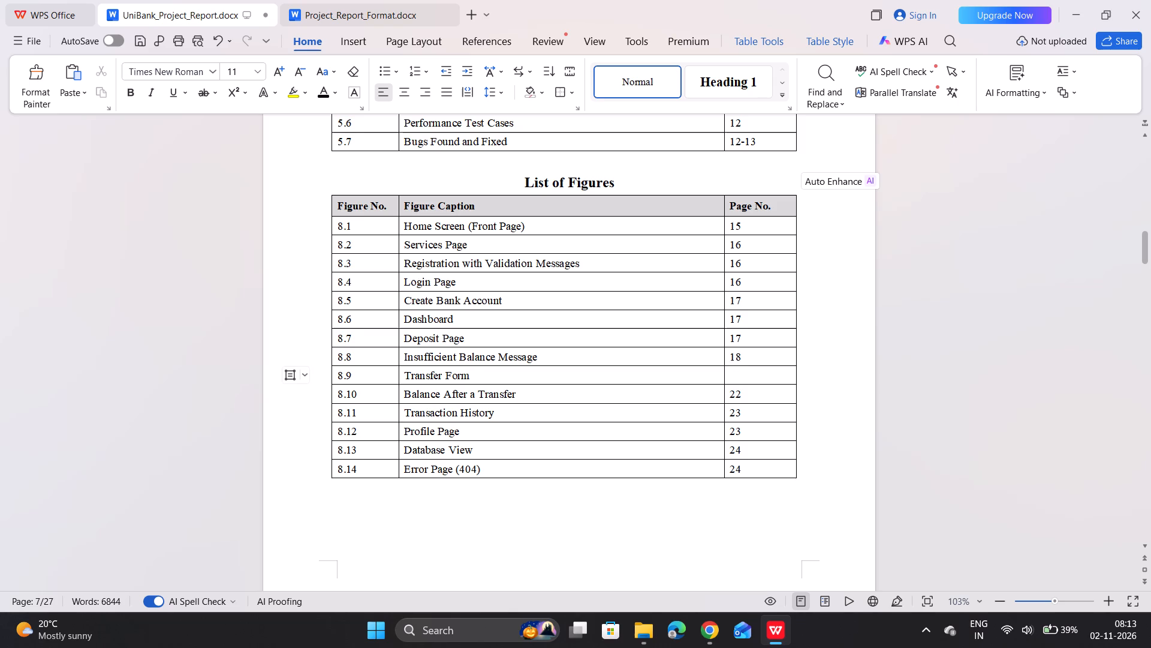
type("18")
key("Down")
key("BackSpace")
key("BackSpace")
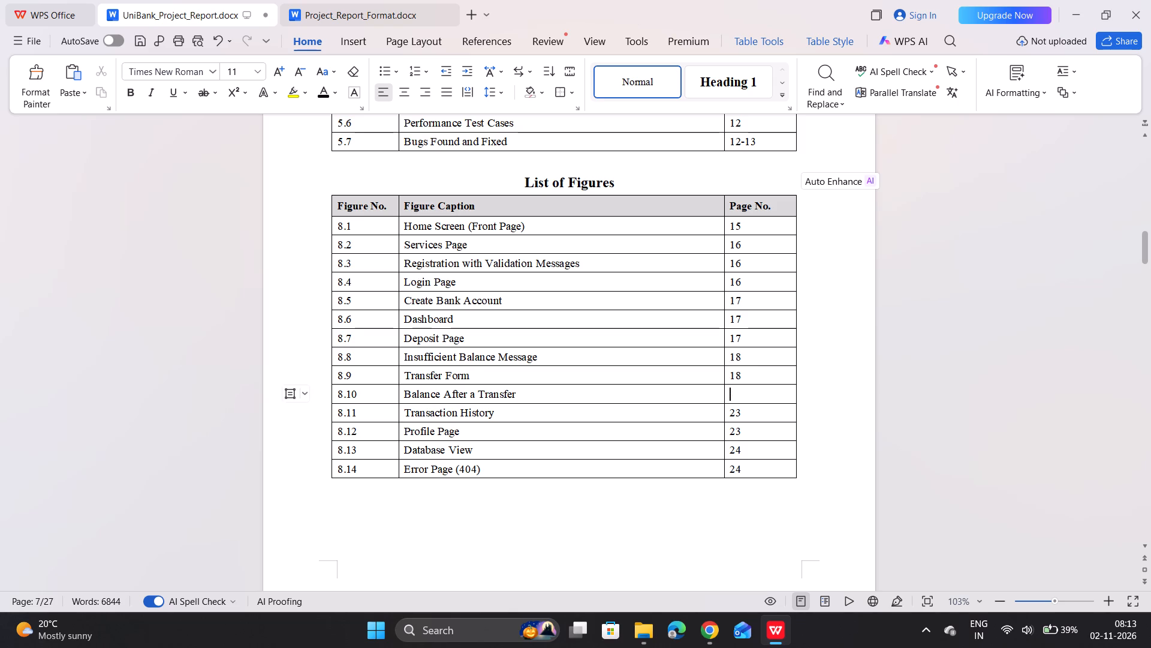
type("18")
Set the List of Figures page numbers of Transaction History, Profile Page and Database View all to 19.
key("Down")
key("BackSpace")
key("BackSpace")
type("19")
key("Down")
key("BackSpace")
key("BackSpace")
type("19")
key("Down")
key("BackSpace")
key("BackSpace")
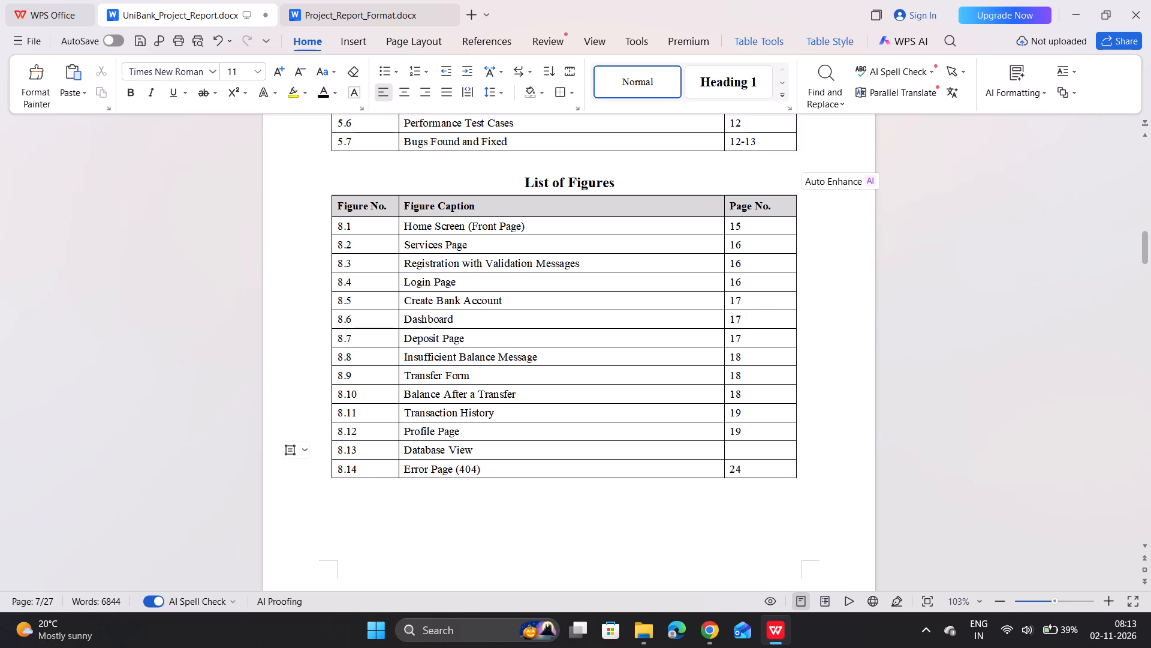
type("19")
Set the List of Figures page number of figure 8.14, Error Page (404), to 20.
key("Down")
key("BackSpace")
key("0")
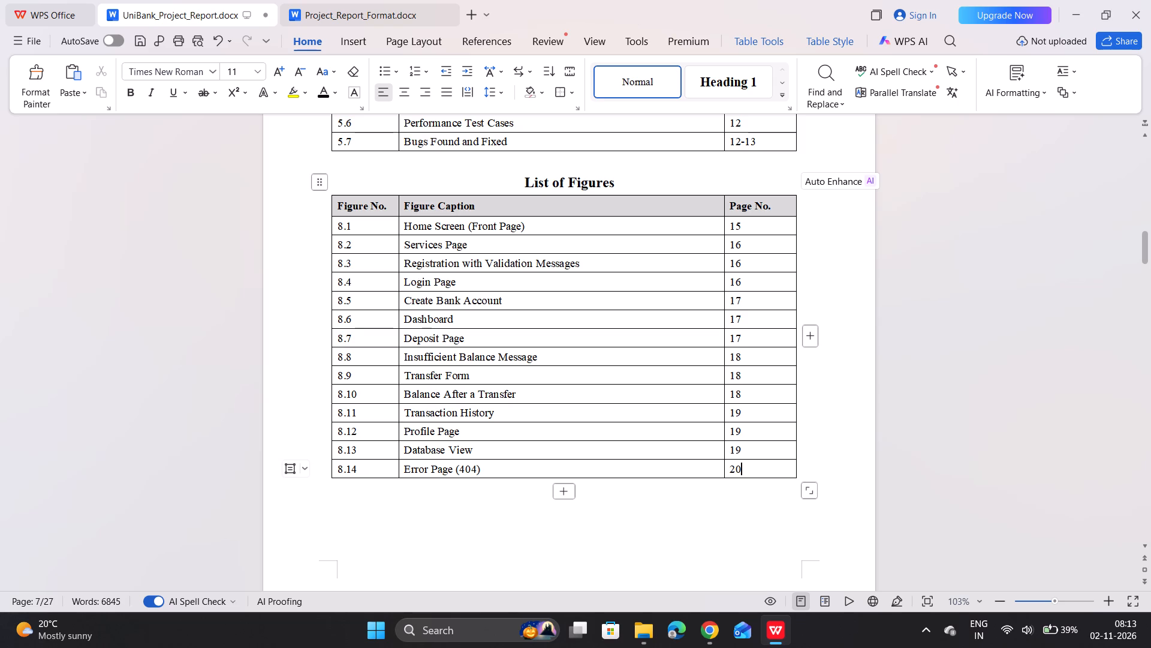
Review the report's front matter from the List of Figures back through the contents table to the certificate page.
scroll(805, 298, "down", 9)
scroll(805, 298, "up", 12)
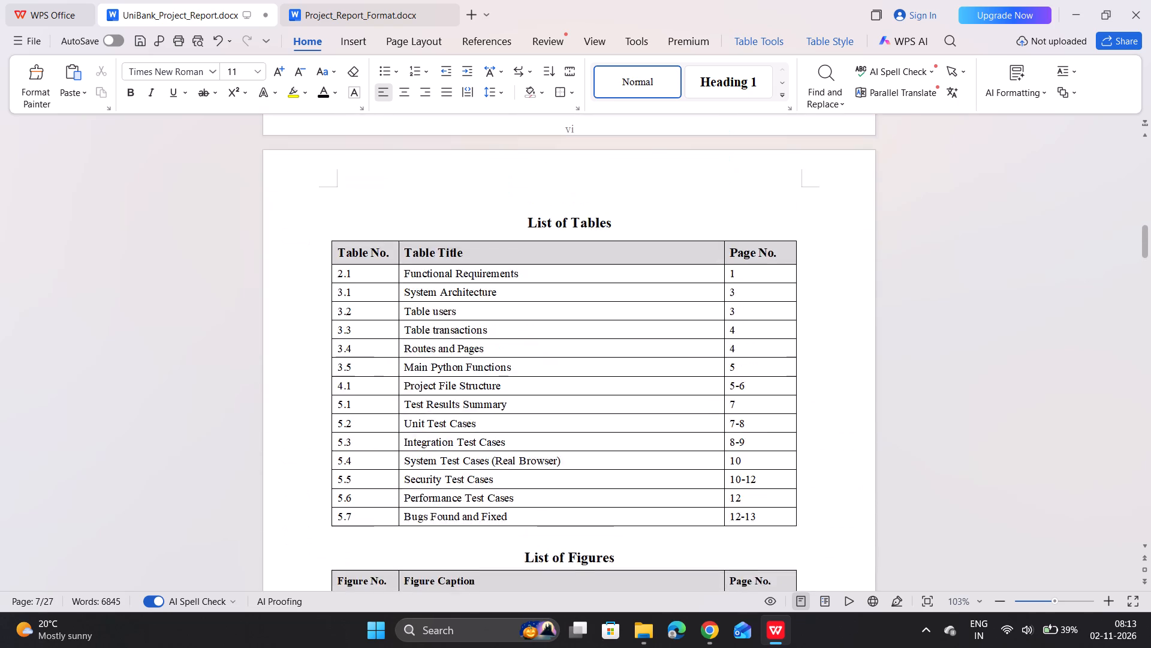
scroll(805, 298, "up", 7)
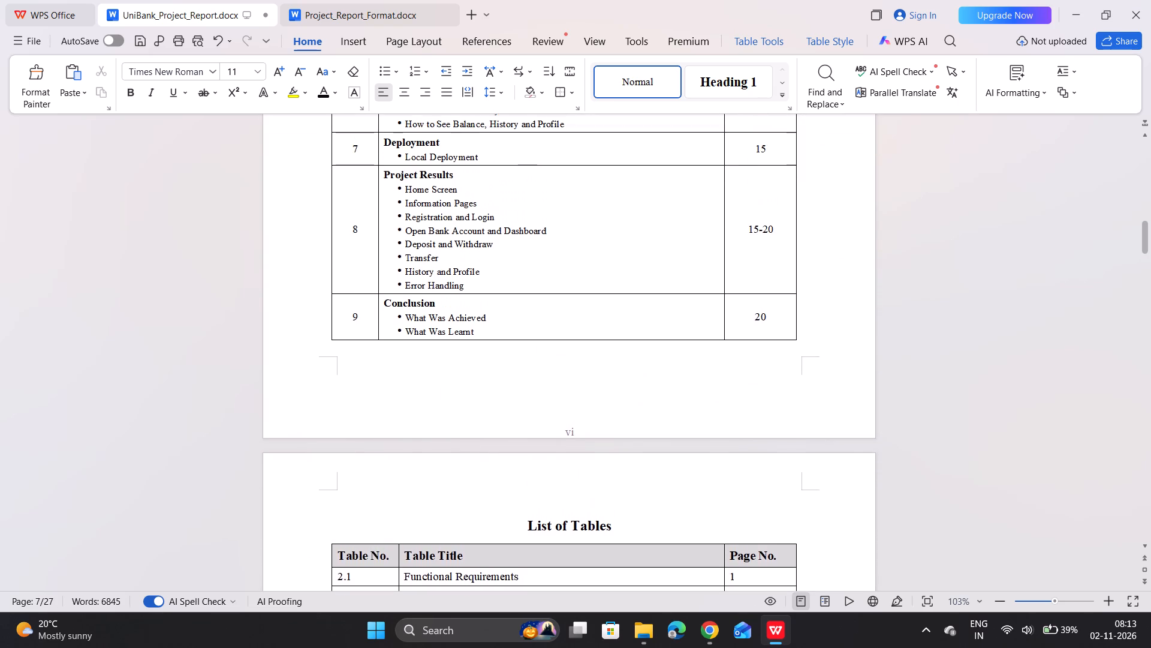
scroll(805, 298, "up", 17)
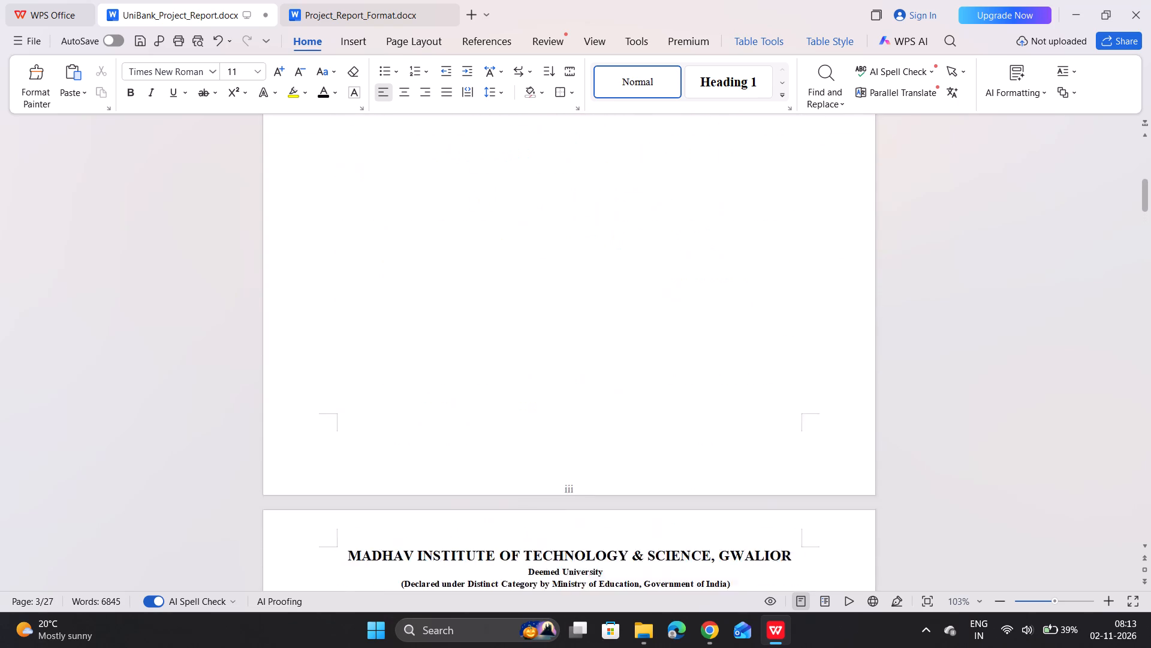
scroll(805, 298, "up", 10)
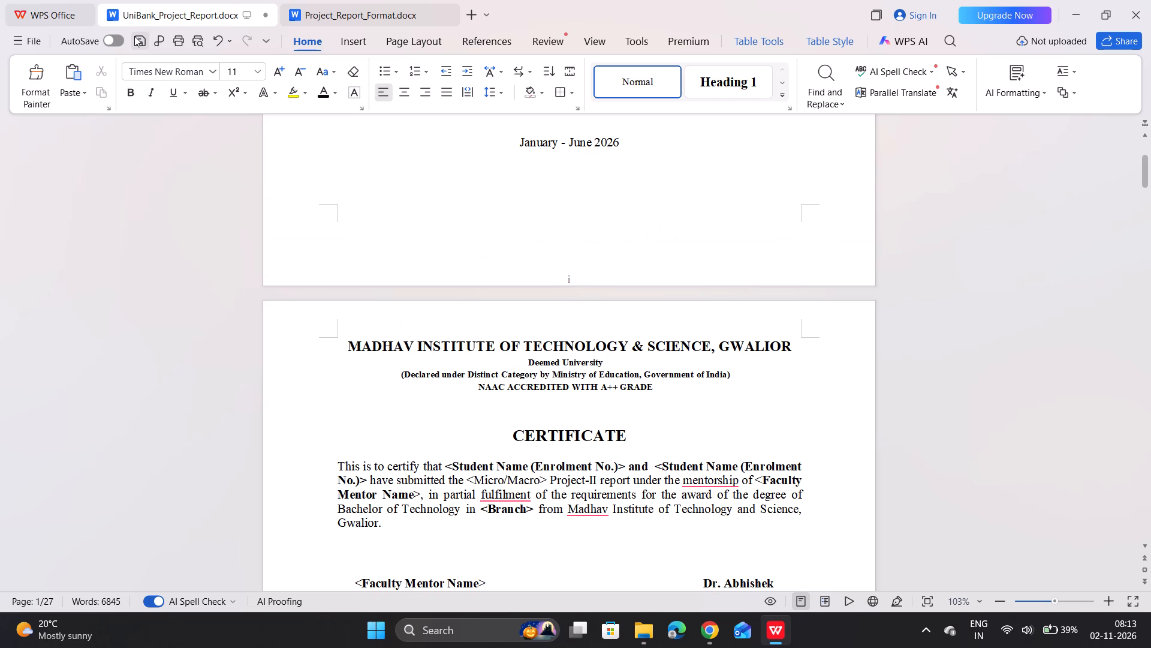
Save the UniBank project report.
left_click(134, 36)
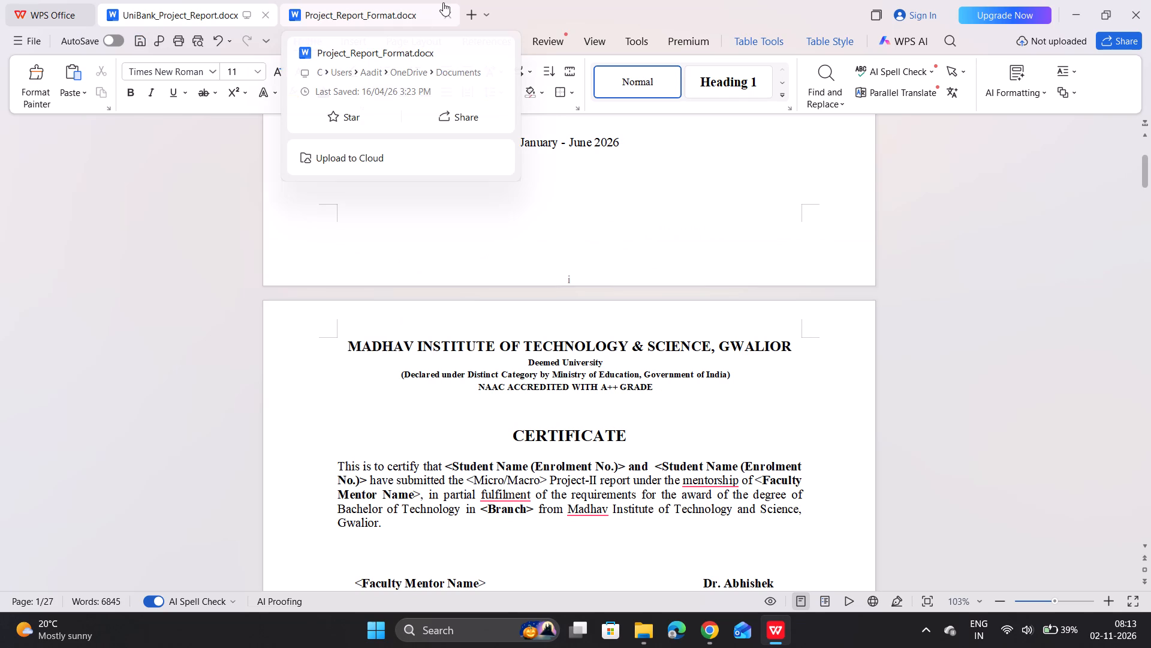
Close the Project_Report_Format document and exit WPS Office.
left_click(449, 11)
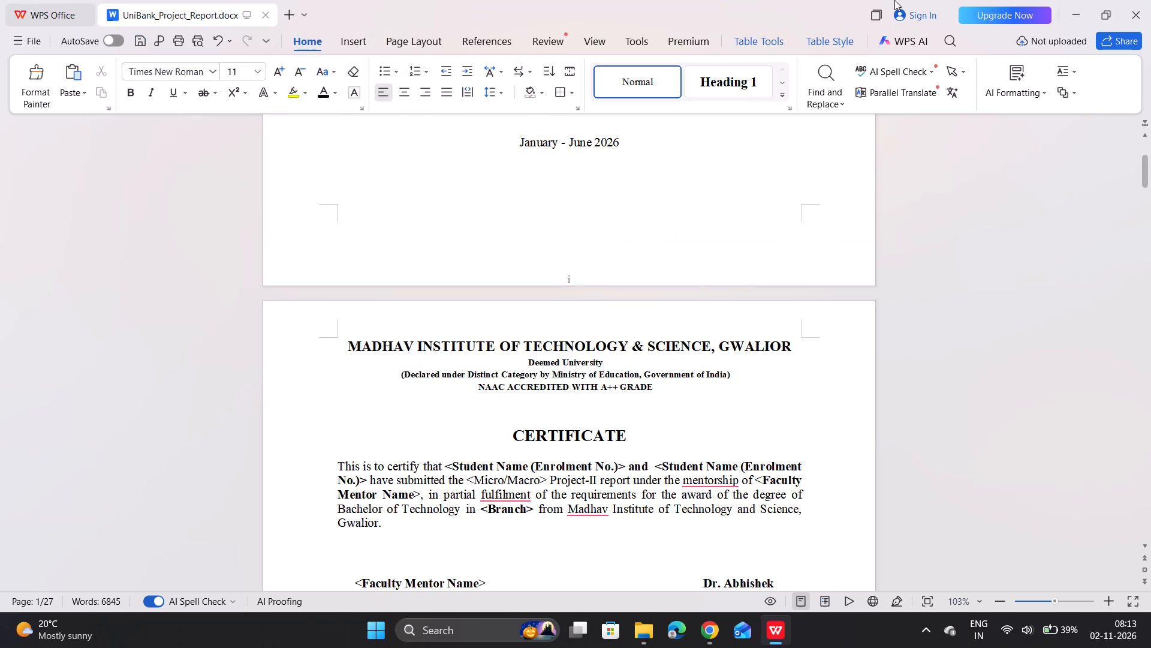
left_click(1149, 0)
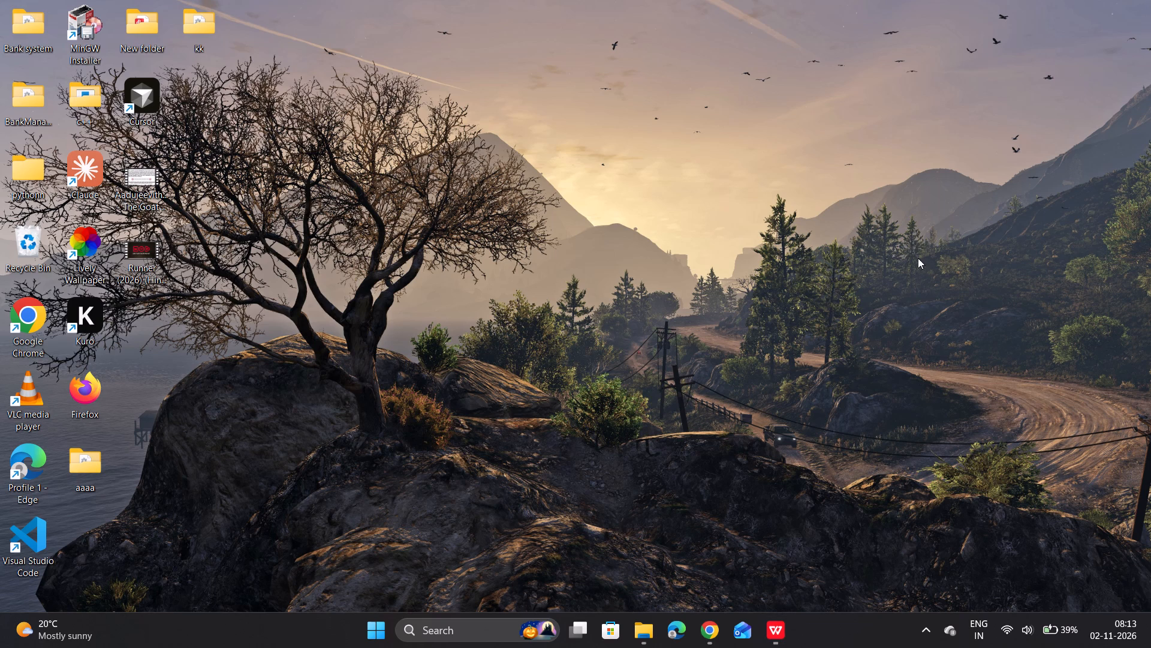
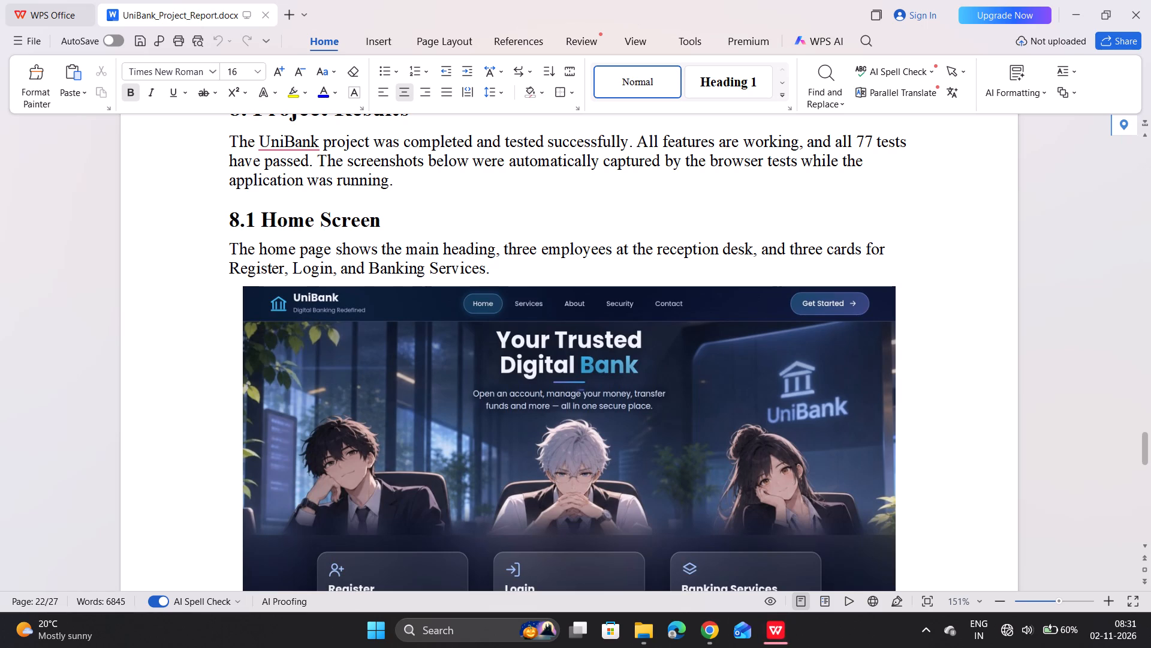
left_click(35, 36)
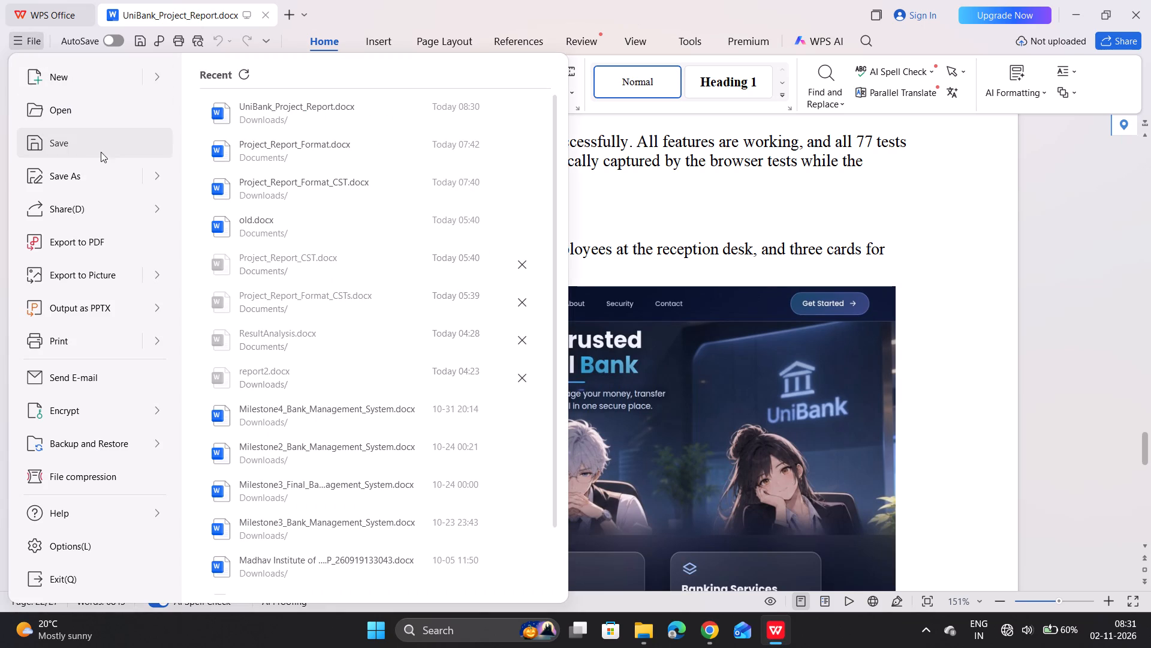
left_click(107, 250)
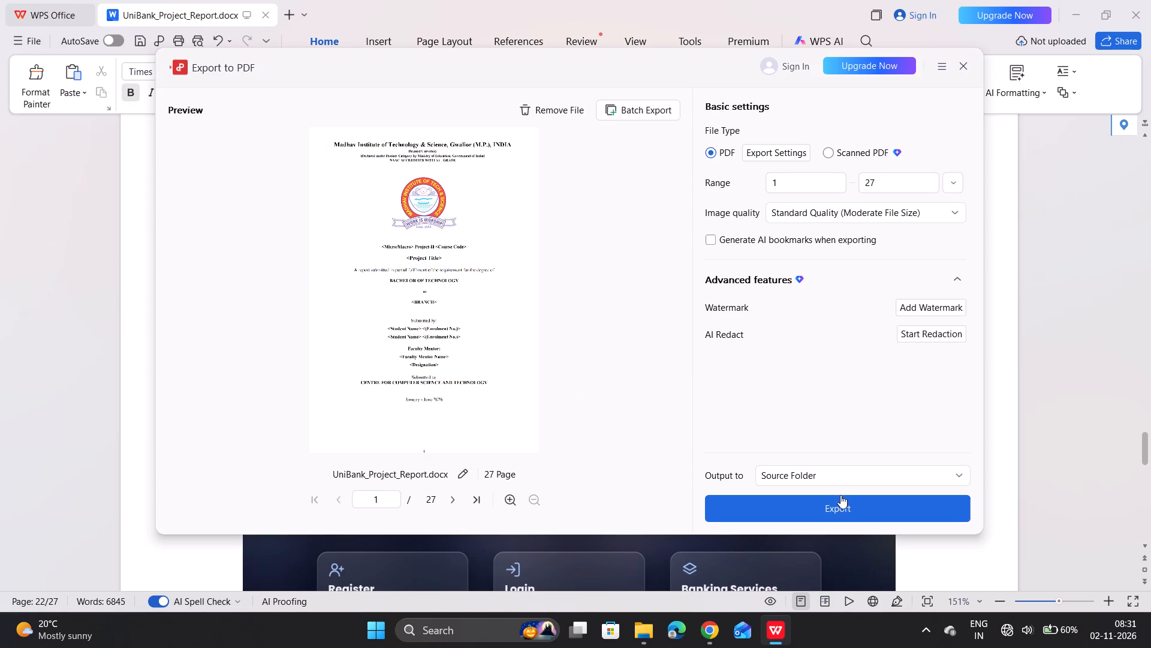
Export pages 1 to 27 of UniBank_Project_Report as a standard-quality PDF to the source folder.
left_click(857, 515)
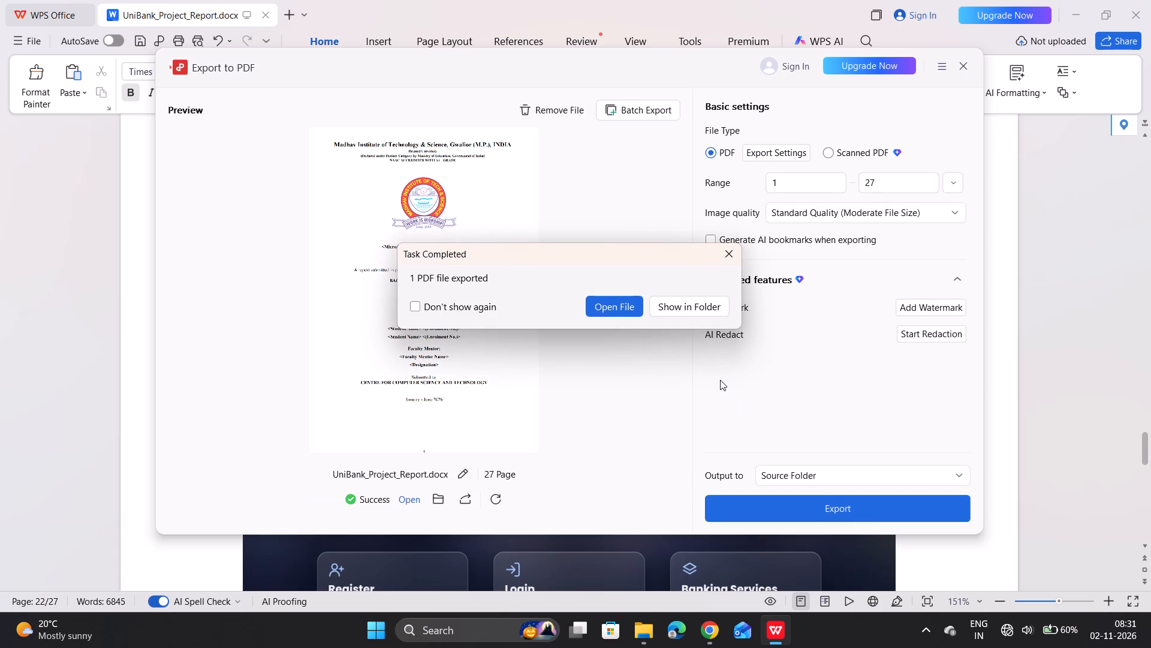
left_click(732, 258)
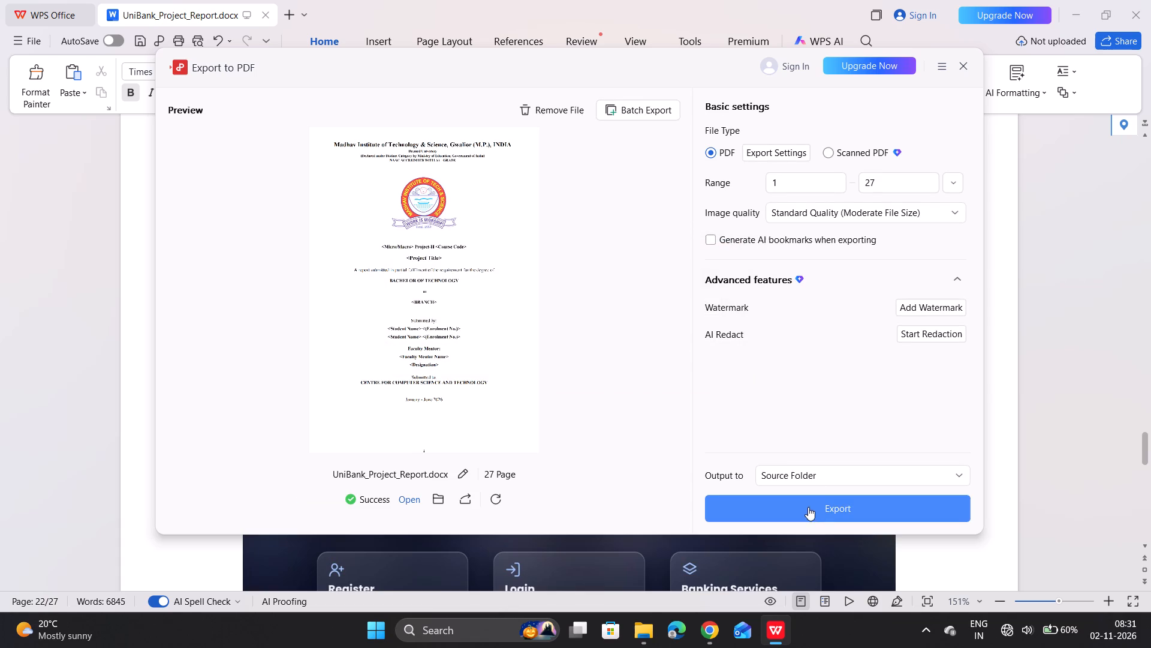
Show the hidden background apps in the system tray.
left_click(918, 640)
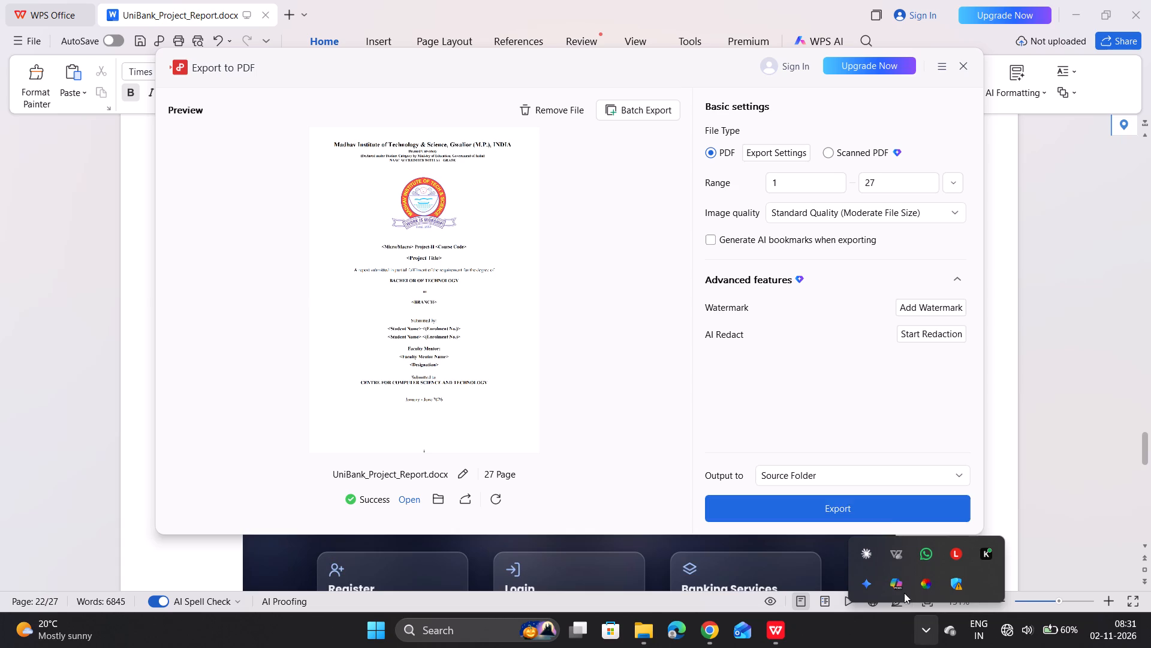
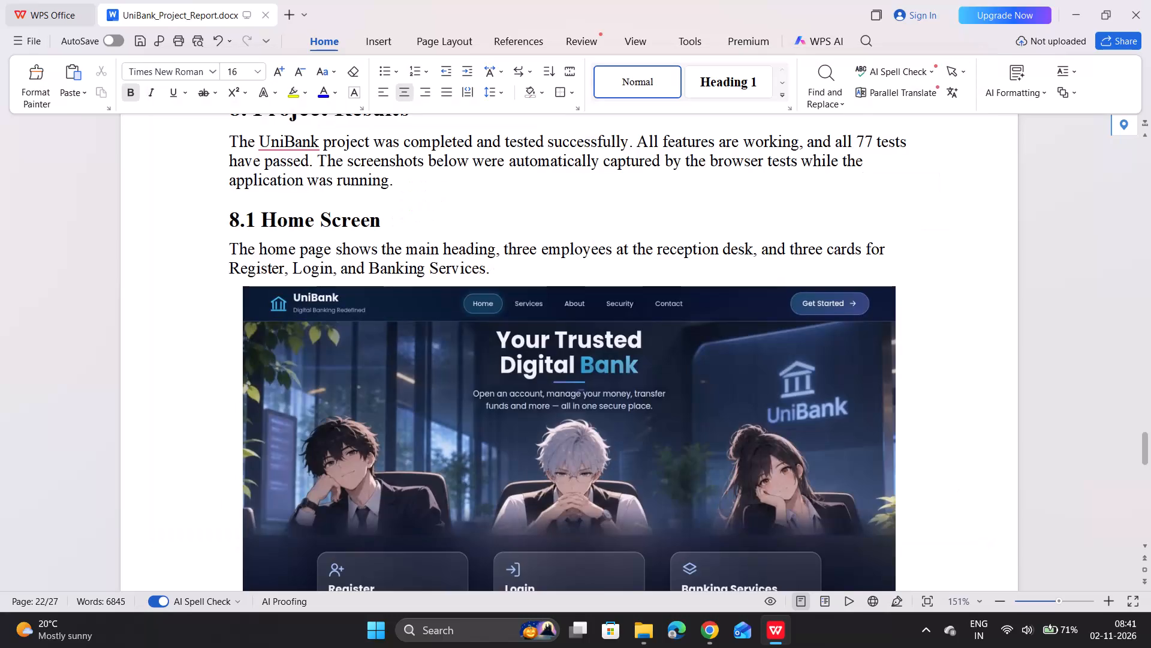
Open the spelling suggestions for the flagged word "fulfilment" on the report's cover page.
scroll(815, 319, "up", 10)
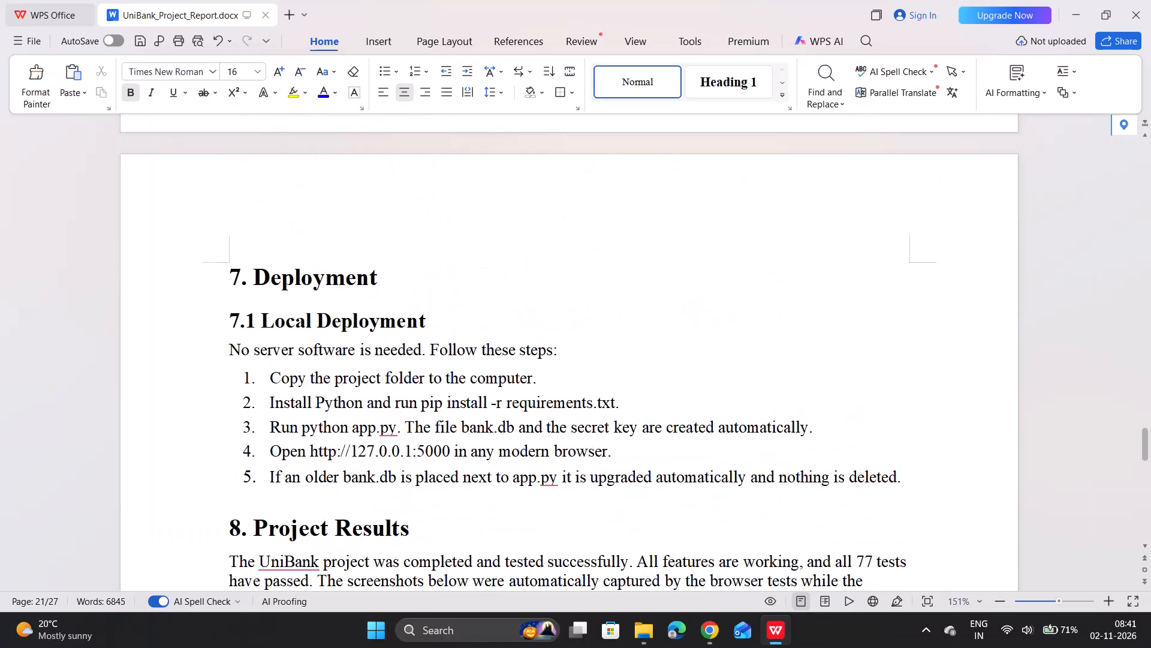
scroll(815, 319, "up", 20)
scroll(815, 319, "up", 12)
scroll(815, 319, "up", 10)
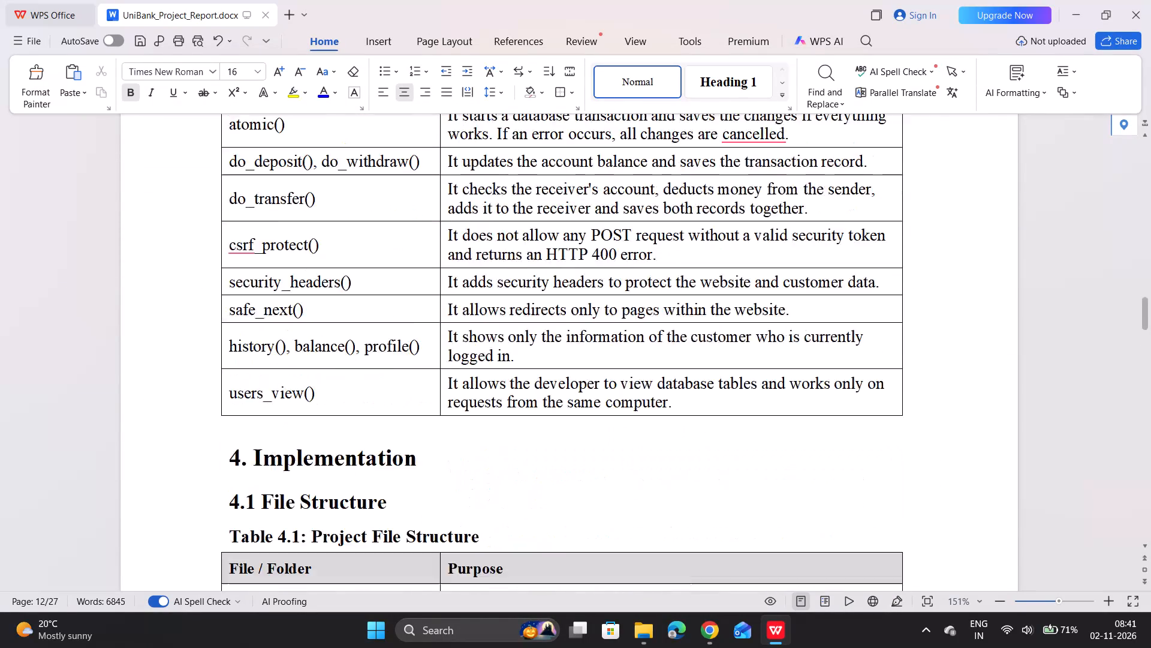
scroll(815, 319, "up", 10)
scroll(815, 319, "up", 12)
scroll(815, 319, "up", 20)
scroll(815, 319, "up", 9)
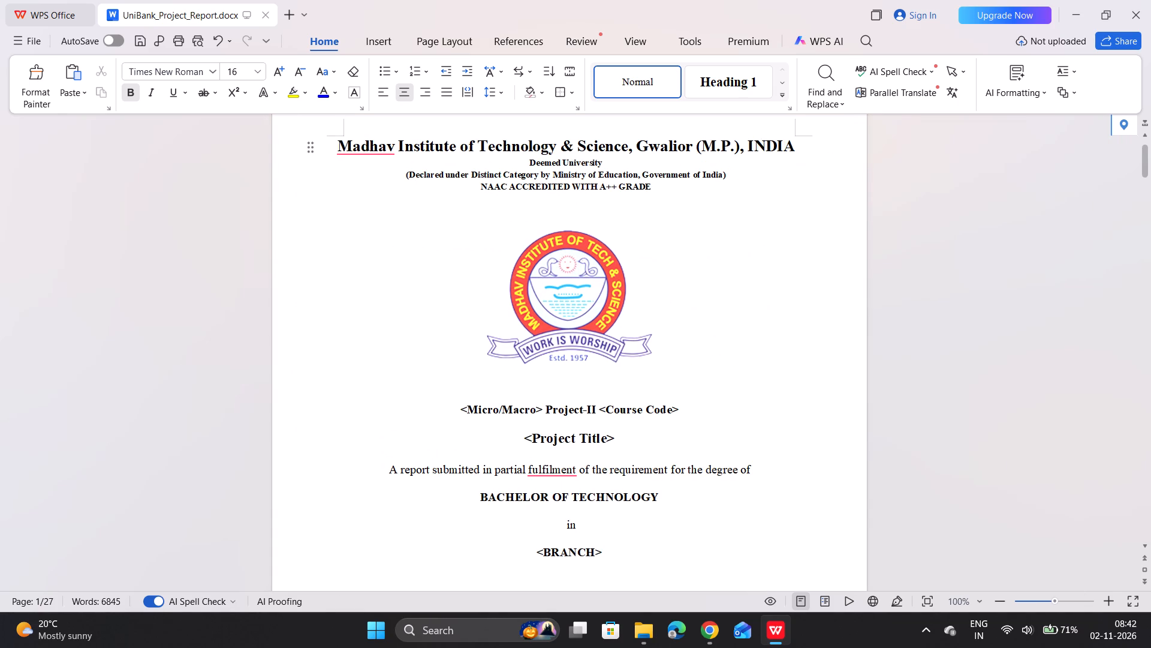
left_click(552, 469)
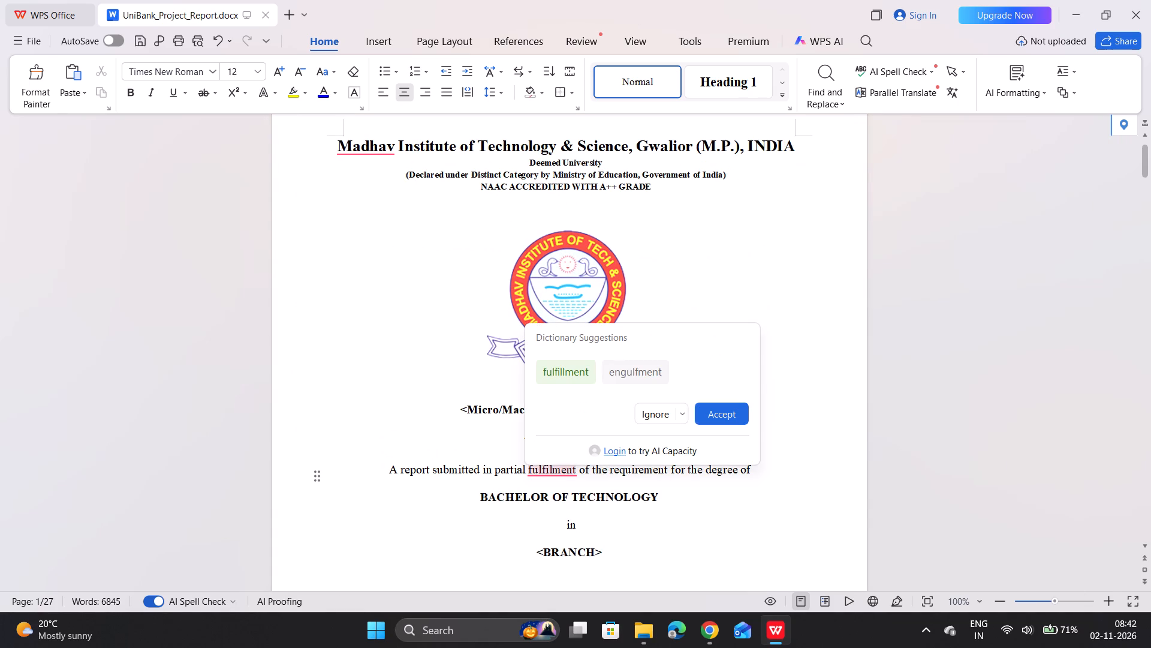
Accept the dictionary suggestion "fulfillment" for the misspelled word in the cover page's report submission line.
left_click(553, 366)
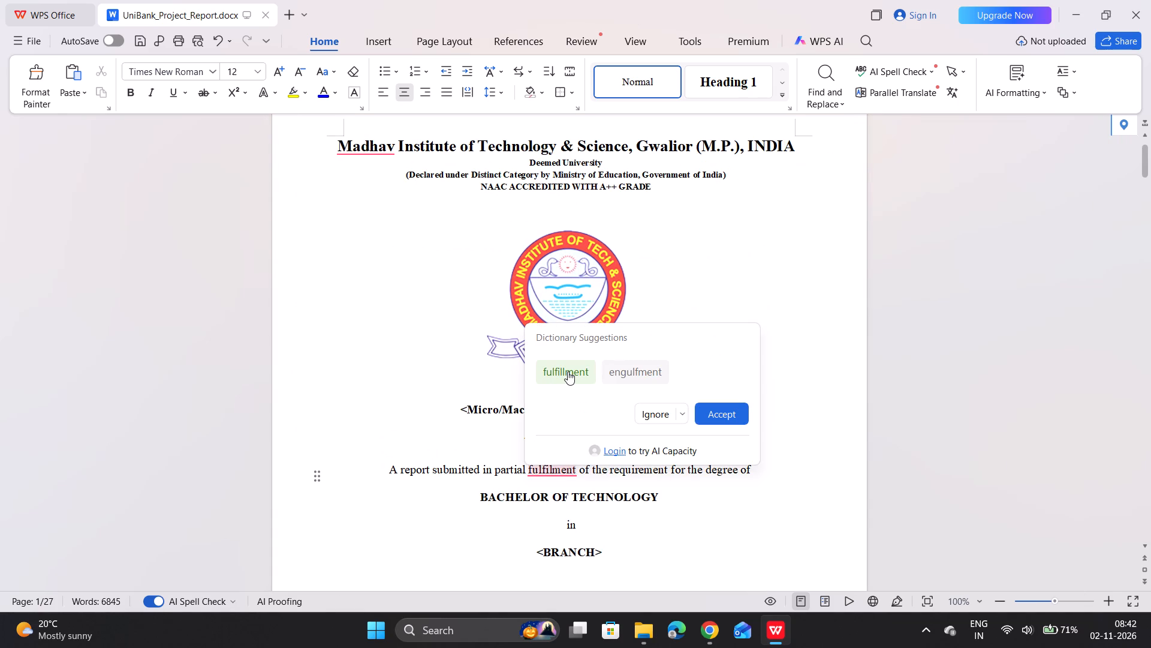
left_click(568, 371)
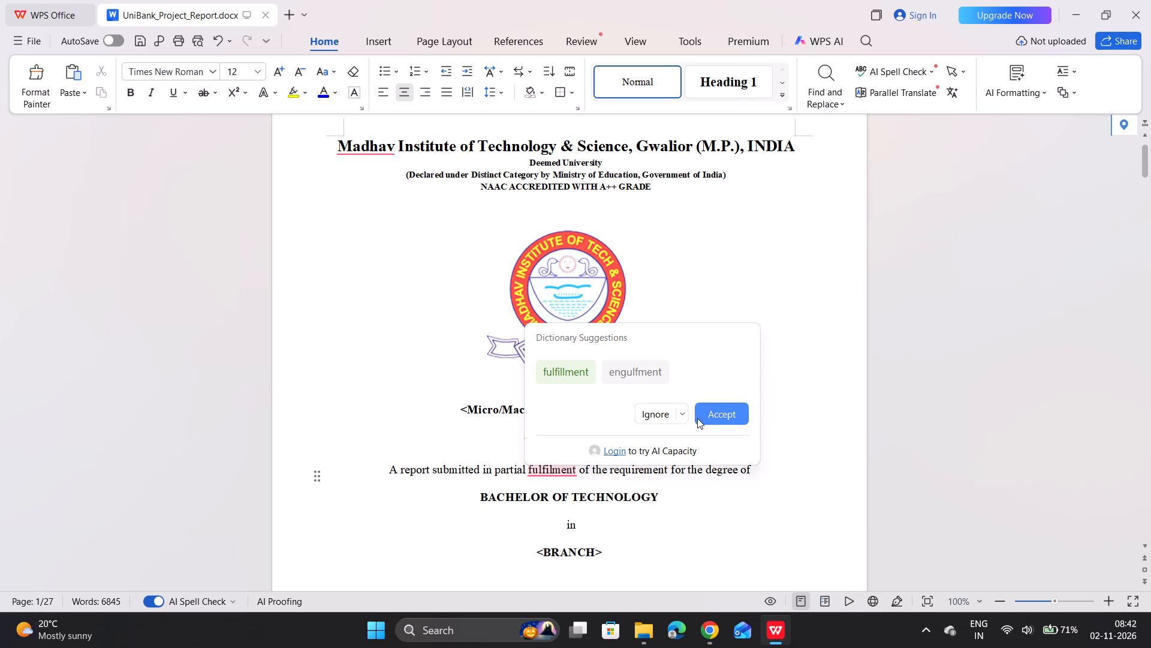
left_click(720, 413)
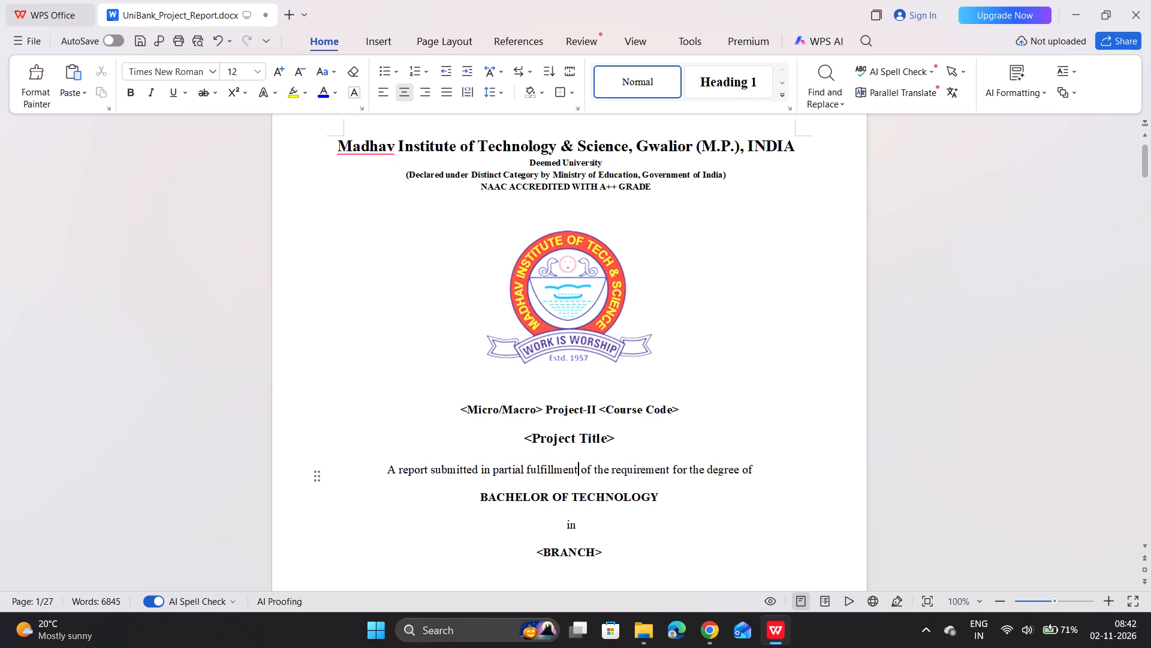
left_click(673, 476)
Replace everything after the opening angle bracket in the cover page's <BRANCH> placeholder with "Computer Science & Technology".
scroll(673, 476, "down", 3)
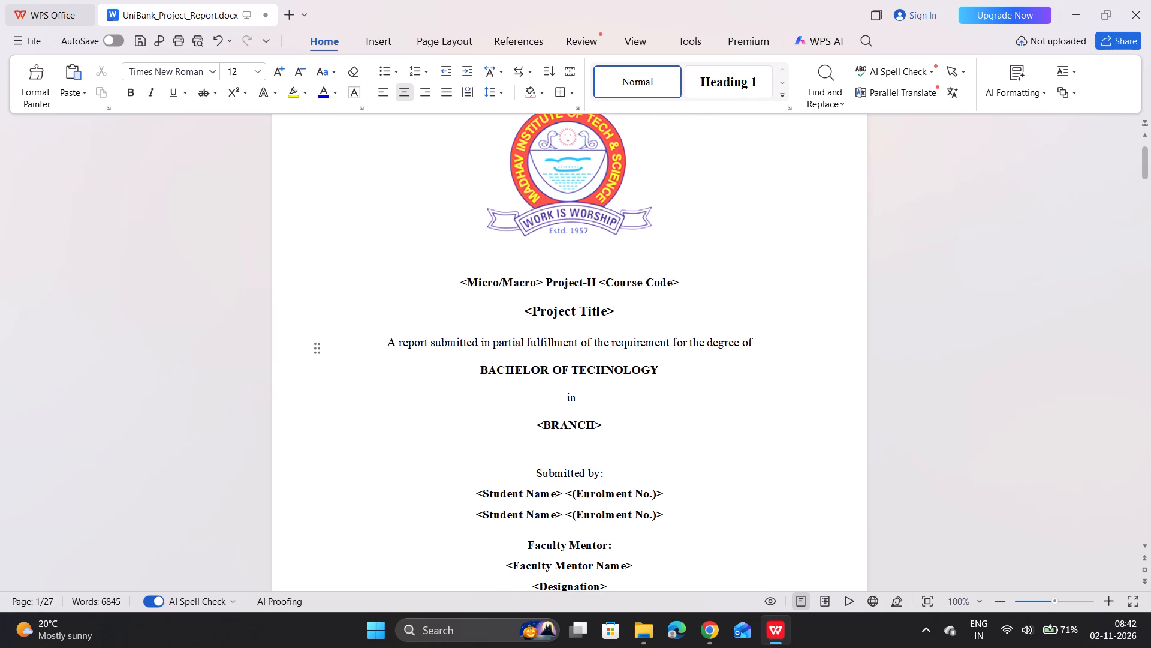
left_click(598, 425)
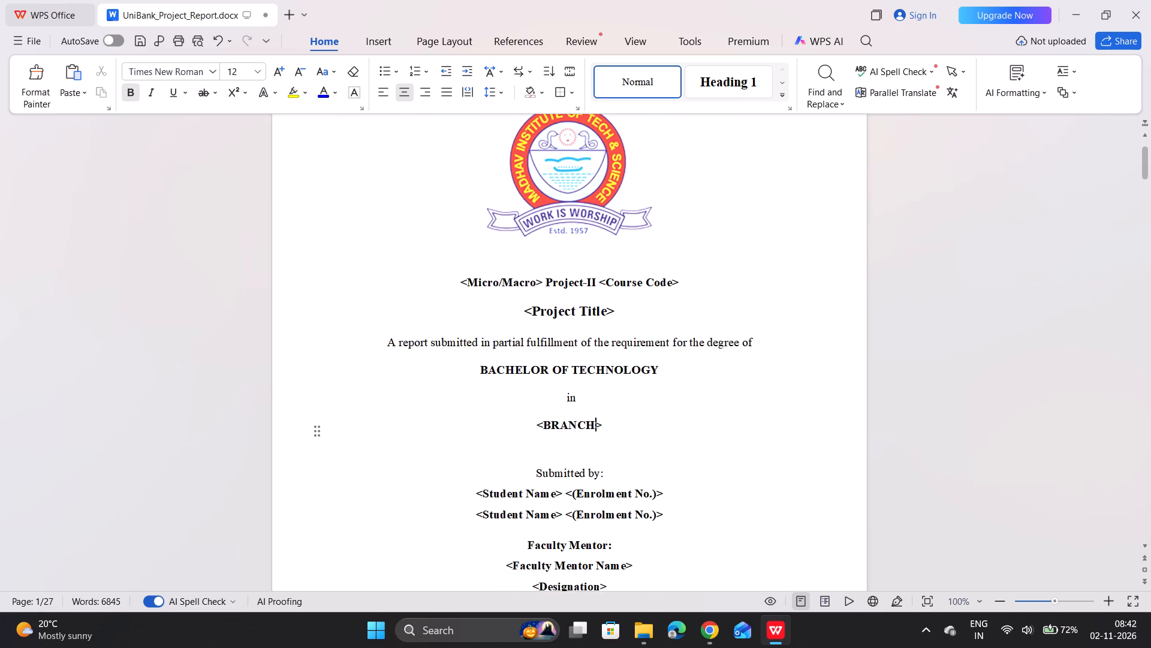
left_click(604, 425)
key("BackSpace")
key("BackSpace")
key("BackSpace")
key("BackSpace")
key("BackSpace")
key("BackSpace")
key("BackSpace")
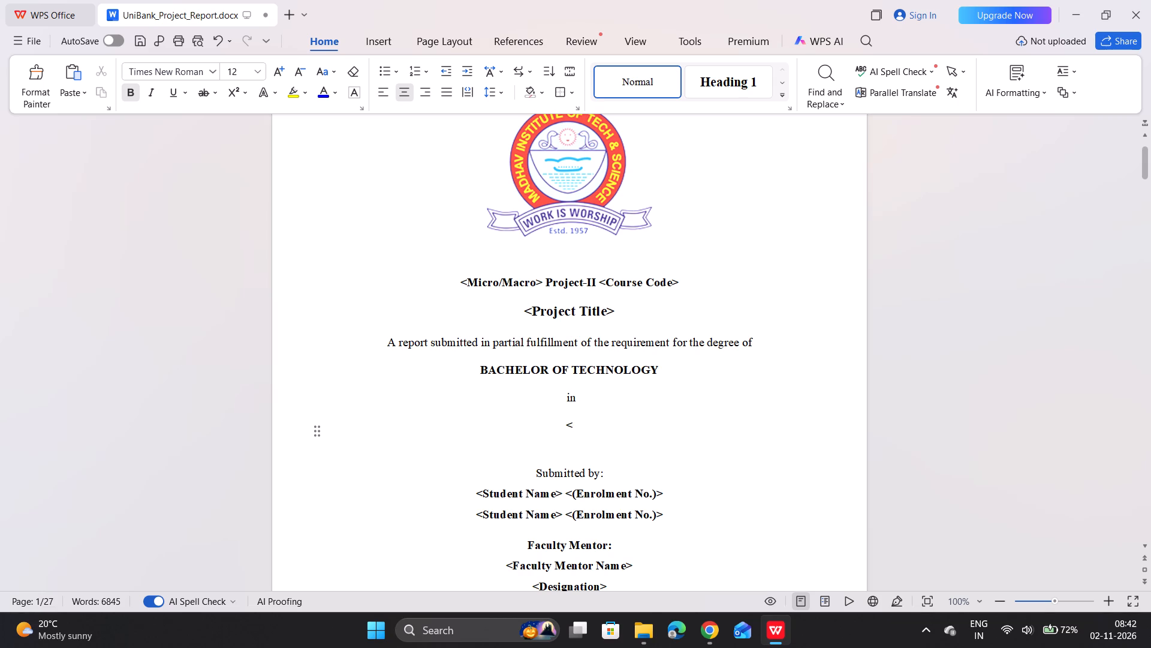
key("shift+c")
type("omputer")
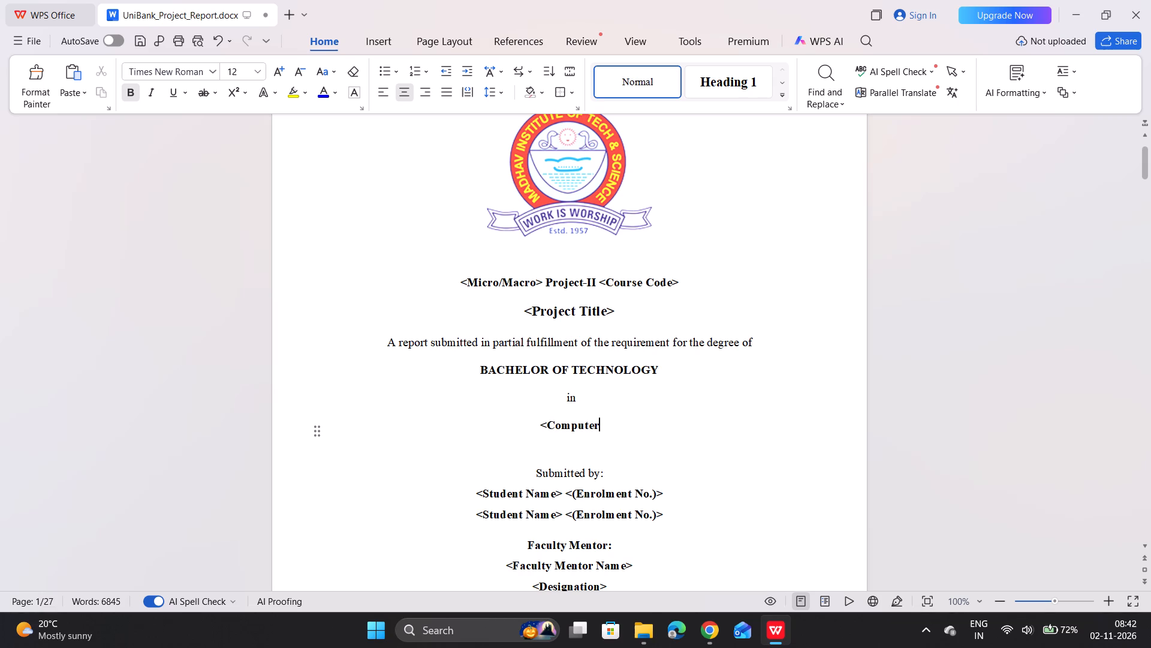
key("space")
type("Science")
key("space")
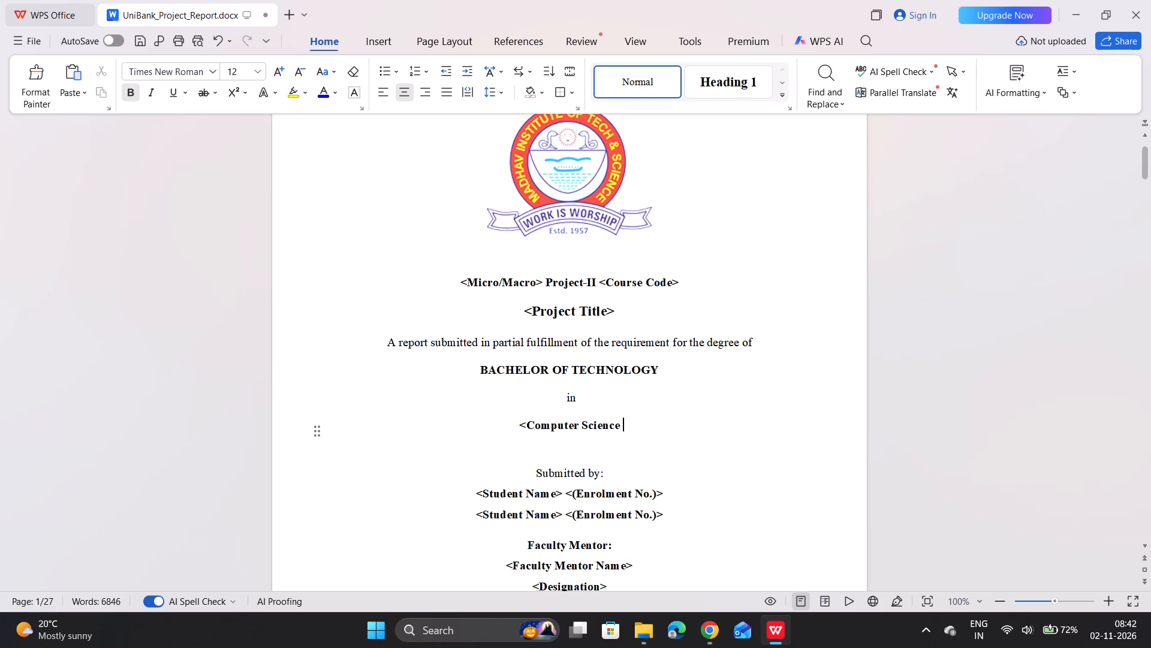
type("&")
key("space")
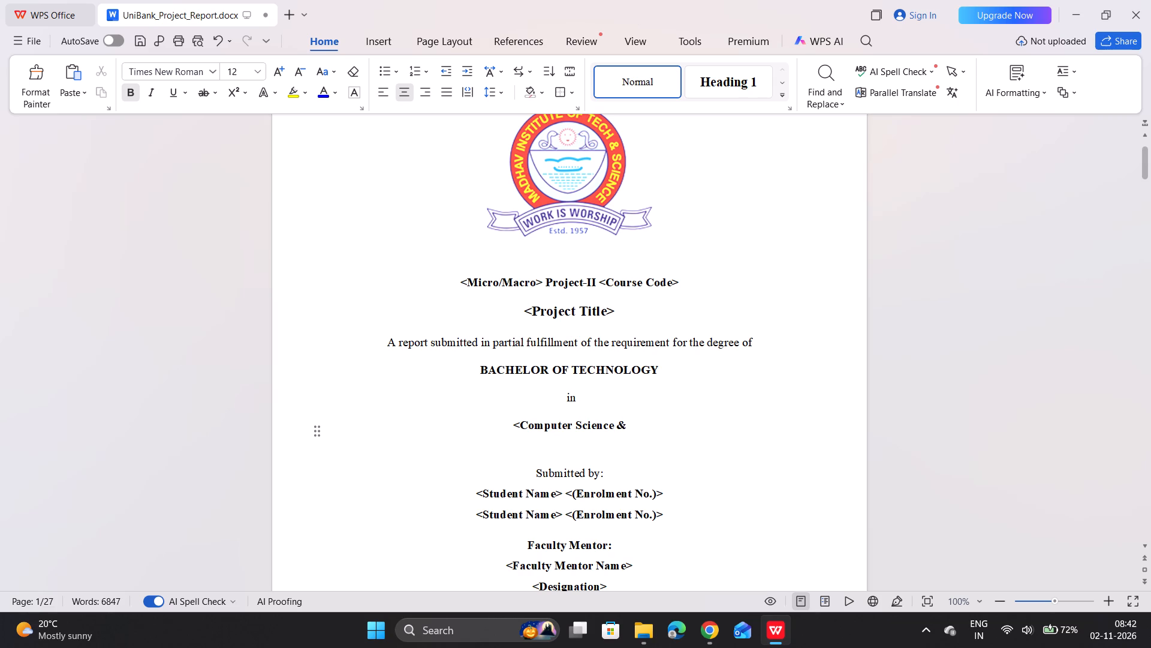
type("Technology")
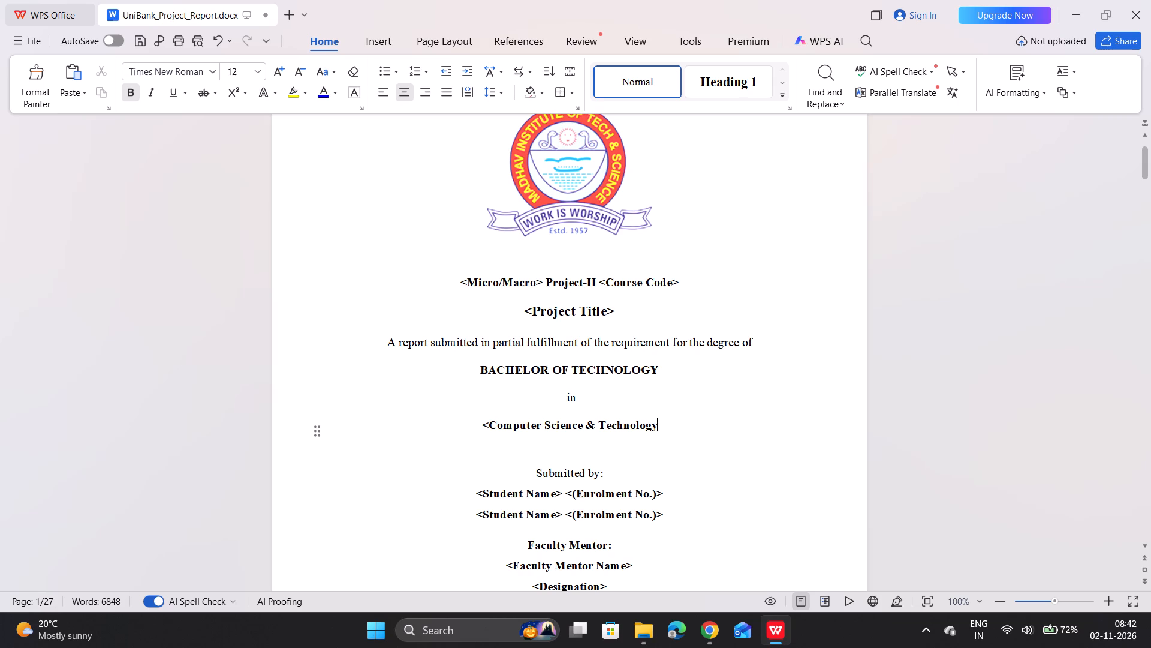
Replace the ampersand in the cover page's branch name with "And" and delete the line's final character.
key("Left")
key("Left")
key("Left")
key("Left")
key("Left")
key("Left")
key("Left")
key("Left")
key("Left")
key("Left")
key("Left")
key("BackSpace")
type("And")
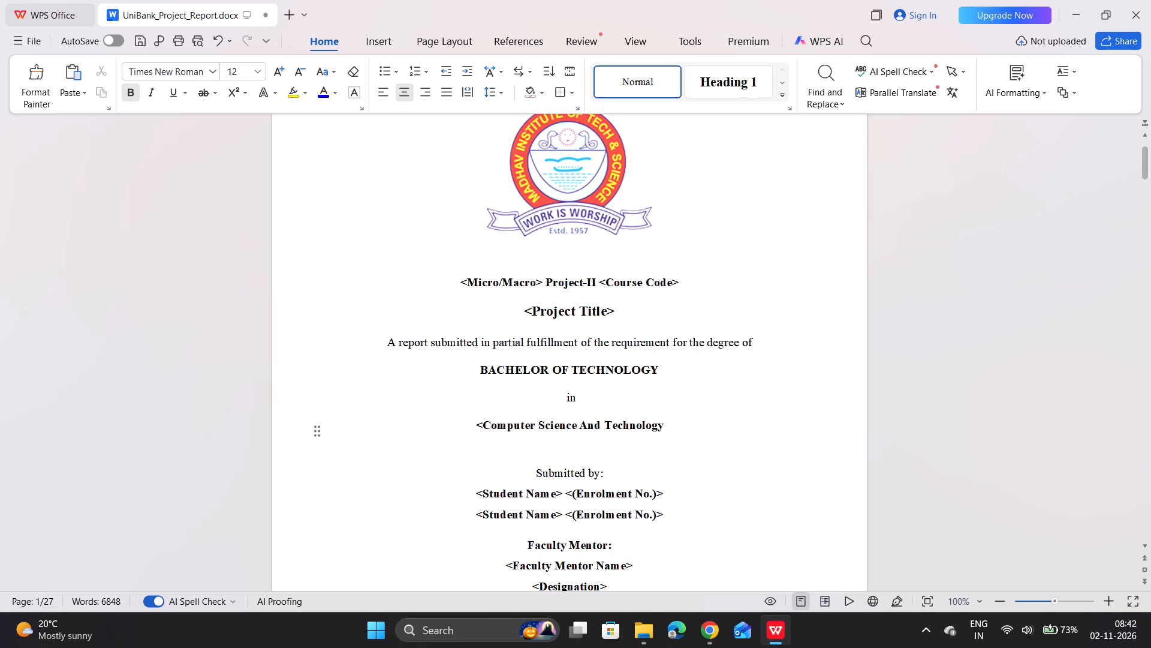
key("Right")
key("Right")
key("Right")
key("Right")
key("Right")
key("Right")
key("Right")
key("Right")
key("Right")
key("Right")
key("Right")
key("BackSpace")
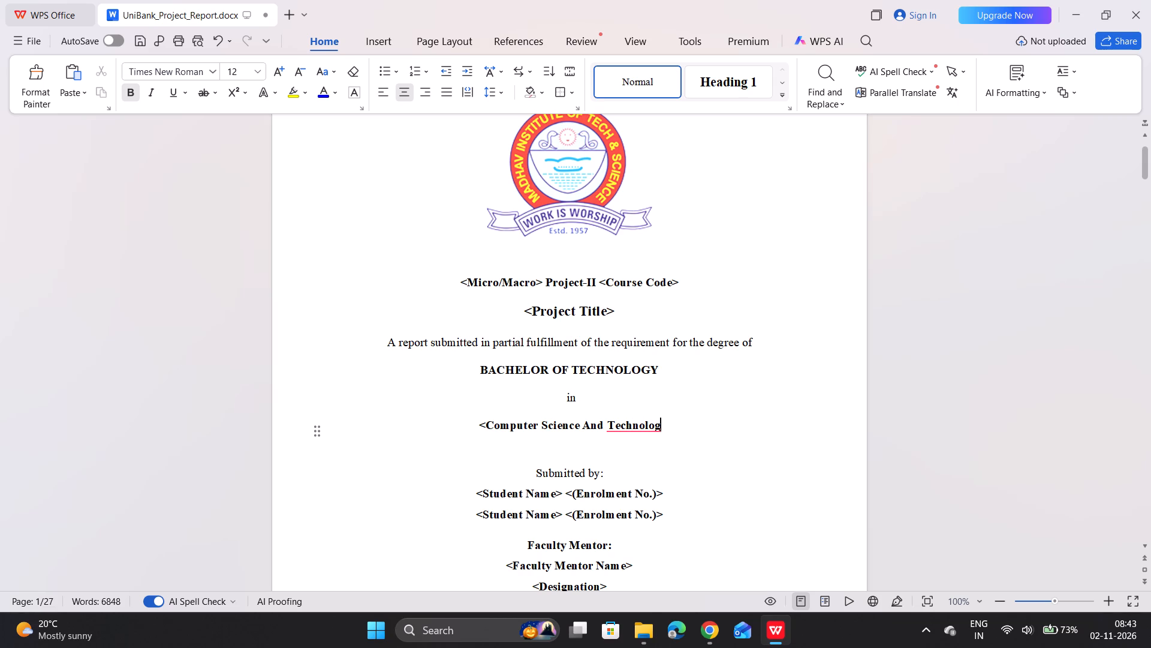
Change the "<Micro/Macro> Project-II" text on the cover page to "Macro Project-I".
left_click(545, 281)
key("BackSpace")
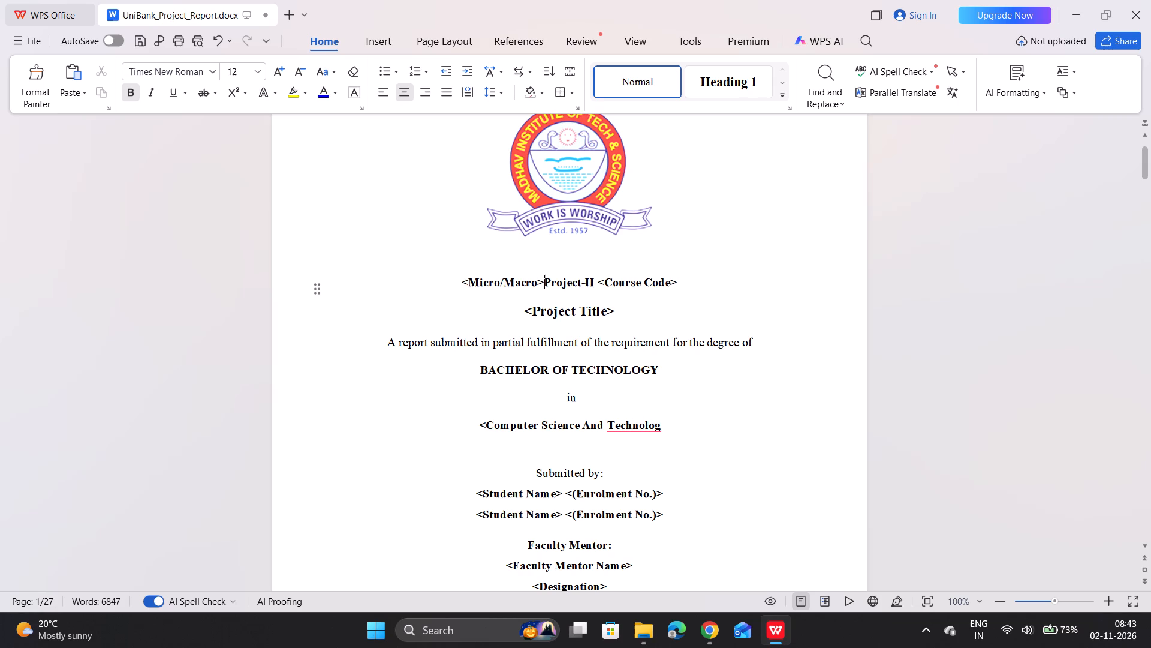
key("BackSpace")
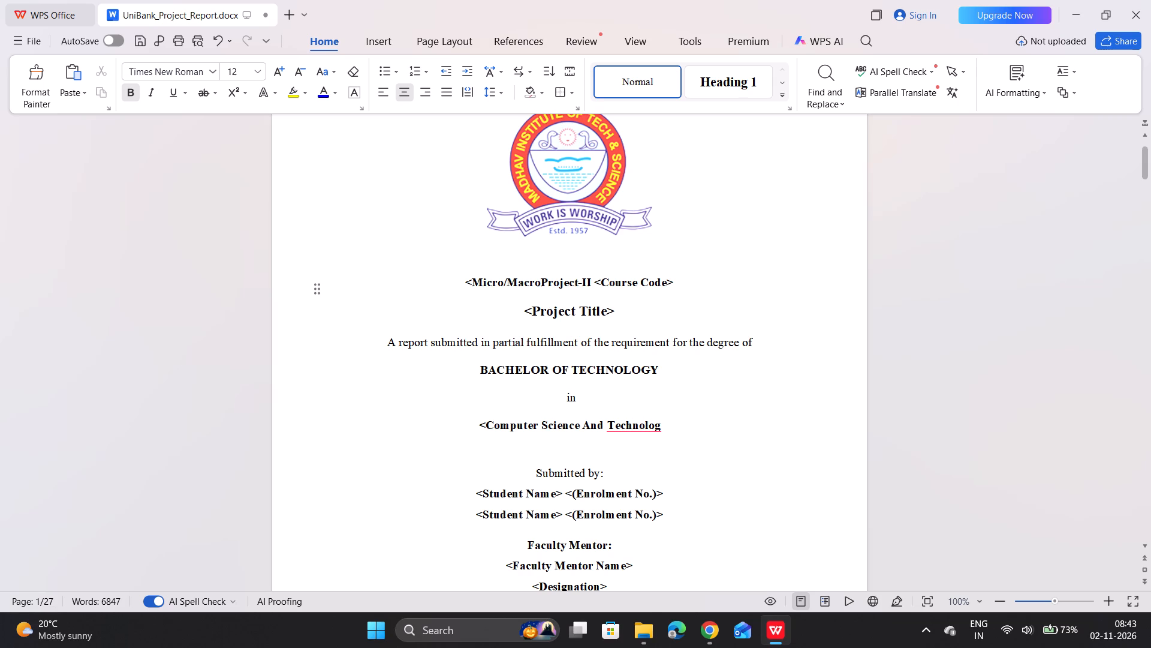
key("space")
key("Left")
key("Left")
key("Left")
key("Left")
key("Left")
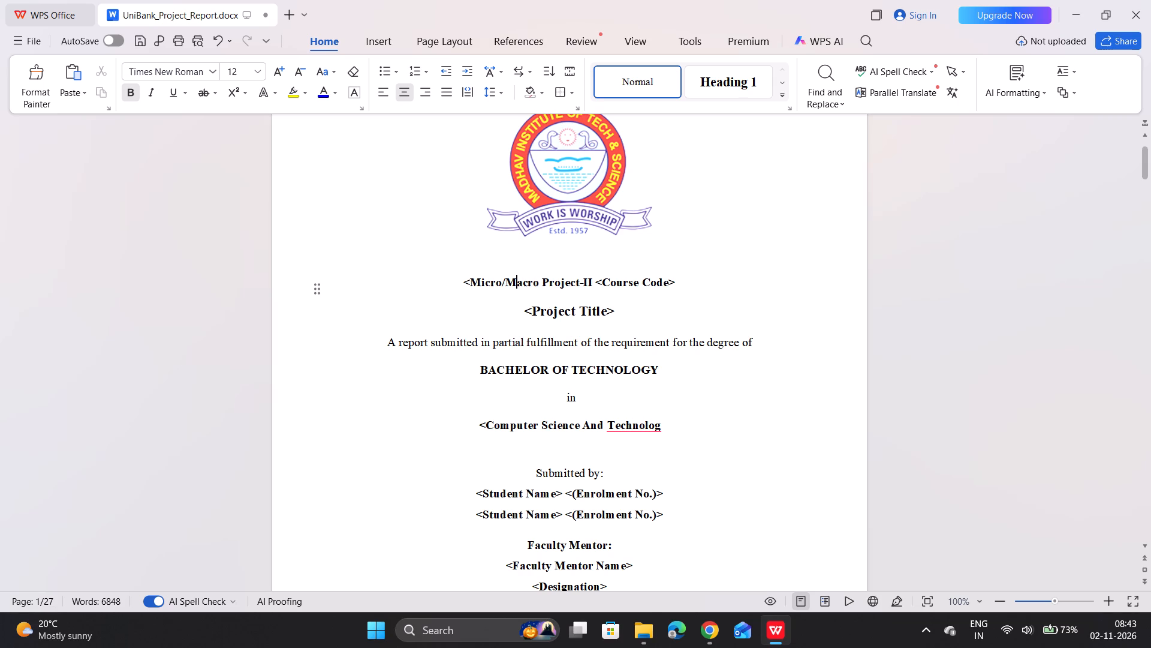
key("Left")
key("BackSpace")
key("BackSpace")
key("BackSpace")
key("BackSpace")
key("BackSpace")
key("BackSpace")
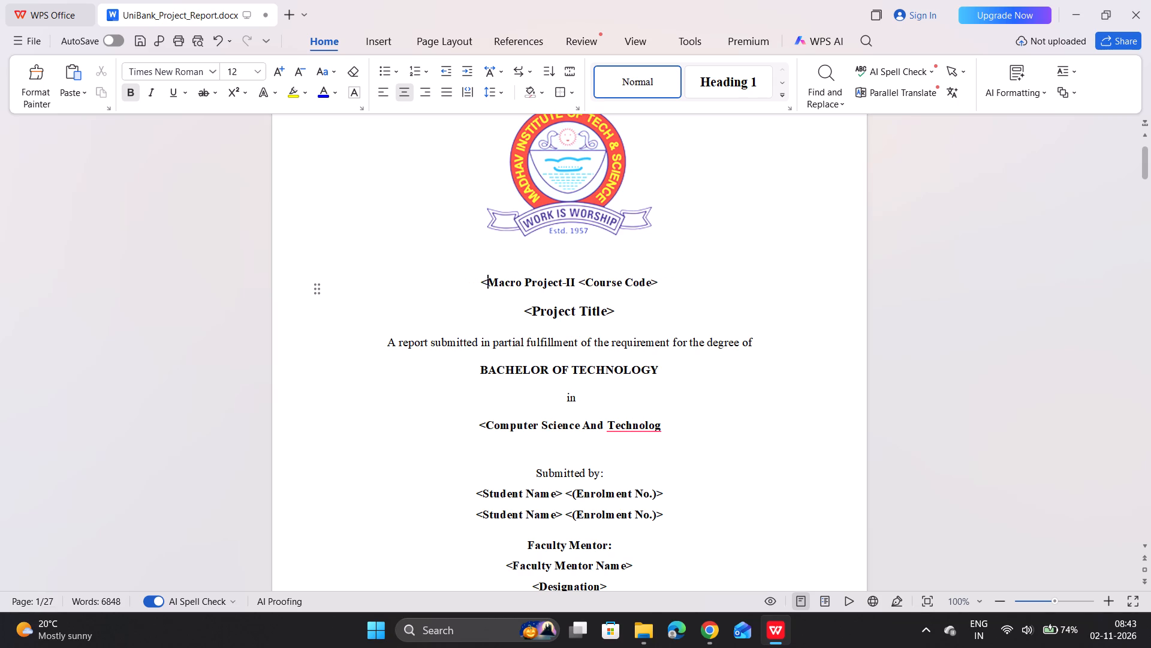
key("BackSpace")
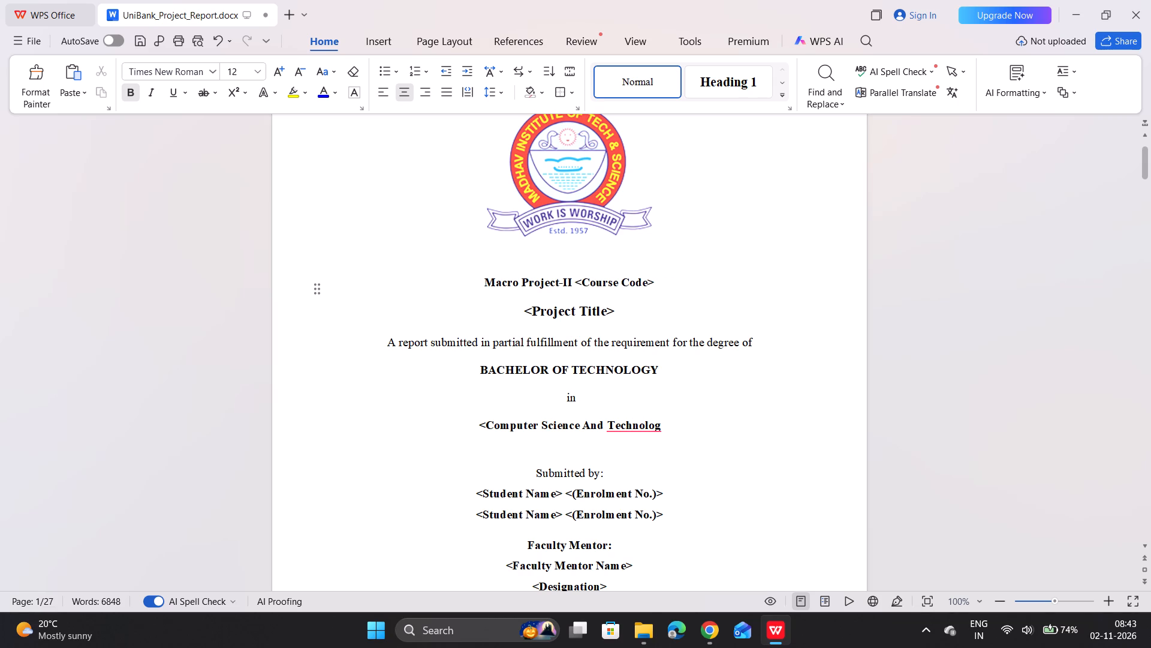
left_click(571, 281)
key("BackSpace")
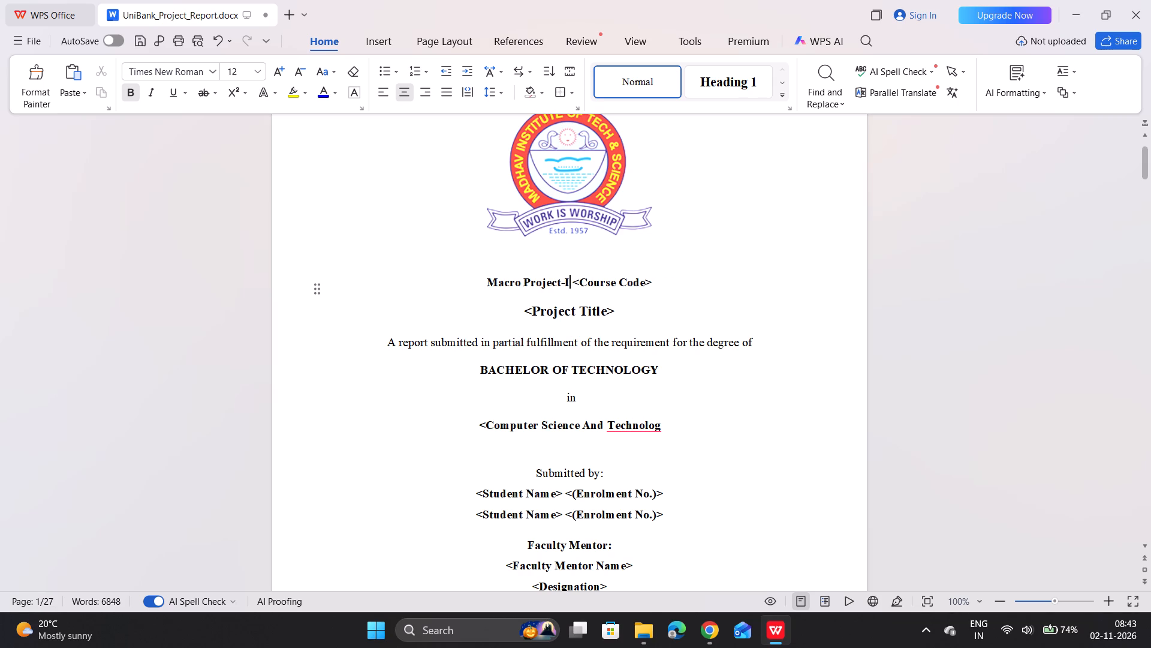
Replace the <Course Code> placeholder on the cover page with "(34252110)".
left_click(652, 281)
key("BackSpace")
key("BackSpace")
key("BackSpace")
key("BackSpace")
key("BackSpace")
key("BackSpace")
key("BackSpace")
key("BackSpace")
key("BackSpace")
key("BackSpace")
key("BackSpace")
key("BackSpace")
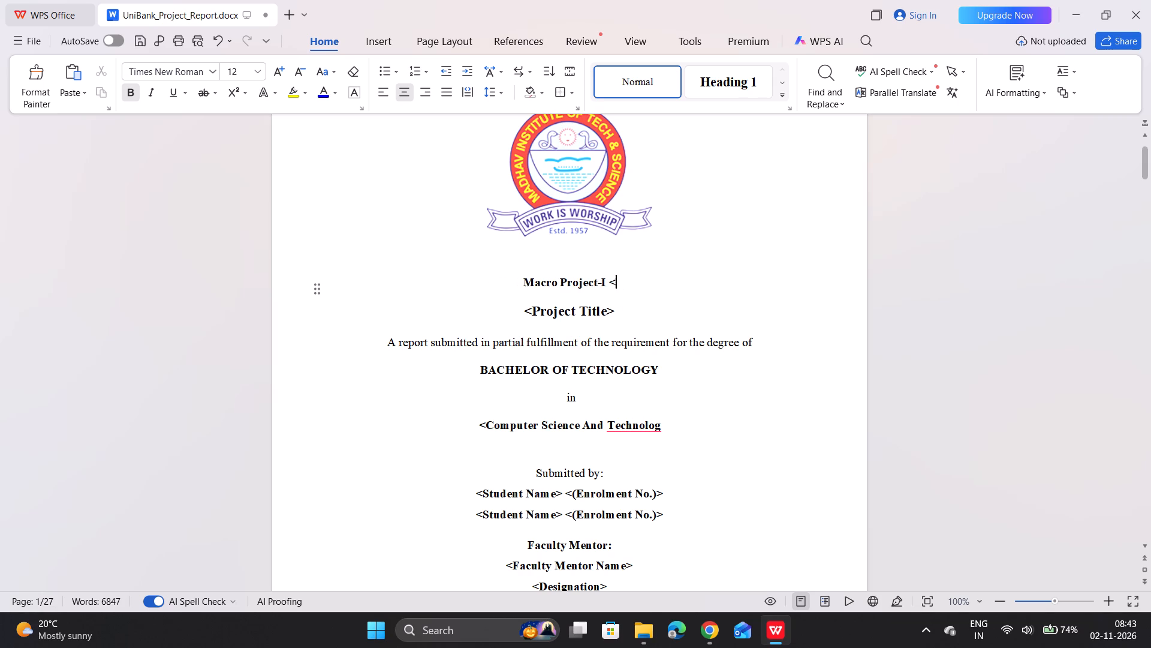
key("BackSpace")
key("shift+parenleft")
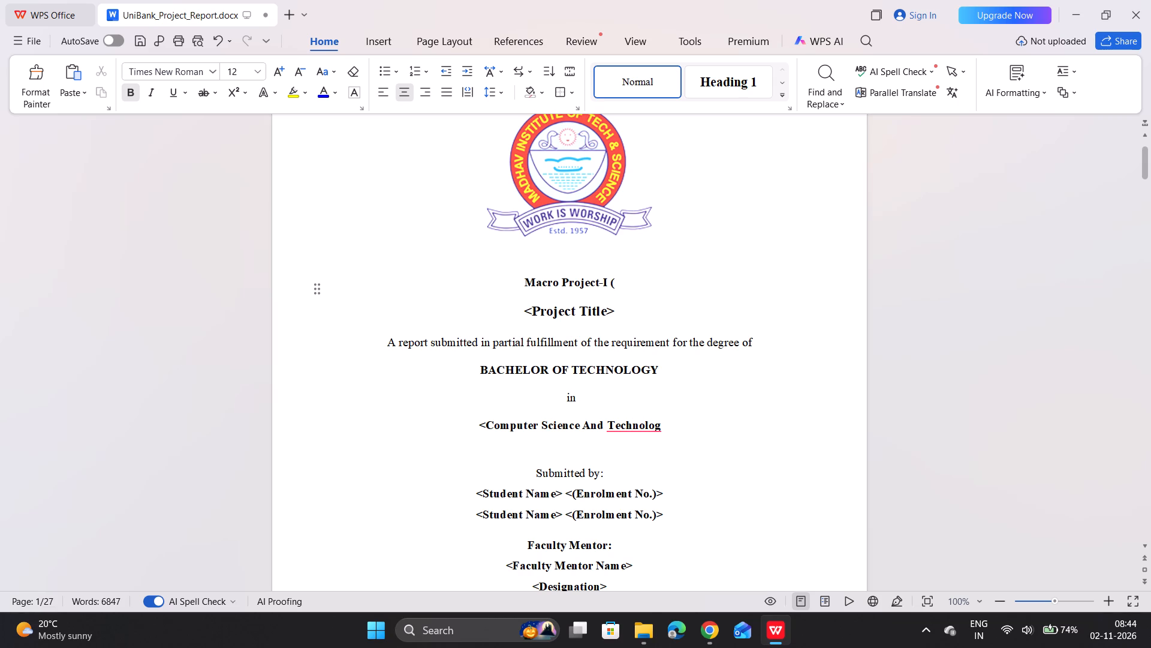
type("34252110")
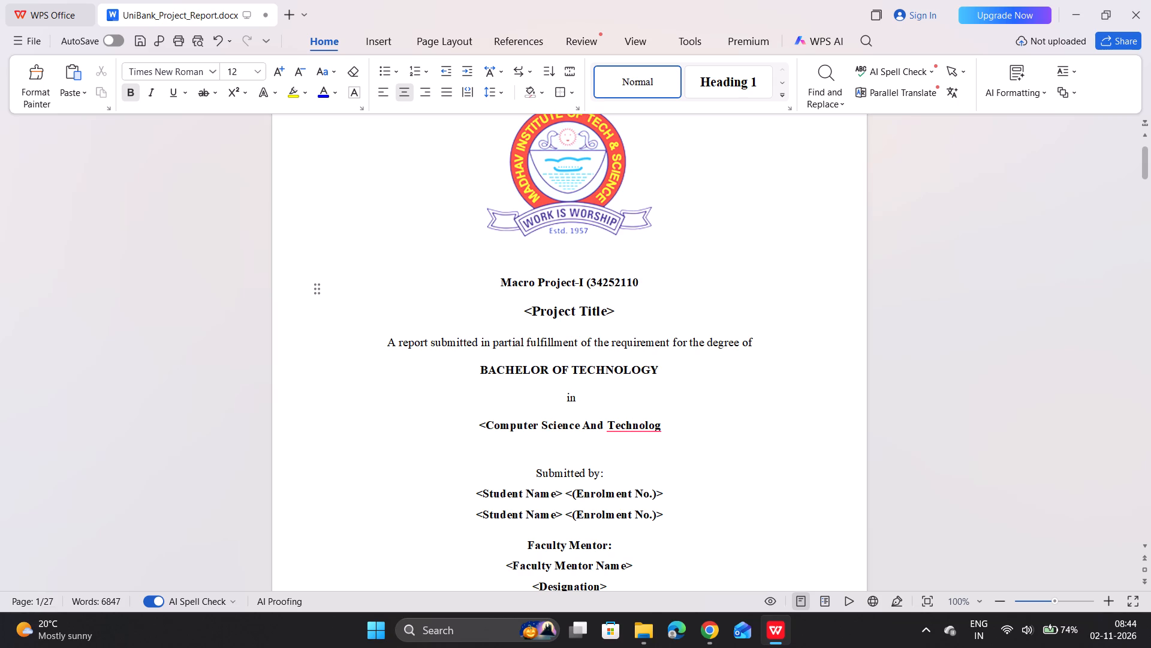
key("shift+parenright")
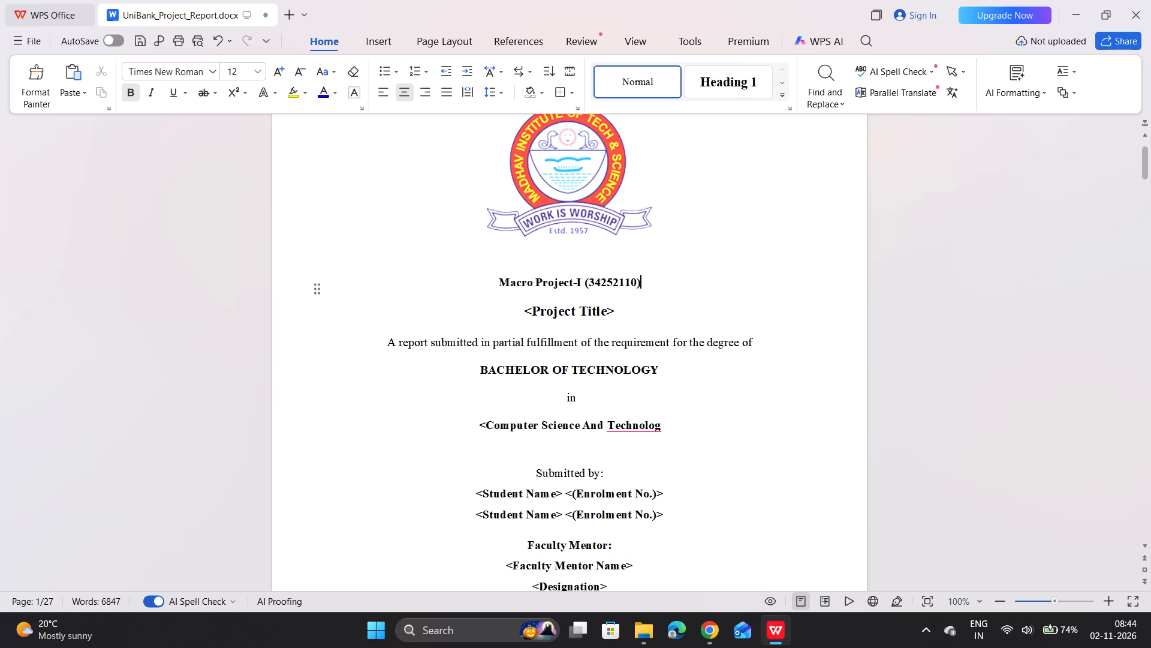
Replace everything after the opening angle bracket in the cover page's <Project Title> placeholder with "Bank Management System".
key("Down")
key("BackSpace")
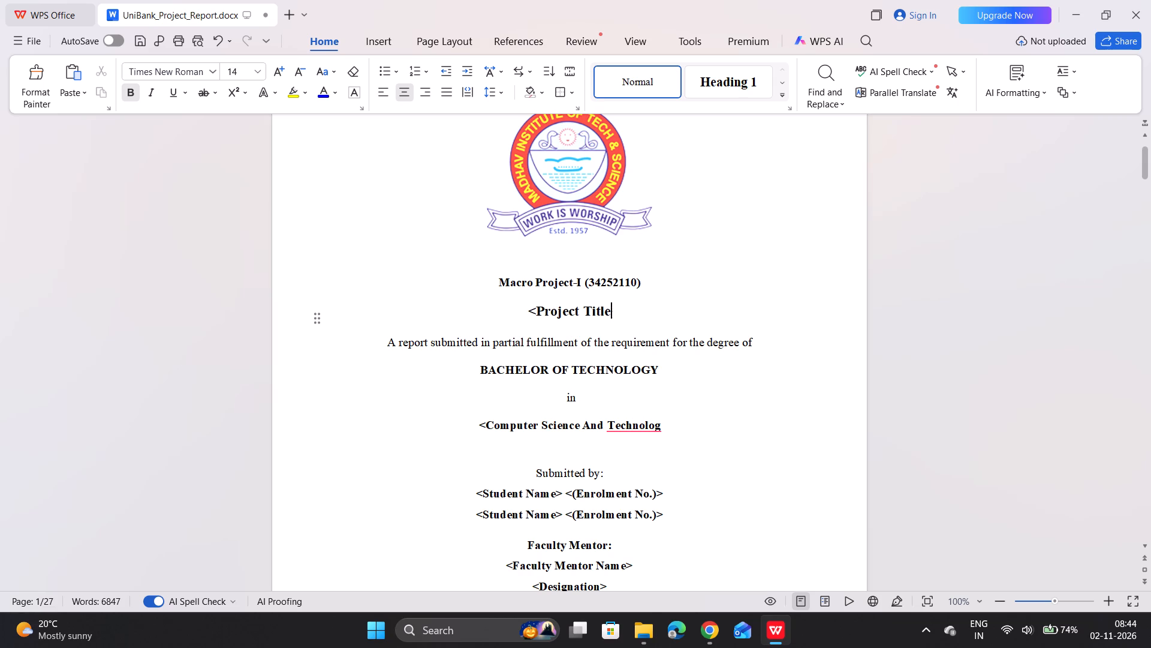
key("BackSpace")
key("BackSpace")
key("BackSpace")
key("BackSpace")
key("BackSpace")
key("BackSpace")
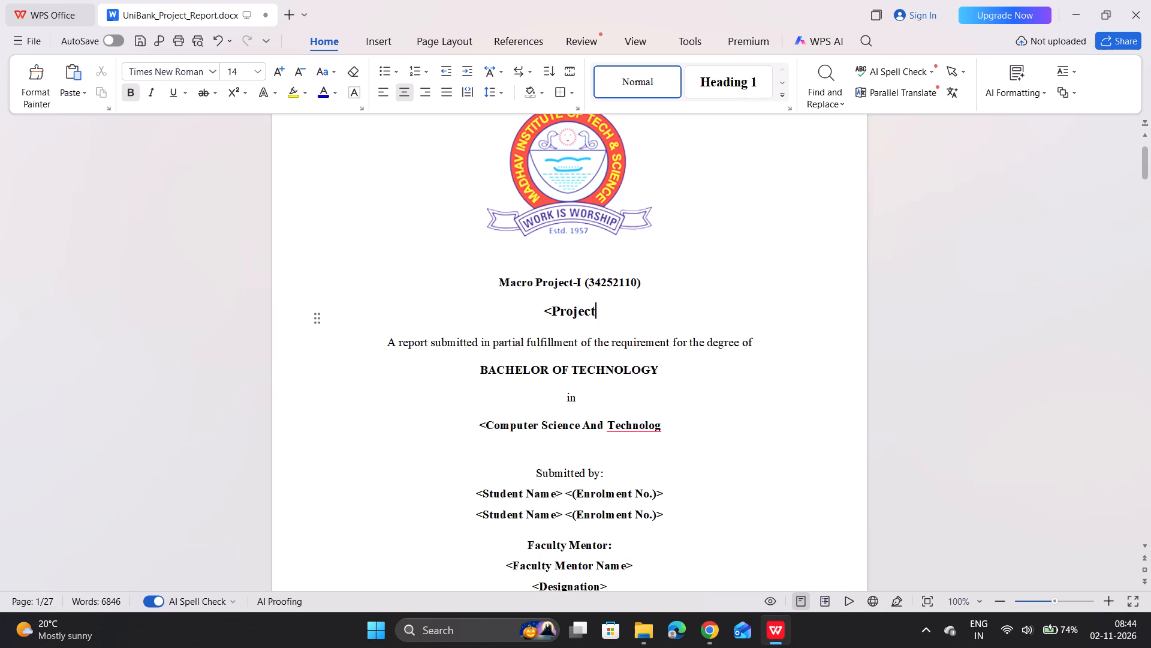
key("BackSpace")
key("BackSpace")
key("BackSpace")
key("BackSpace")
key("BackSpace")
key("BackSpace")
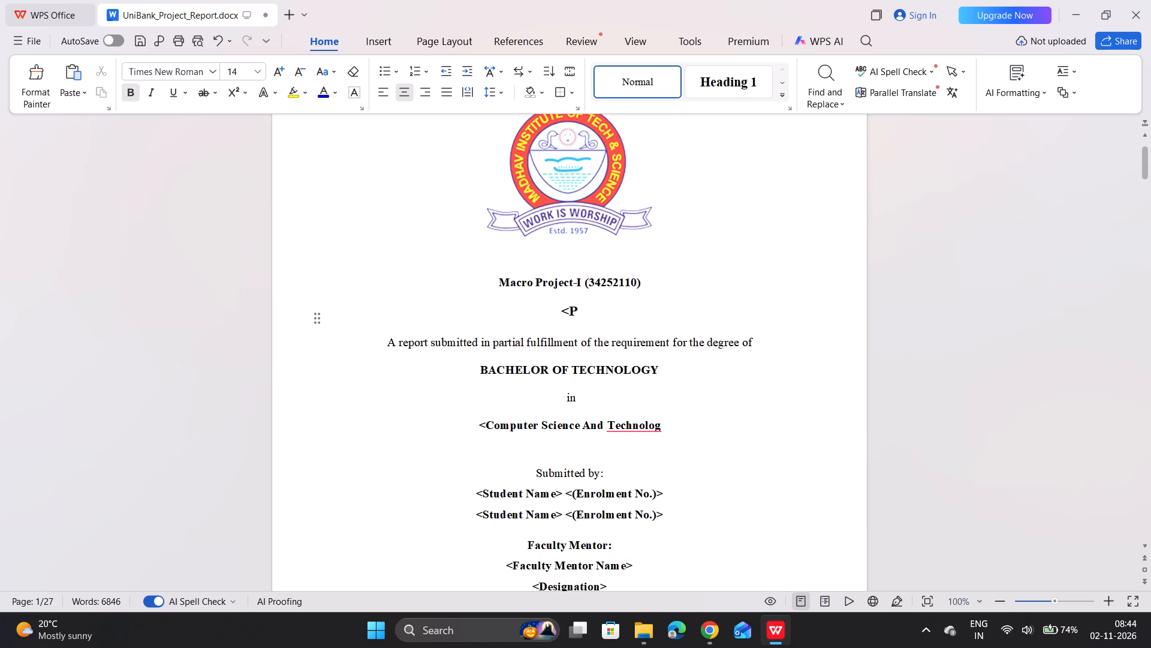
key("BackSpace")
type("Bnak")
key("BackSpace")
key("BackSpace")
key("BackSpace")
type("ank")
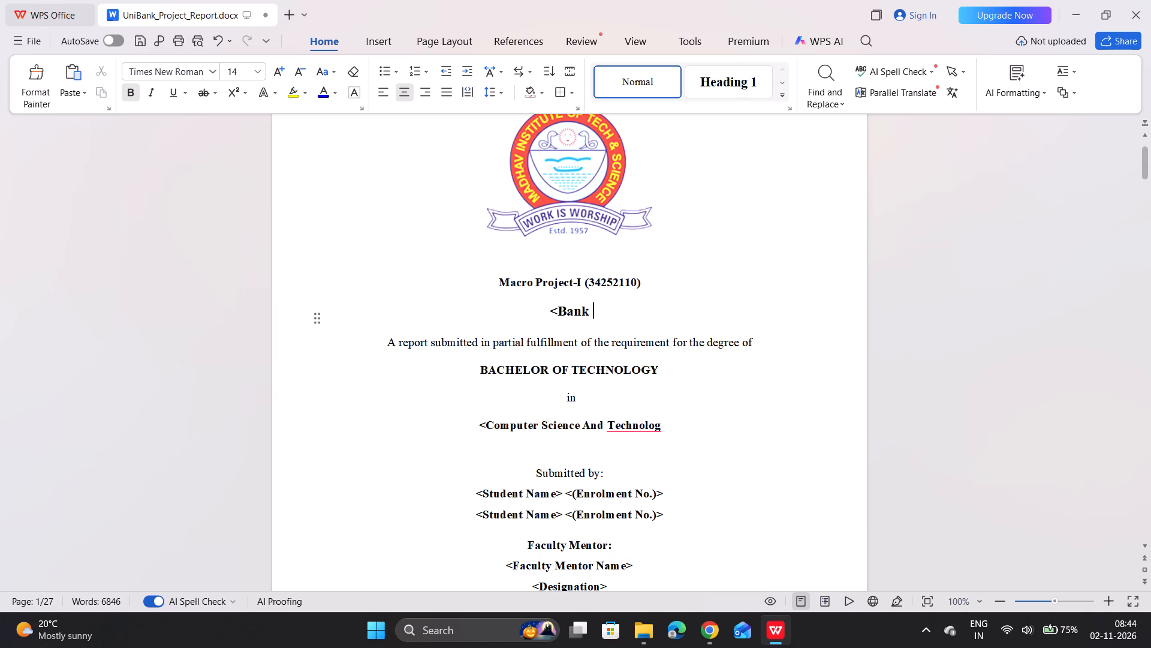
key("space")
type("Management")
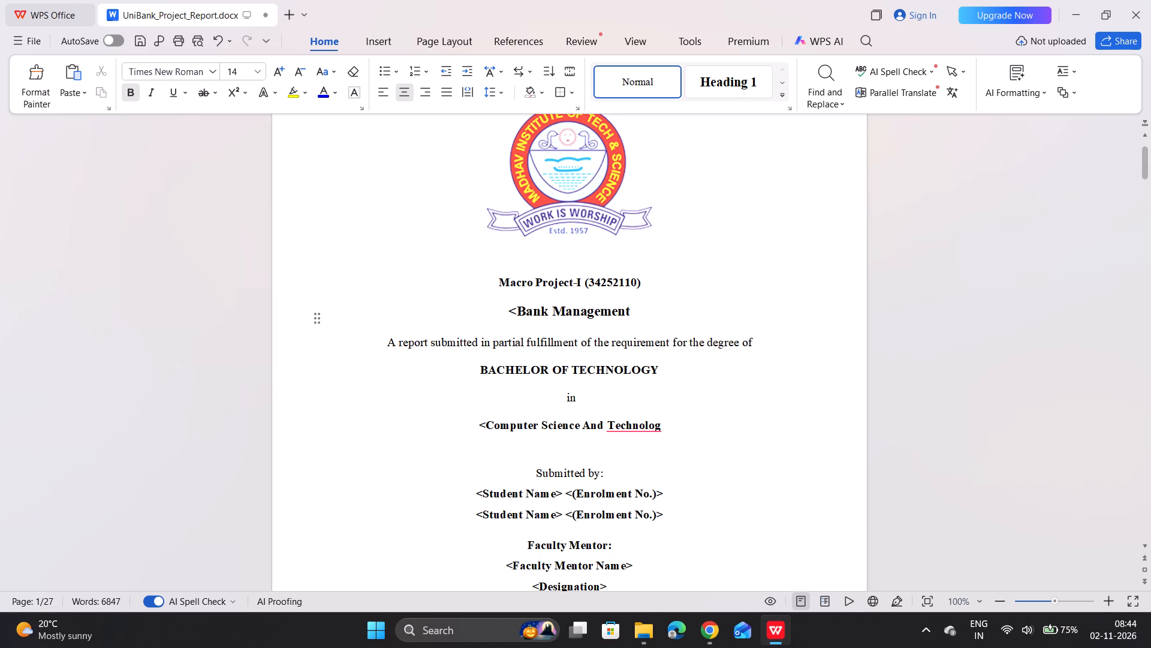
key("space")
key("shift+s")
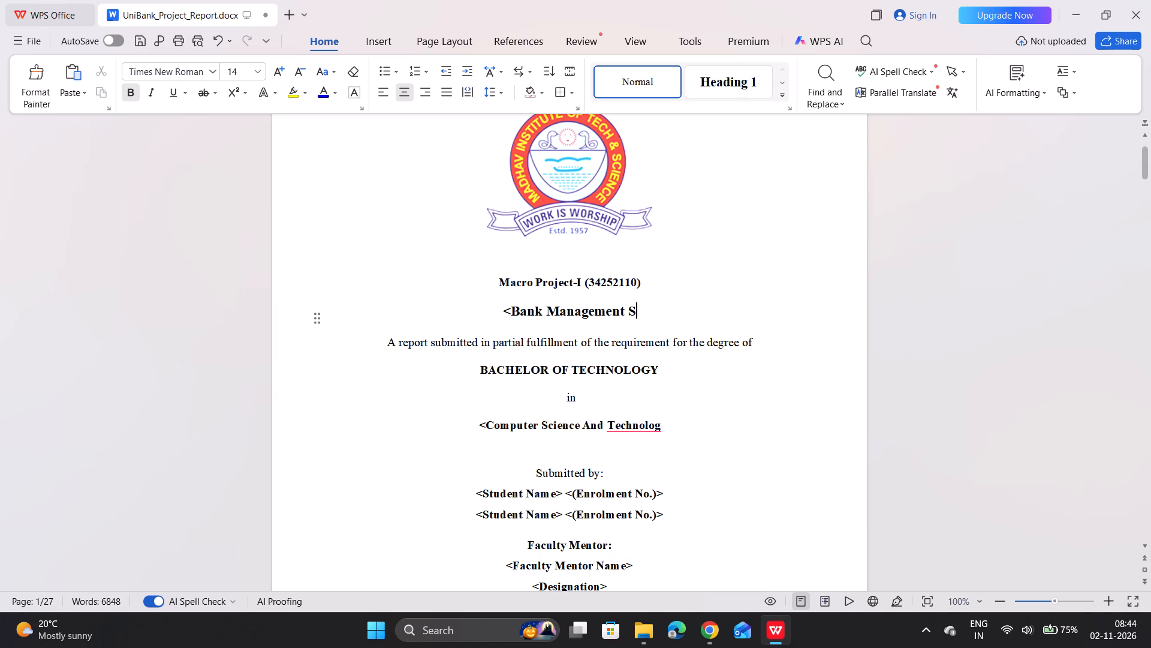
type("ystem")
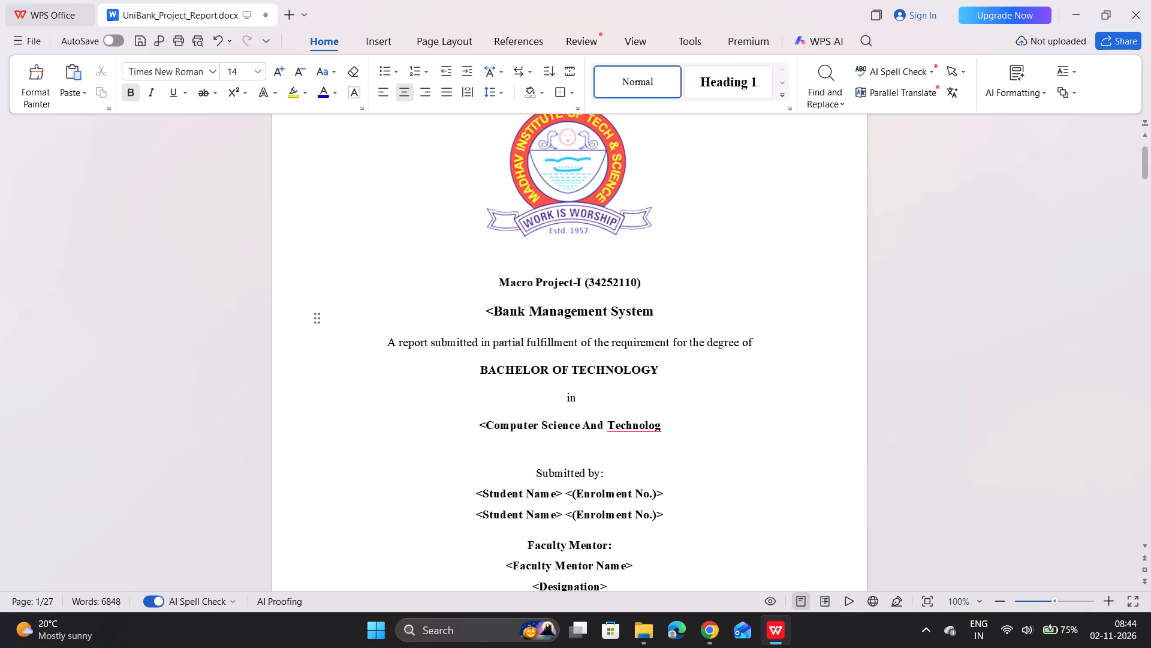
Delete the opening angle bracket before "Bank Management System" on the cover page.
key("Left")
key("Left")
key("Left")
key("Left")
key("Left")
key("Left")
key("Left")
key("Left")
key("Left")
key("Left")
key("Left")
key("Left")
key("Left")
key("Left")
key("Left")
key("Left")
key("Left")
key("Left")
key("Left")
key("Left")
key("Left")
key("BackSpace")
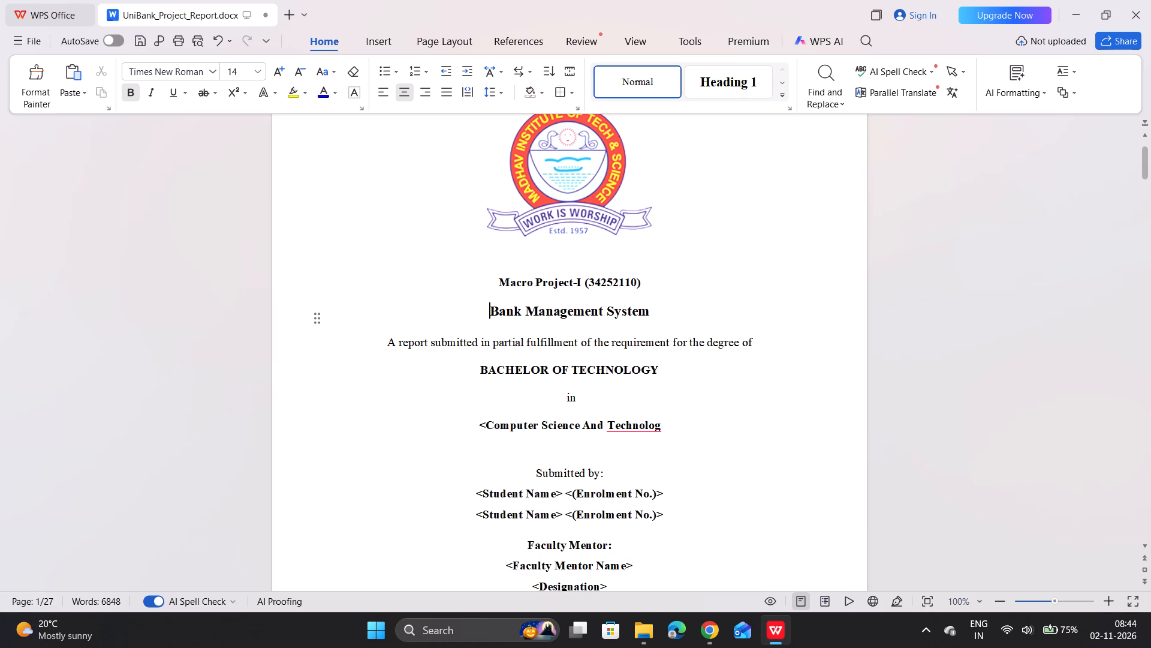
Rewrite the cover page's branch name in capitals as "COMPUTER SCIENCE AND TECHNOLOGY" after the opening angle bracket.
scroll(678, 334, "down", 1)
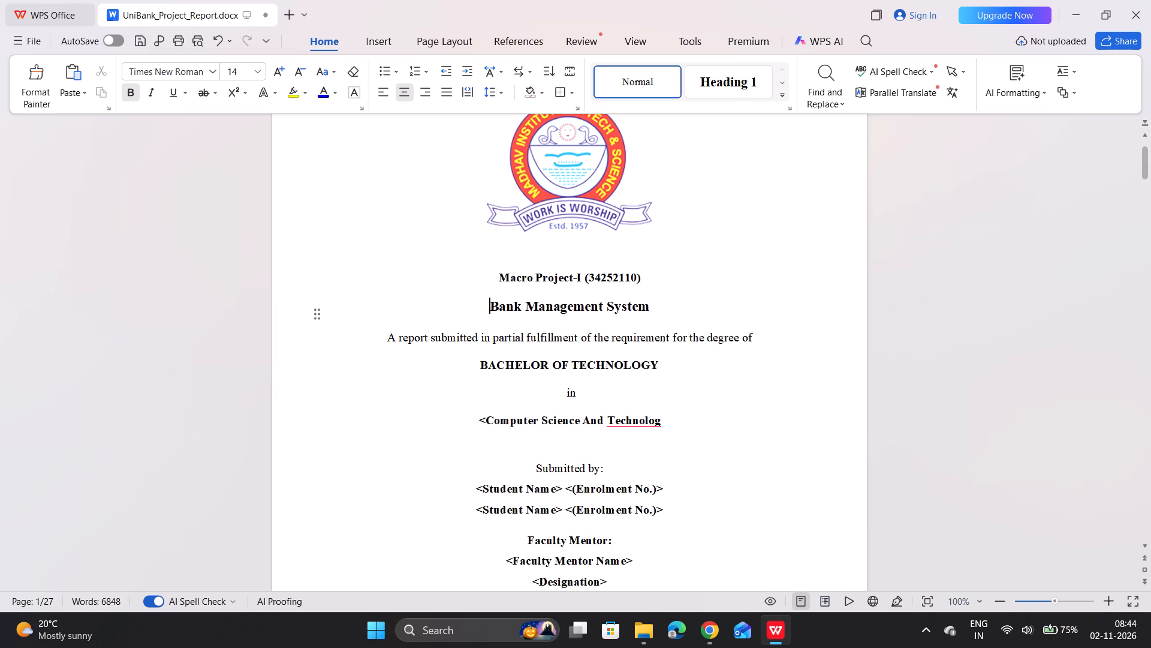
scroll(678, 334, "down", 2)
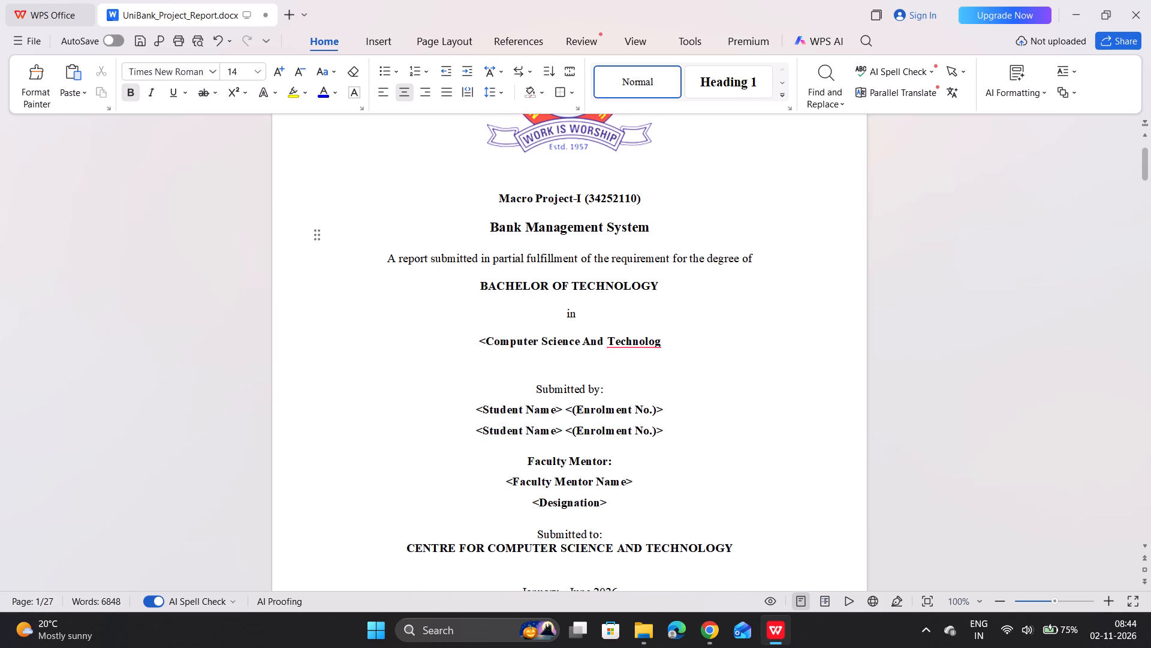
left_click(663, 343)
key("BackSpace")
key("BackSpace")
key("BackSpace")
key("BackSpace")
key("BackSpace")
key("BackSpace")
key("BackSpace")
key("BackSpace")
key("BackSpace")
key("BackSpace")
key("BackSpace")
key("BackSpace")
key("BackSpace")
key("BackSpace")
key("BackSpace")
key("BackSpace")
key("BackSpace")
key("BackSpace")
key("BackSpace")
key("BackSpace")
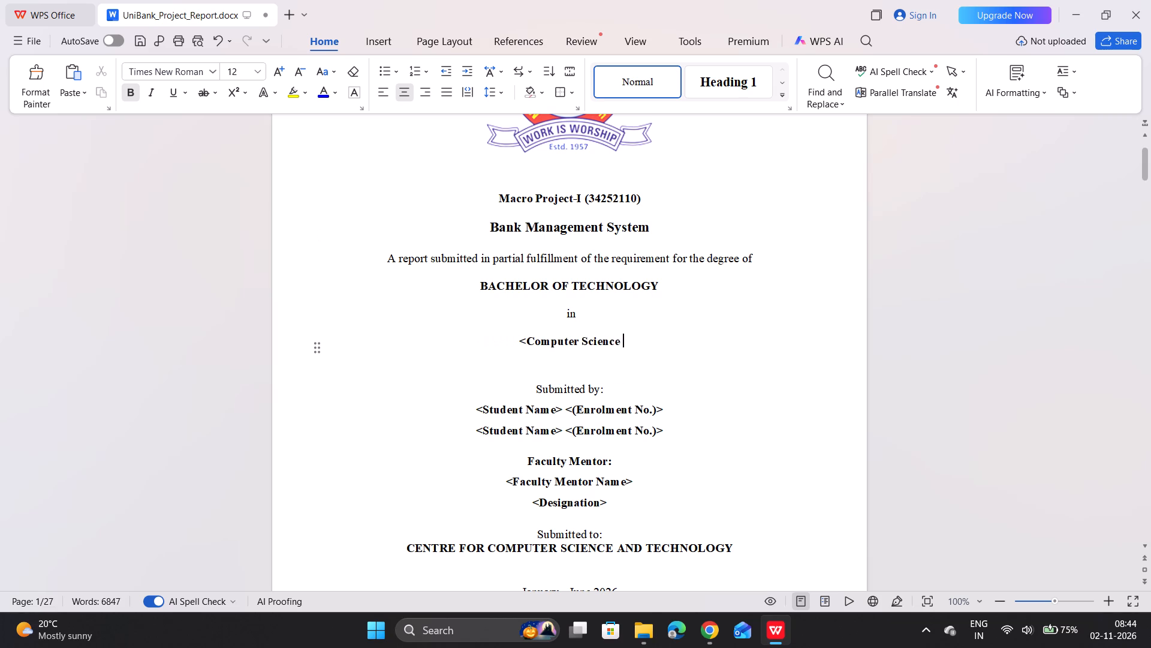
key("BackSpace")
key("BackSpace")
key("BackSpace")
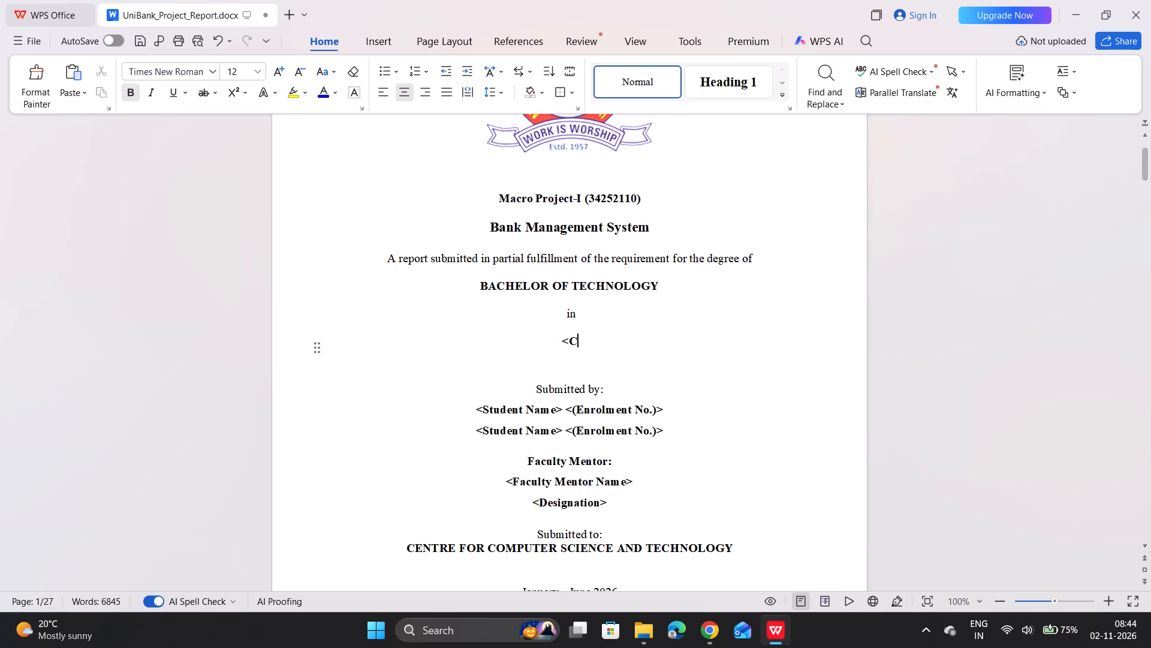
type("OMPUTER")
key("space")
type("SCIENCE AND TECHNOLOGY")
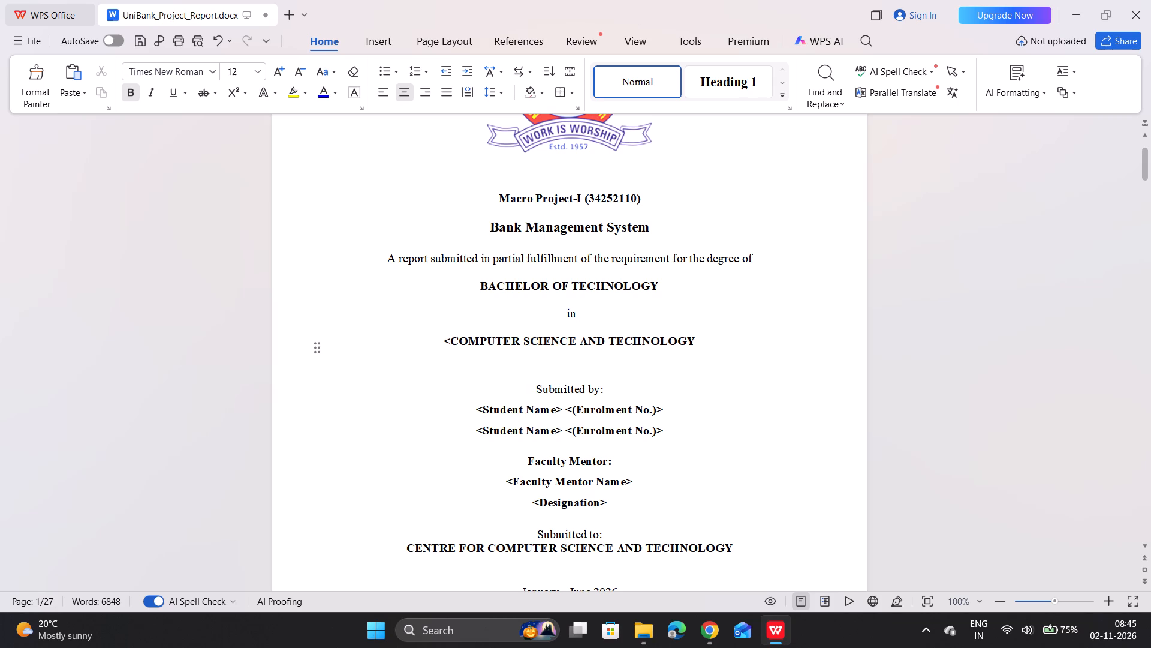
Delete the opening angle bracket before the branch name "COMPUTER SCIENCE AND TECHNOLOGY".
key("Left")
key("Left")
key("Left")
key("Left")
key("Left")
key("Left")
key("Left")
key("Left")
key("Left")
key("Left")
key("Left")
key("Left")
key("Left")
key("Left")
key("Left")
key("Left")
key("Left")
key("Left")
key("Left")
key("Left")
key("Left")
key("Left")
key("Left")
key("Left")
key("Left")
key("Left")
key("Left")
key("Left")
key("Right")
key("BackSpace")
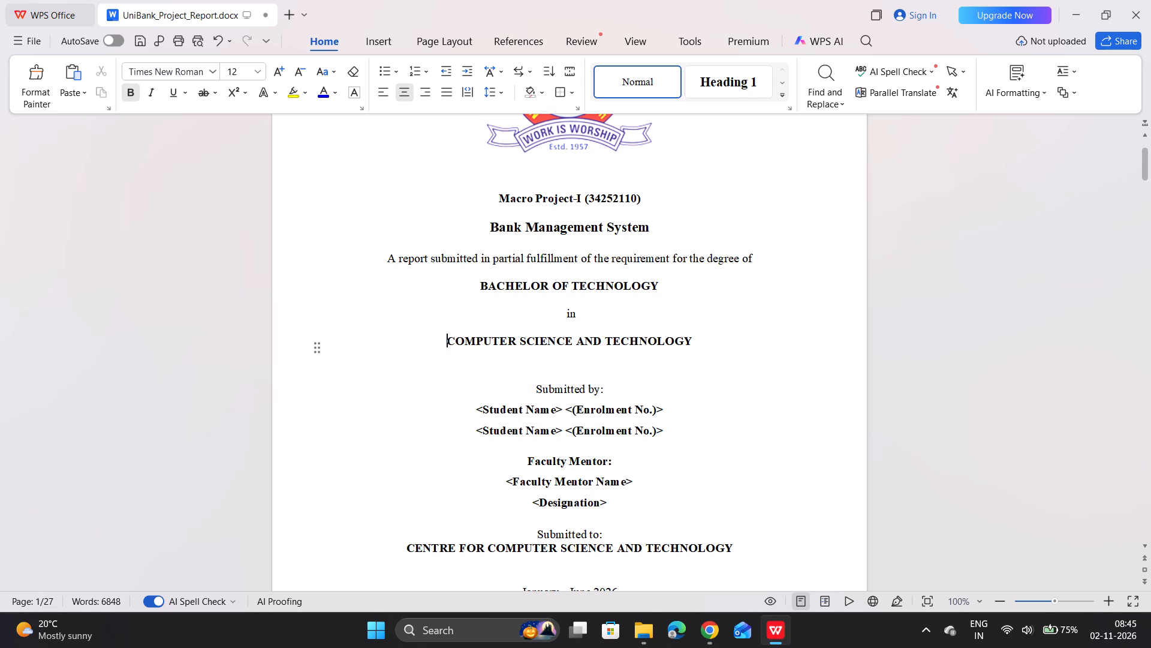
Replace the first <Student Name> placeholder under "Submitted by:" with the first student's full name.
scroll(778, 385, "down", 2)
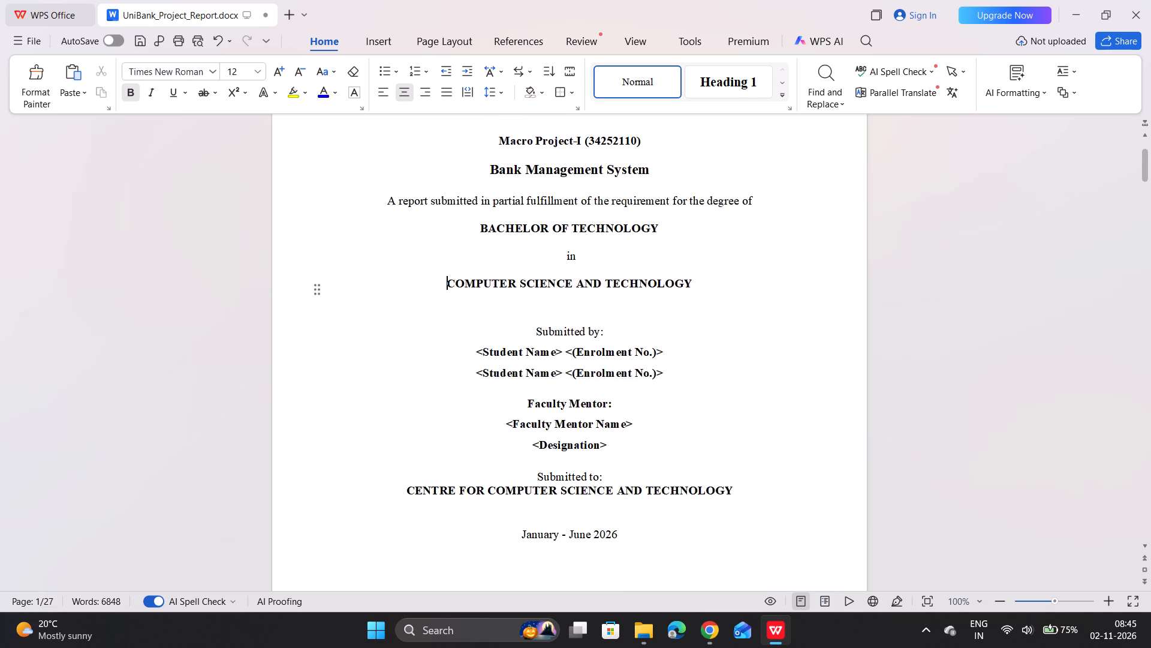
scroll(778, 385, "down", 1)
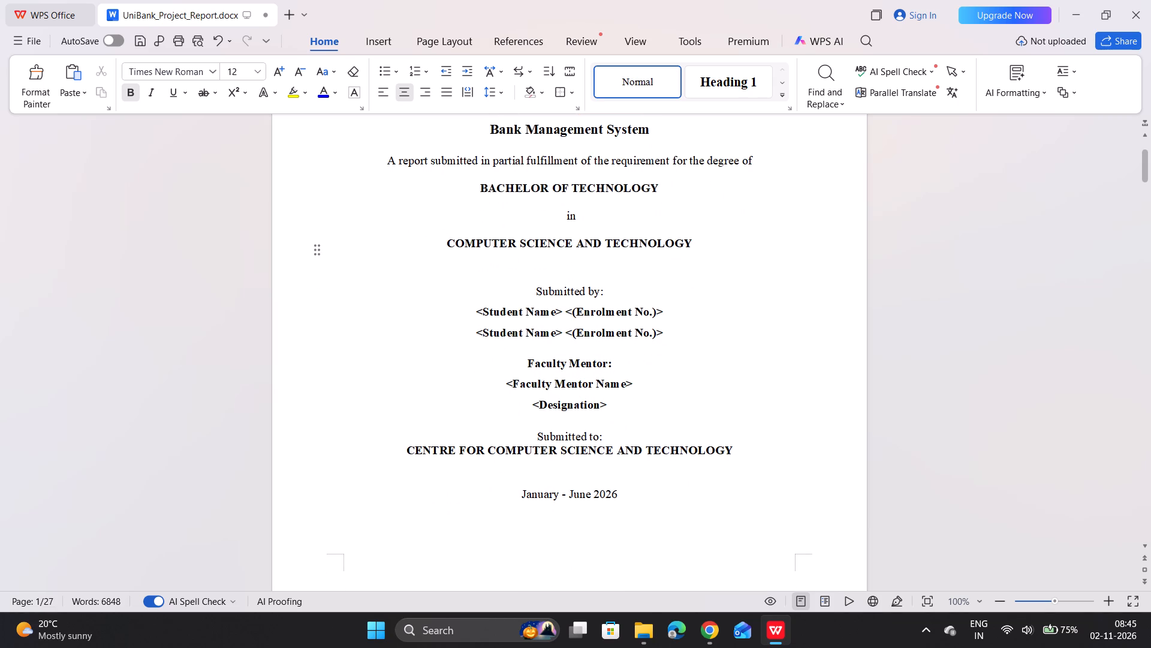
left_click(564, 310)
key("BackSpace")
key("BackSpace")
key("BackSpace")
key("BackSpace")
key("BackSpace")
key("BackSpace")
key("BackSpace")
key("BackSpace")
key("BackSpace")
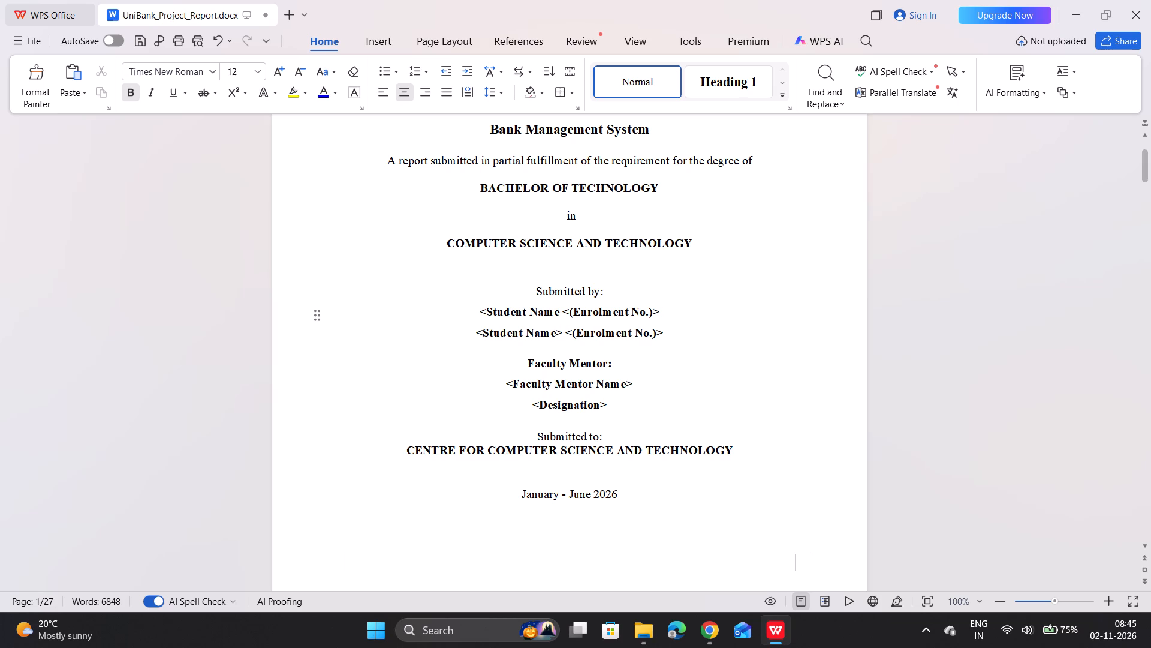
key("BackSpace")
key("BackSpace")
key("BackSpace")
key("BackSpace")
key("BackSpace")
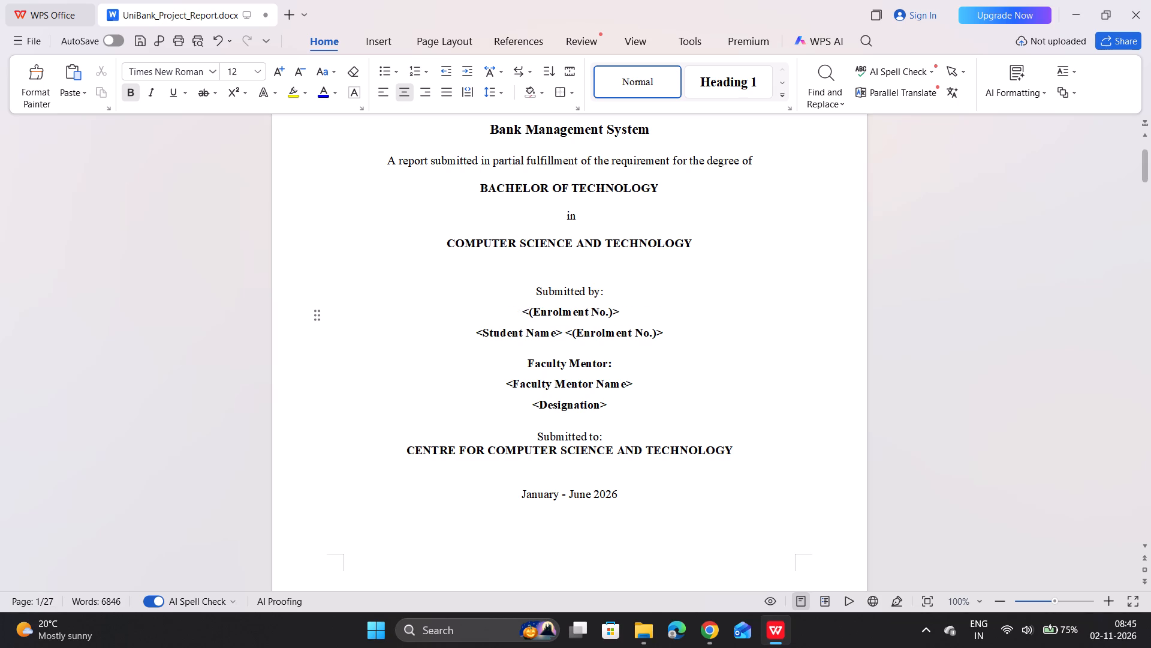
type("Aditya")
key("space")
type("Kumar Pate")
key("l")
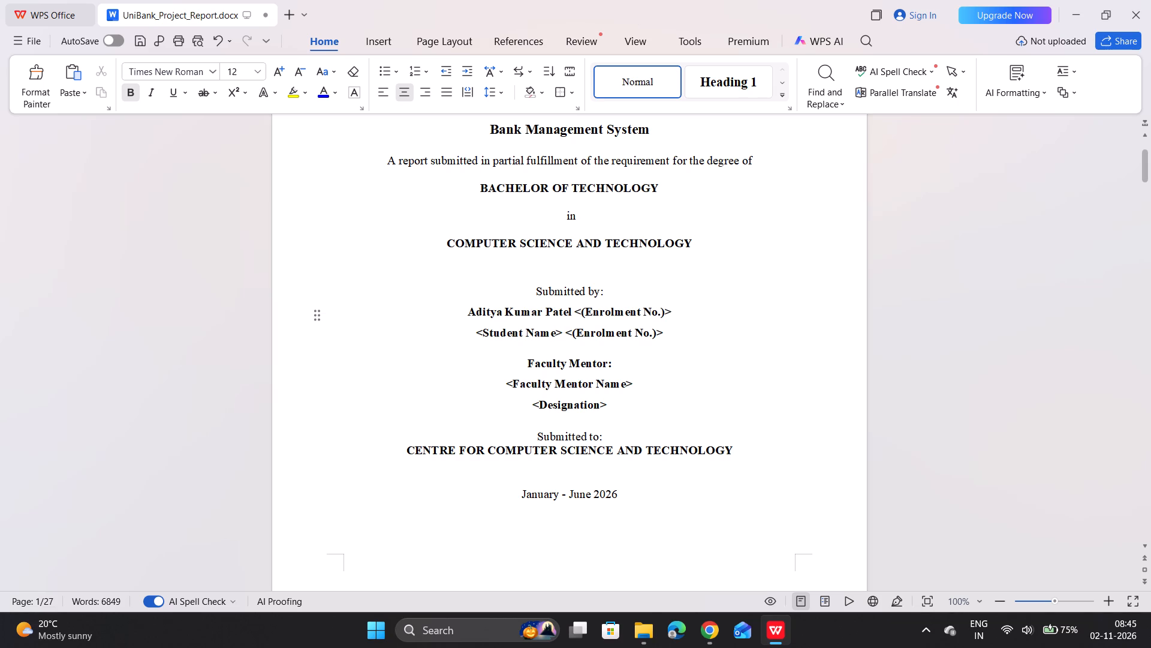
Replace "Enrolment No." in the first student's line with the student's enrolment number, keeping the parentheses and removing the closing angle bracket.
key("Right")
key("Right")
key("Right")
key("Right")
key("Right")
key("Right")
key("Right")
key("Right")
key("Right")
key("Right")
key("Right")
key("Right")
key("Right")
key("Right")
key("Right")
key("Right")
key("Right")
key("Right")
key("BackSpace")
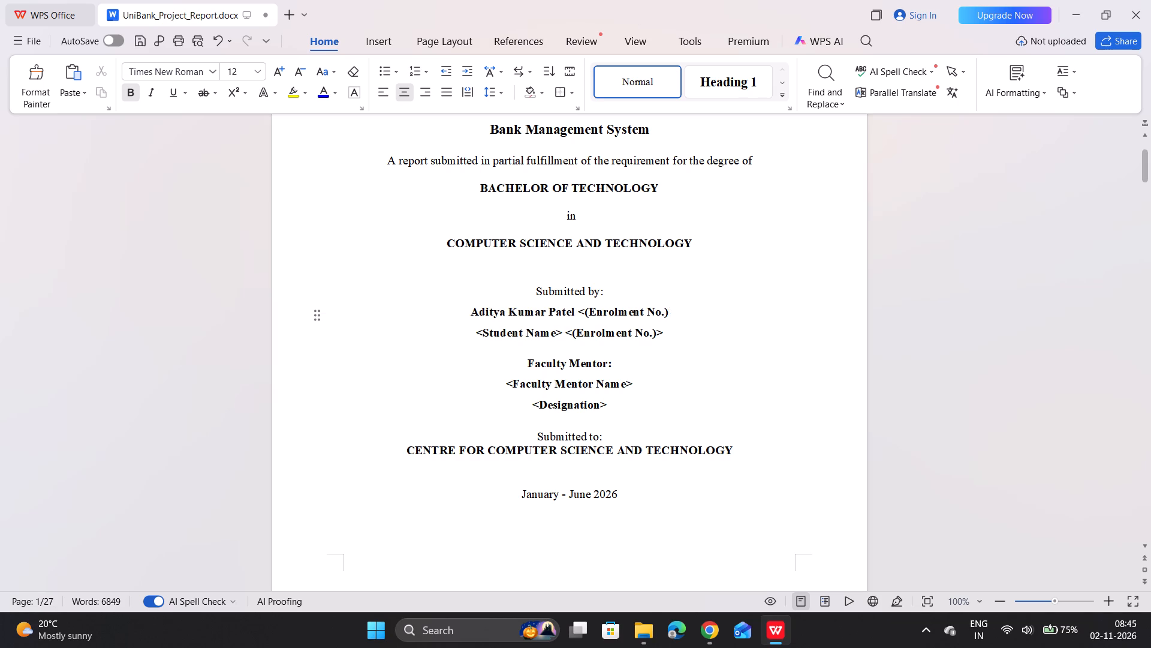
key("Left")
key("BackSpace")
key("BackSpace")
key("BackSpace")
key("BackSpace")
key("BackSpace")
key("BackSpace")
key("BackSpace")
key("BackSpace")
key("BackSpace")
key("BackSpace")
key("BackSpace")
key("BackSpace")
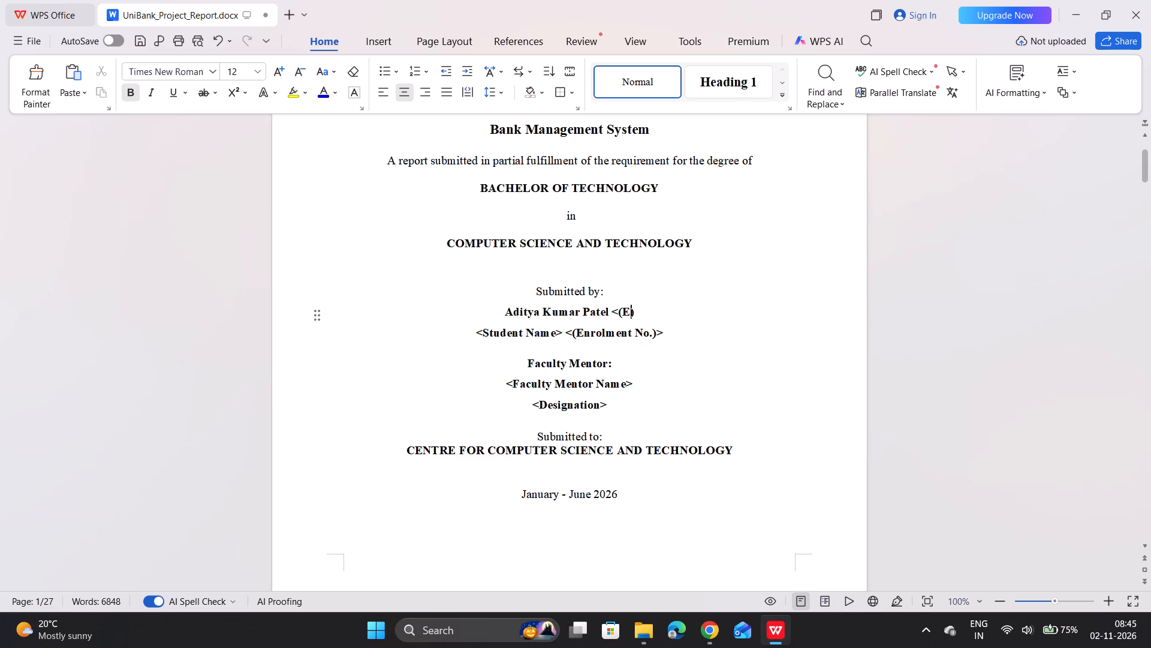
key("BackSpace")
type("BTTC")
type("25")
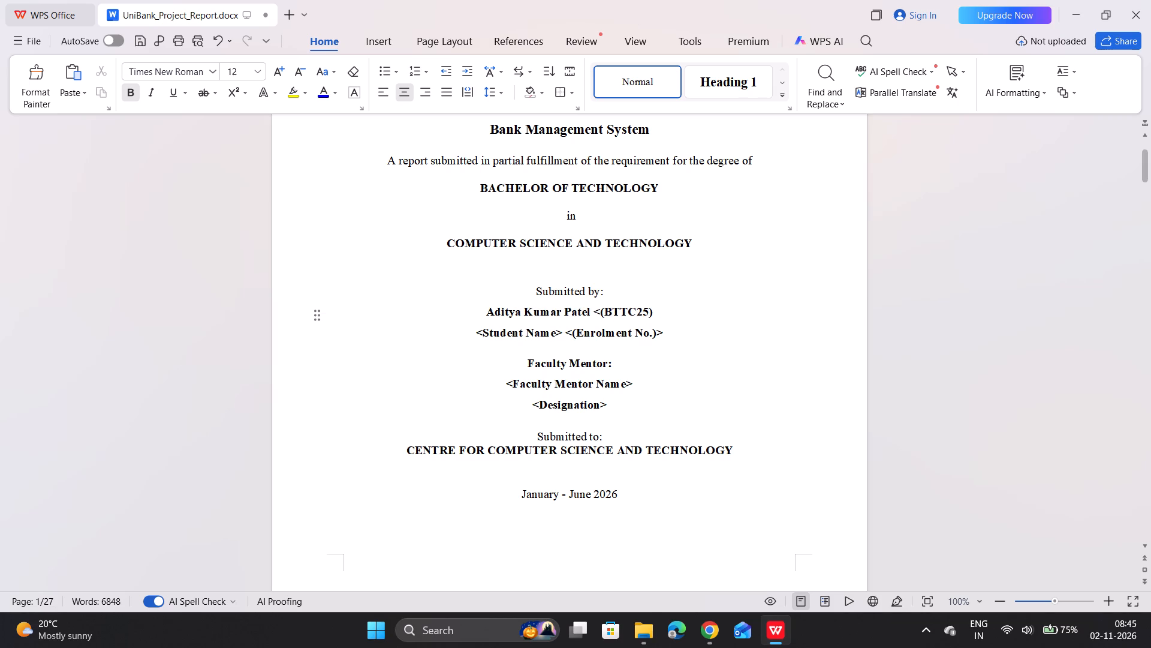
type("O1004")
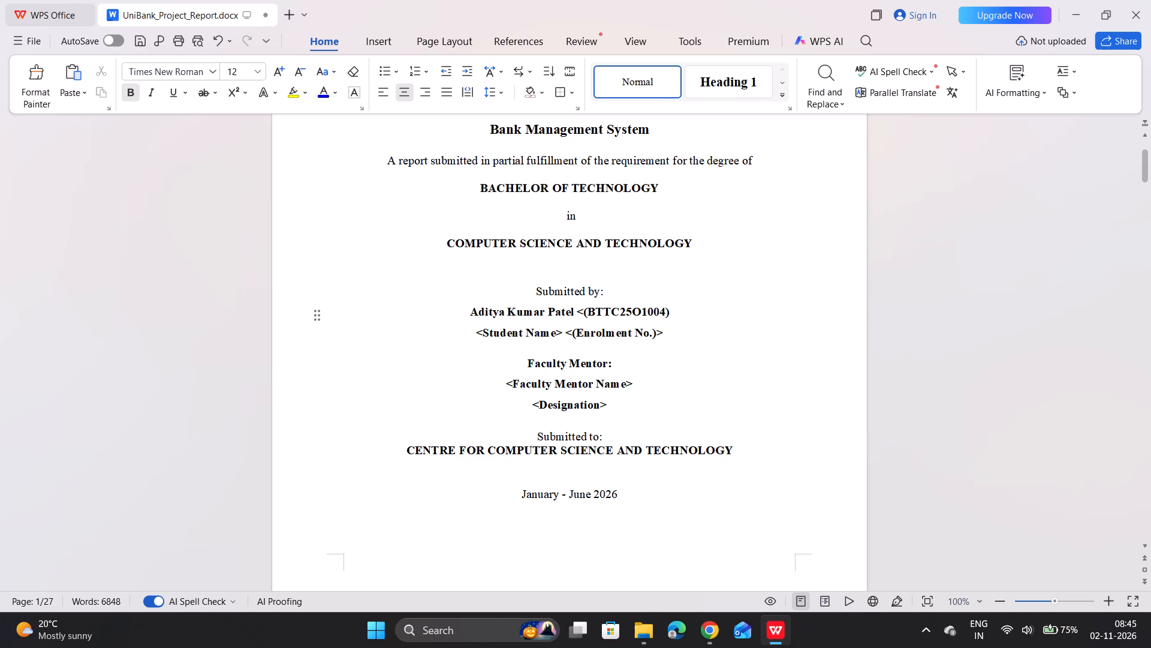
Delete the opening angle bracket before the first student's parenthesized enrolment number on the cover page.
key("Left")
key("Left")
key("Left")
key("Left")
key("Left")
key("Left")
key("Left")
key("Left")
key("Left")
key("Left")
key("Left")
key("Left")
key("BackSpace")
Replace the second <Student Name> placeholder with the second student's full name, removing the opening angle bracket before "(Enrolment No.)".
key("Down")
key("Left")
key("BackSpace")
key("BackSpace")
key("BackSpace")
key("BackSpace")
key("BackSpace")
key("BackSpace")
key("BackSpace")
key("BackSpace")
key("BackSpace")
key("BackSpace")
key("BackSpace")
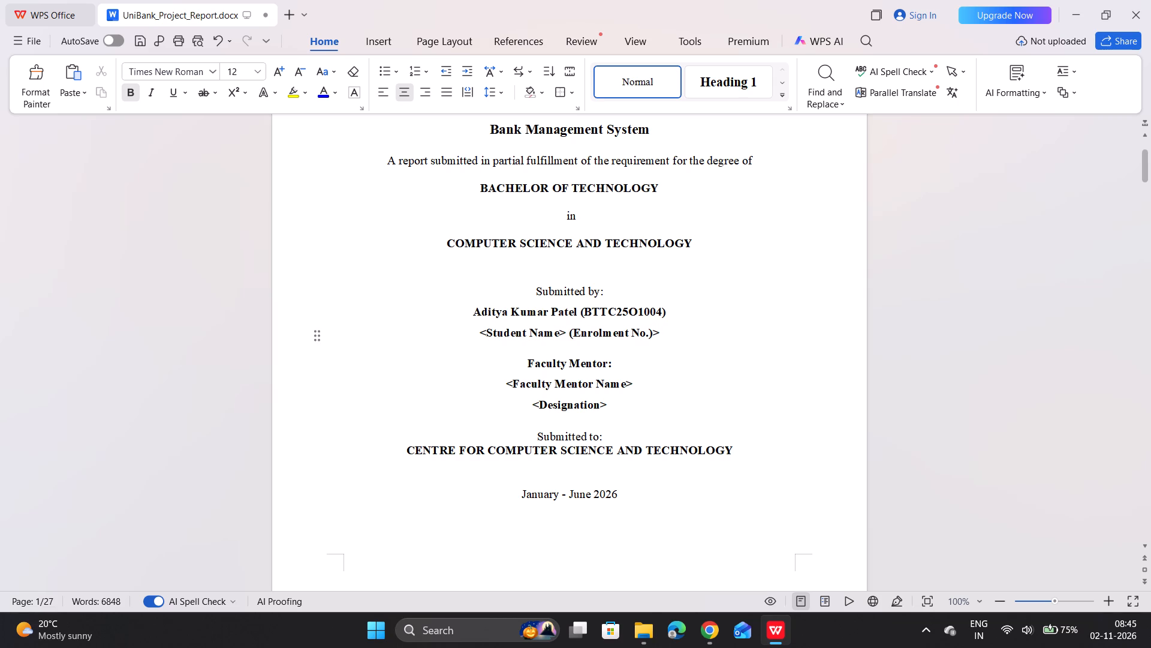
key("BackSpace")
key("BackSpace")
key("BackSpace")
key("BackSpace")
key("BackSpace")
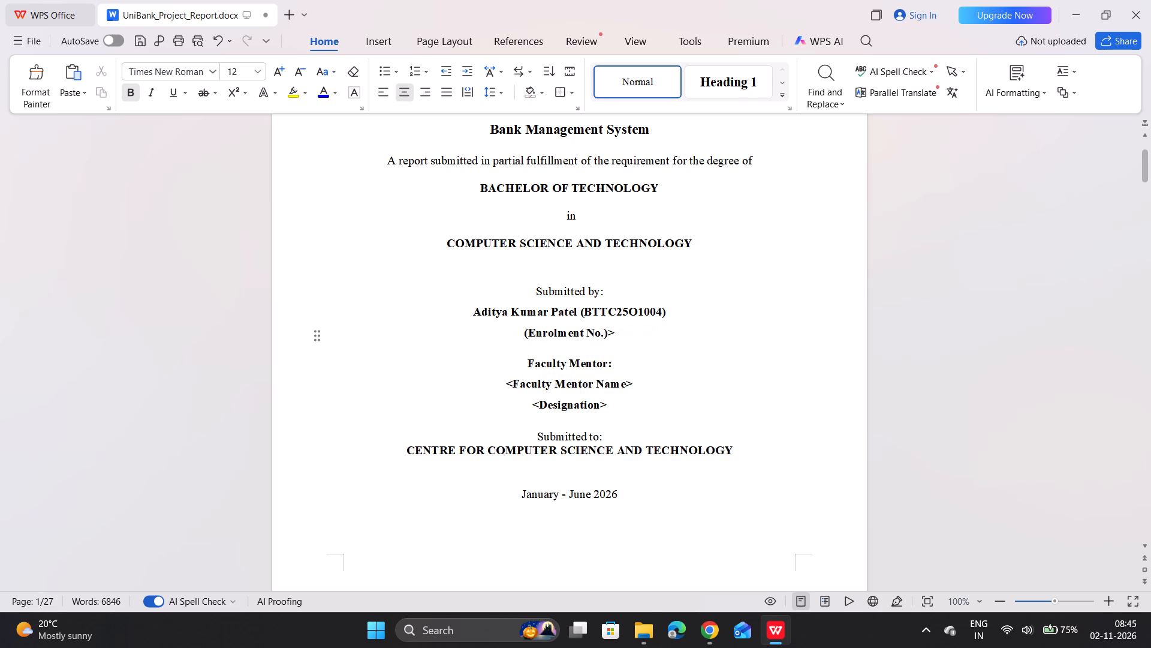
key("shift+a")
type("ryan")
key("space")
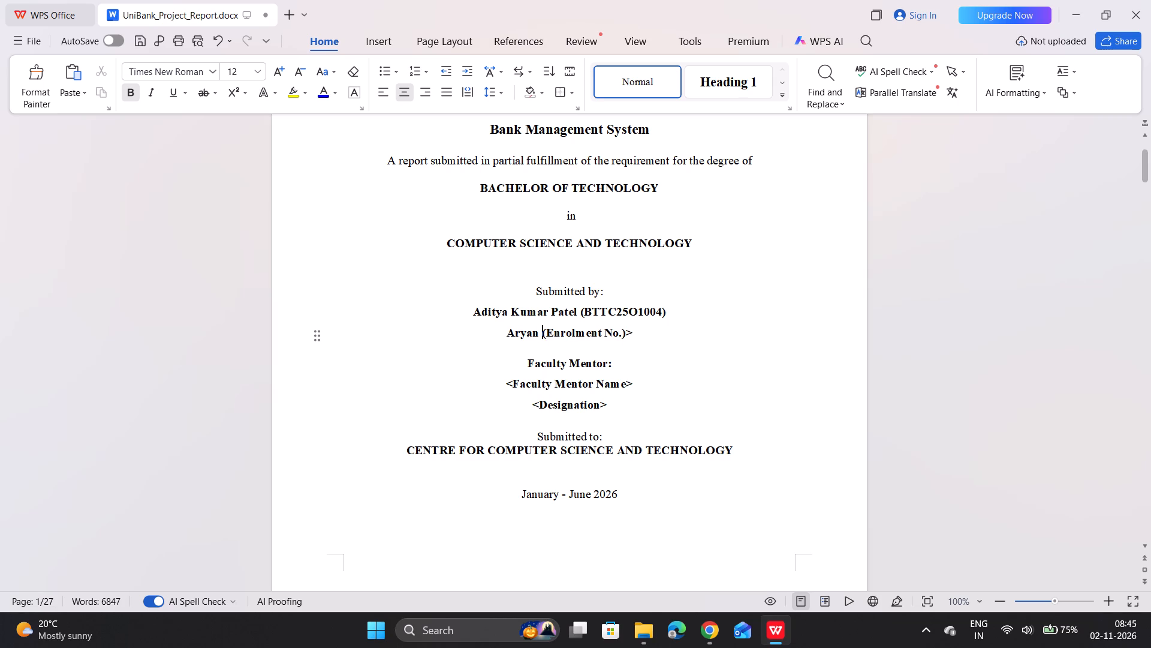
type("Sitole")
Replace "Enrolment No." with the second student's enrolment number, keeping the parentheses, removing the closing angle bracket and adding a space after the name.
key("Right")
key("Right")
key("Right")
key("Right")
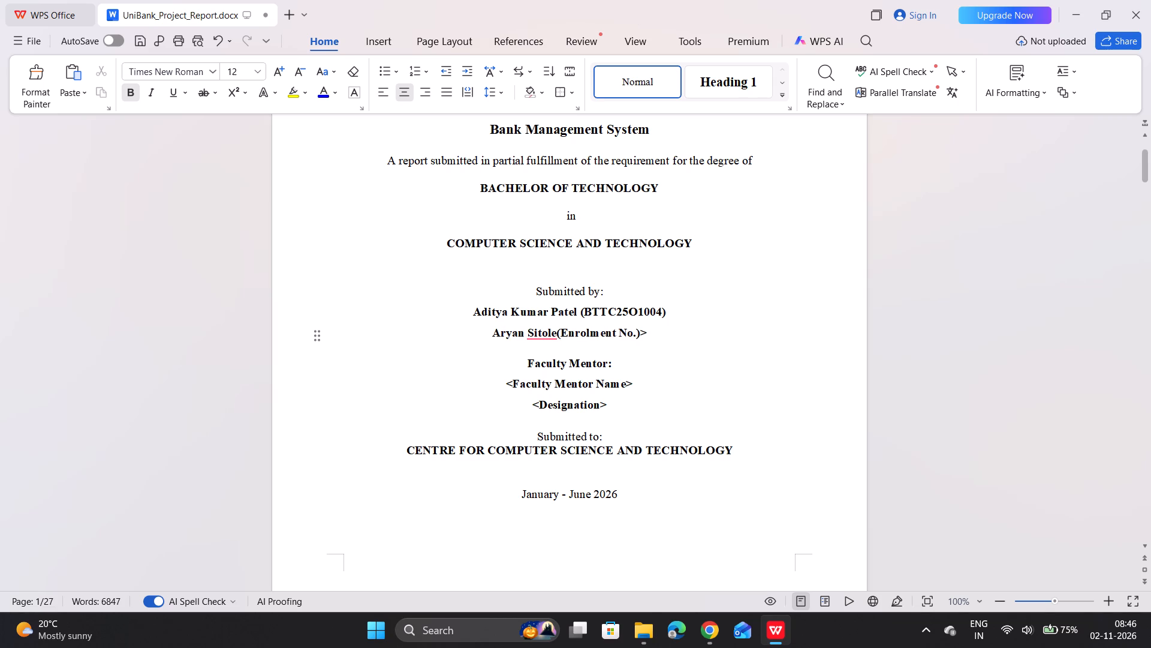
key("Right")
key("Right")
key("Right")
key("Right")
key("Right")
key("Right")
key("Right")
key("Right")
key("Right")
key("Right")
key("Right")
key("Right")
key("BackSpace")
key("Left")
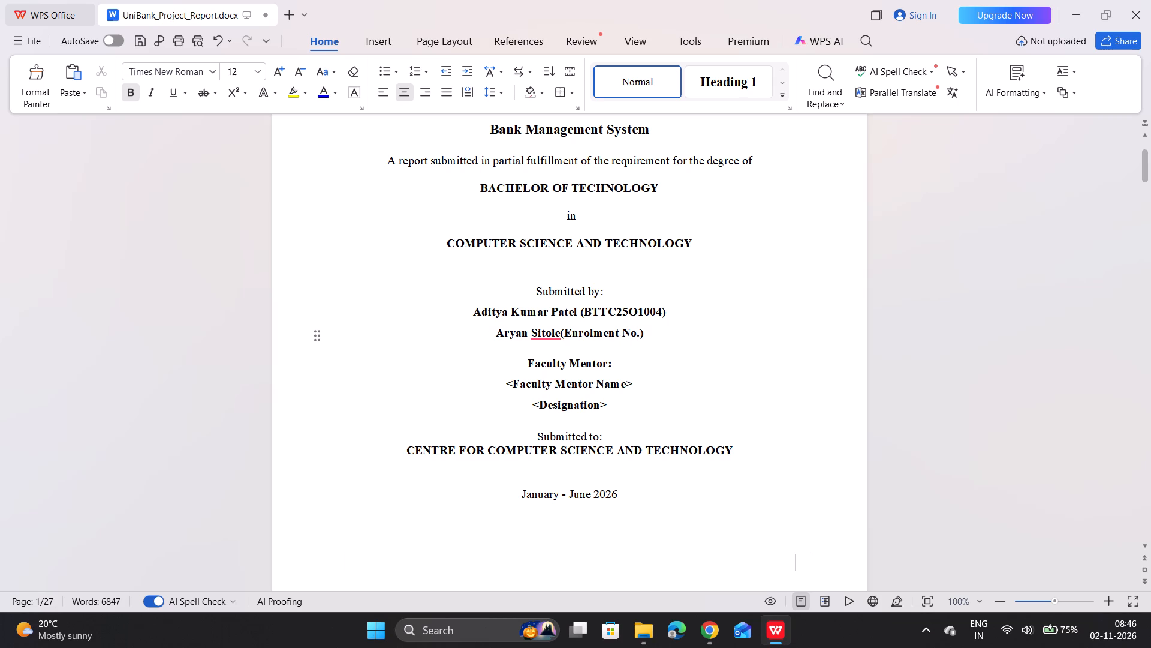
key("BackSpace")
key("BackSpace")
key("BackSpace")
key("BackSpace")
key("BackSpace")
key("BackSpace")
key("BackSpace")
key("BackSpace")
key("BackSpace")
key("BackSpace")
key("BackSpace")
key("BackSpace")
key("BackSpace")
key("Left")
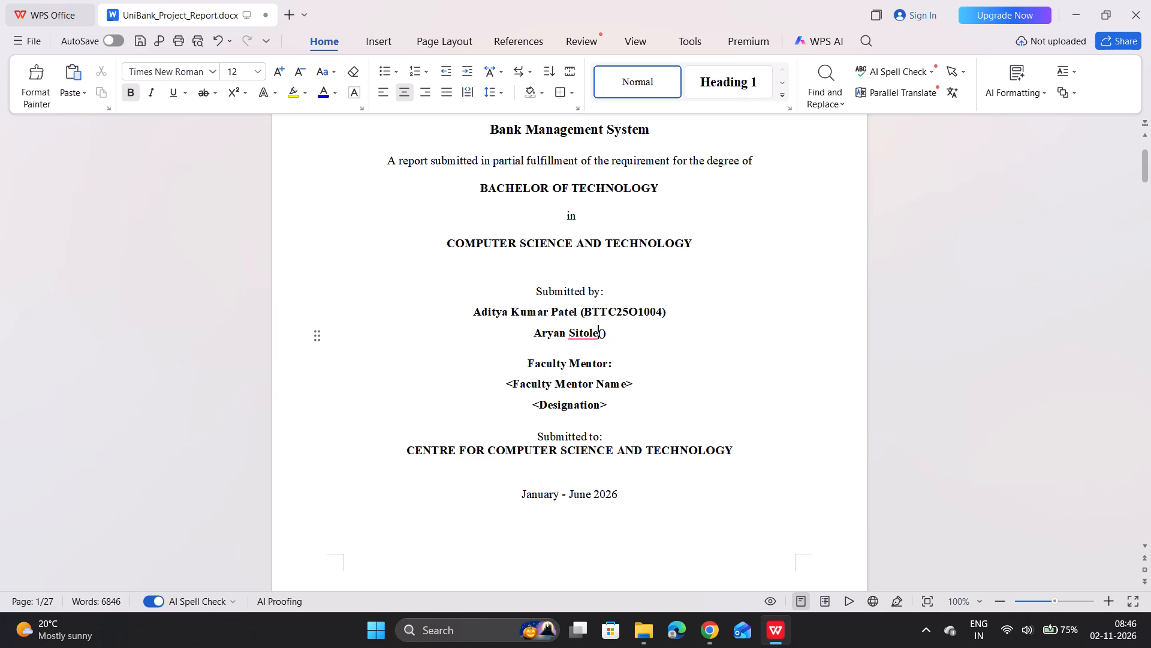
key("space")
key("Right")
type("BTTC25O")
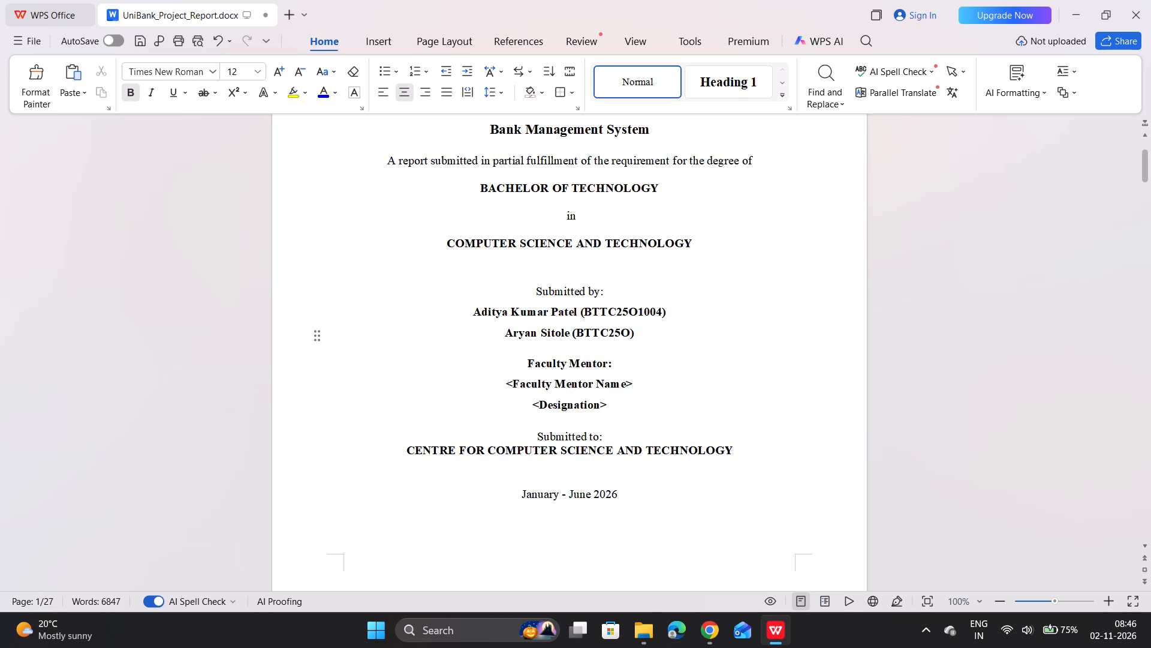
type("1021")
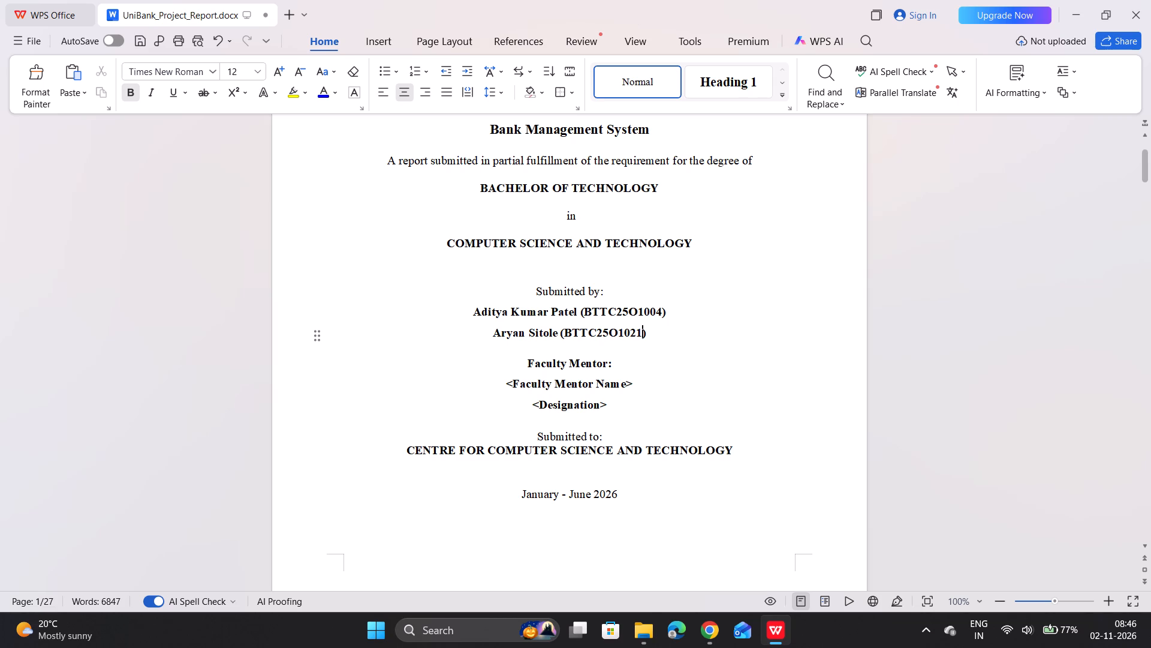
Replace the <Faculty Mentor Name> placeholder on the cover page with the faculty mentor's full name.
left_click(632, 380)
key("BackSpace")
key("BackSpace")
key("BackSpace")
key("BackSpace")
key("BackSpace")
key("BackSpace")
key("BackSpace")
key("BackSpace")
key("BackSpace")
key("BackSpace")
key("BackSpace")
key("BackSpace")
key("BackSpace")
key("BackSpace")
key("BackSpace")
key("BackSpace")
key("BackSpace")
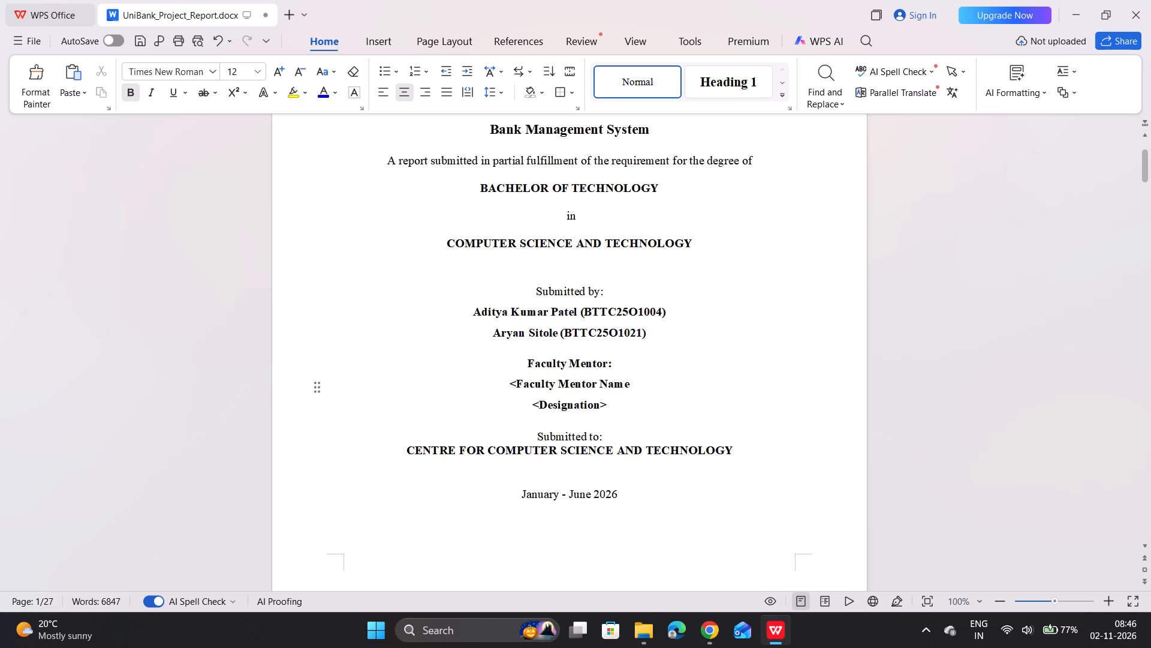
key("BackSpace")
key("BackSpace")
key("BackSpace")
key("BackSpace")
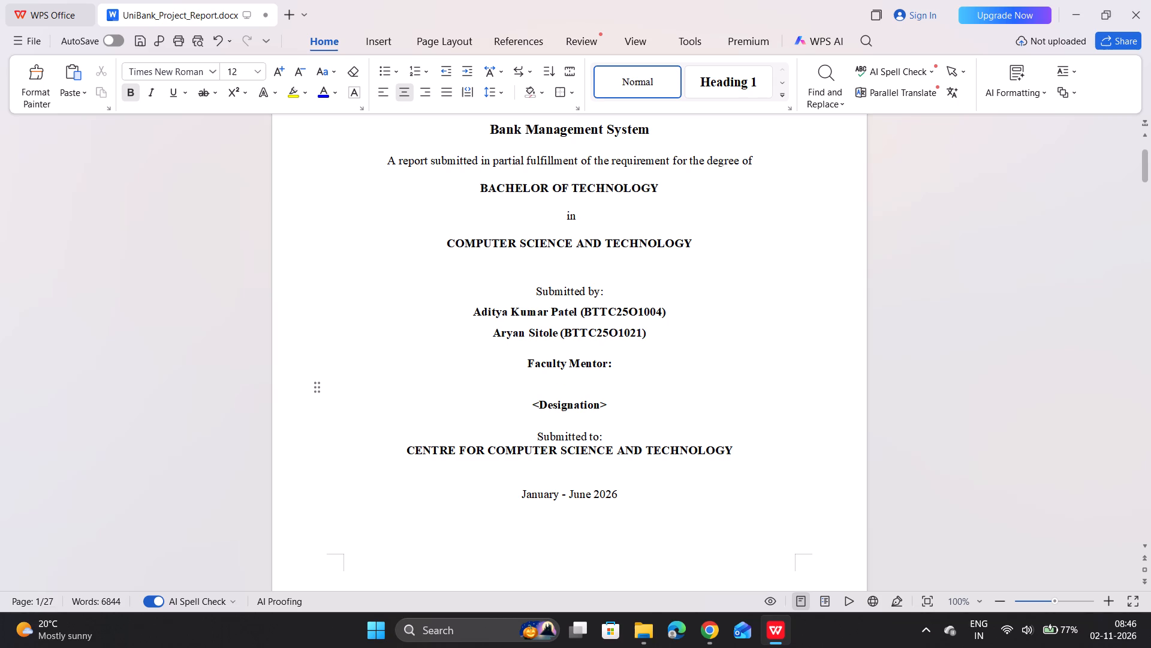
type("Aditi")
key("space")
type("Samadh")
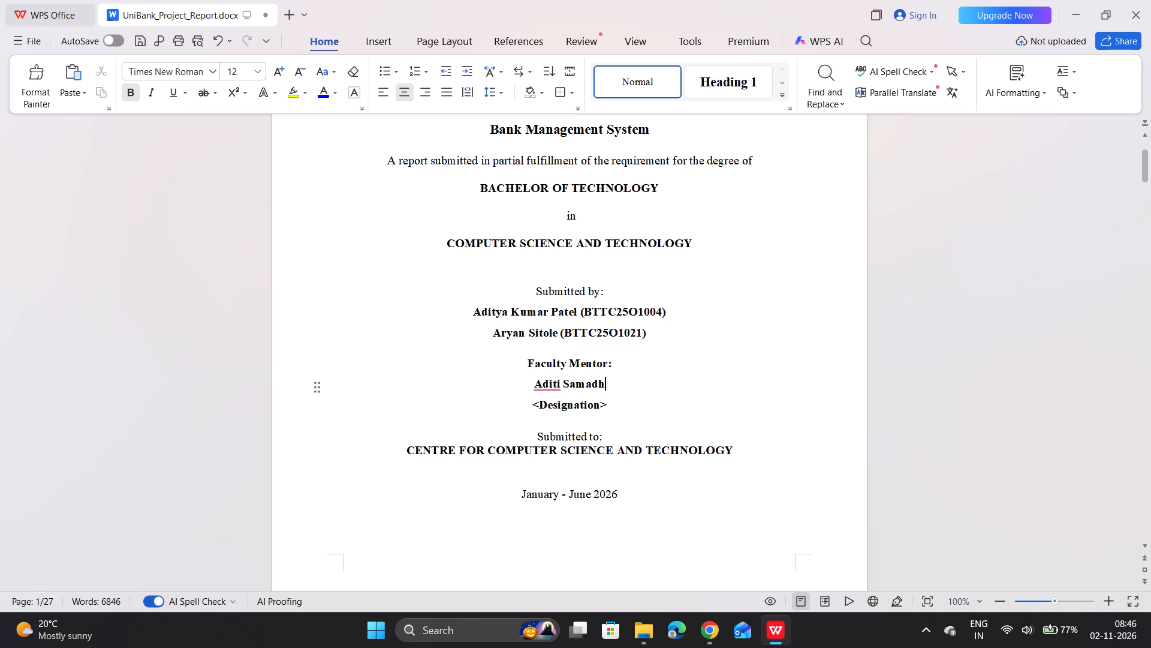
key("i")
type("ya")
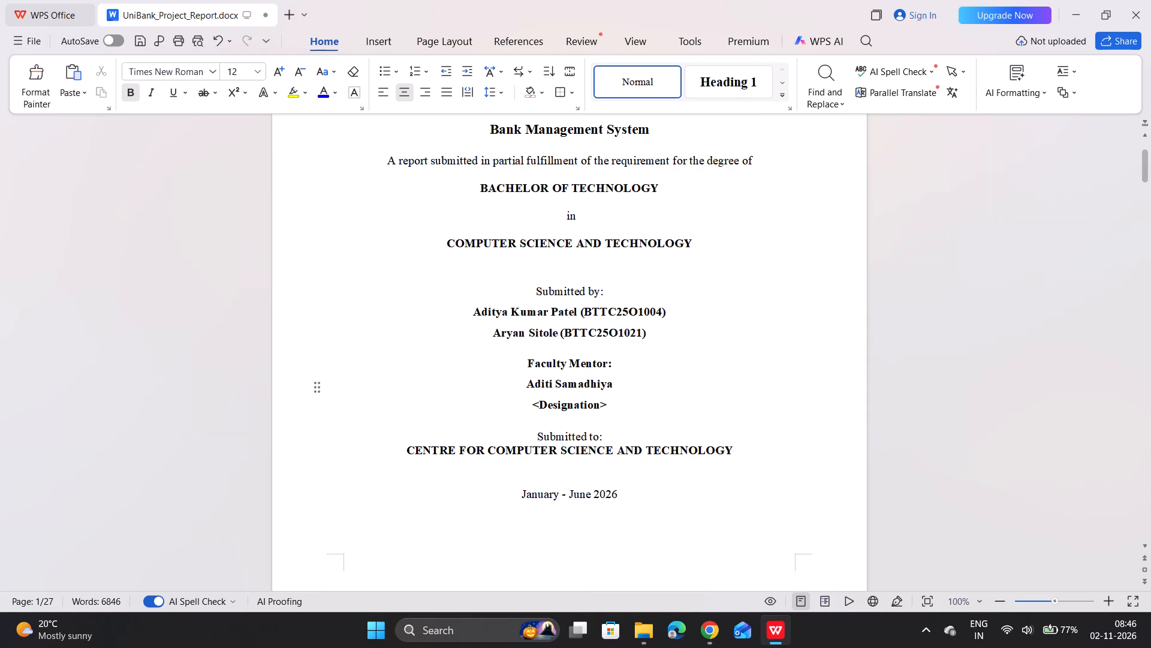
Add the title "Ms." directly before the faculty mentor's name on the cover page.
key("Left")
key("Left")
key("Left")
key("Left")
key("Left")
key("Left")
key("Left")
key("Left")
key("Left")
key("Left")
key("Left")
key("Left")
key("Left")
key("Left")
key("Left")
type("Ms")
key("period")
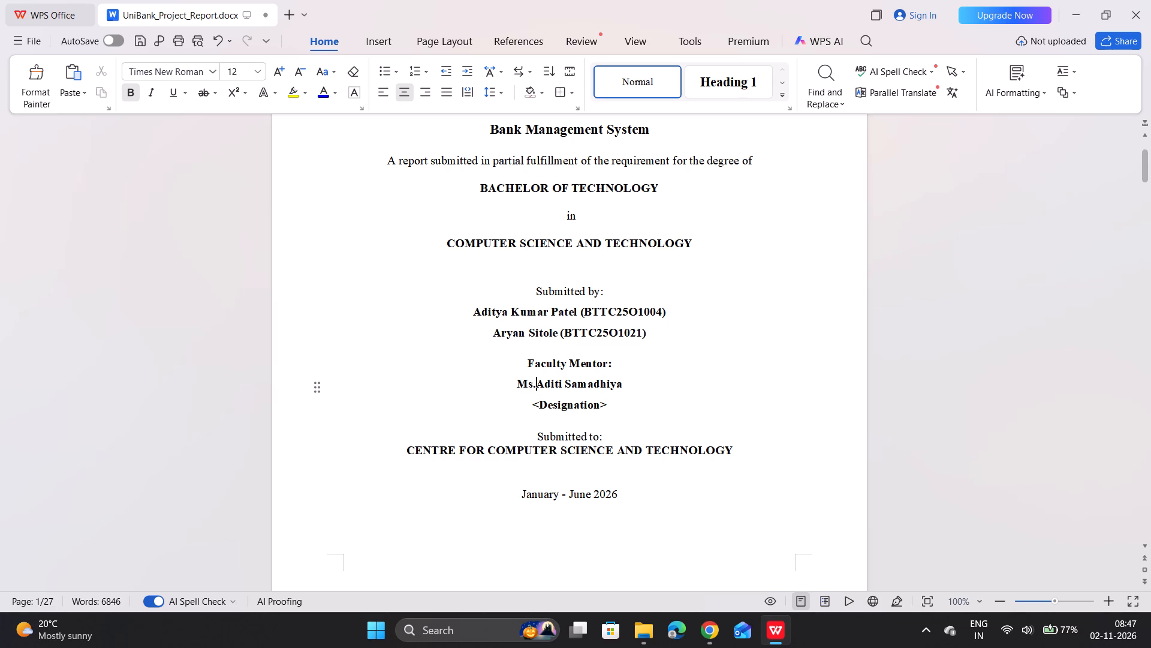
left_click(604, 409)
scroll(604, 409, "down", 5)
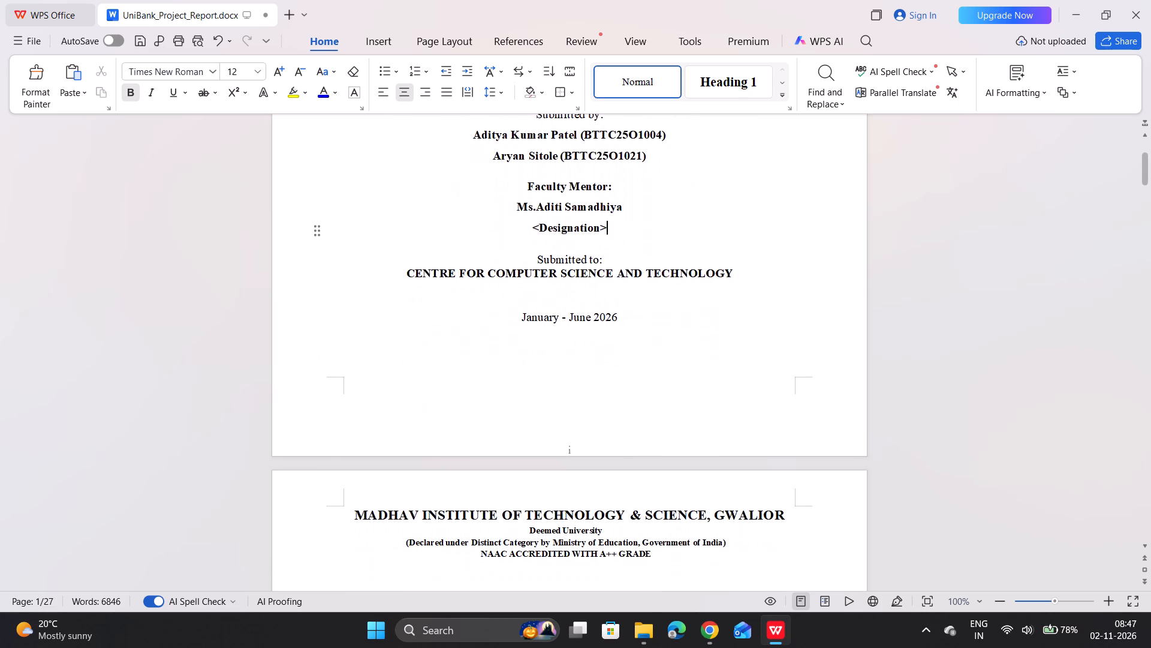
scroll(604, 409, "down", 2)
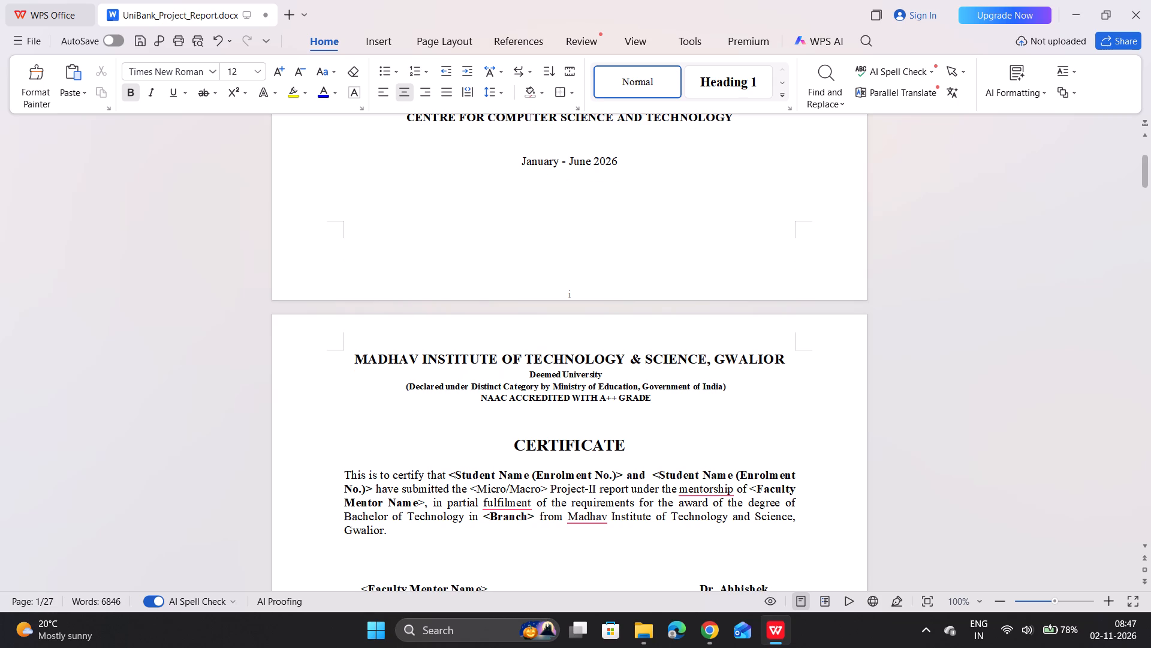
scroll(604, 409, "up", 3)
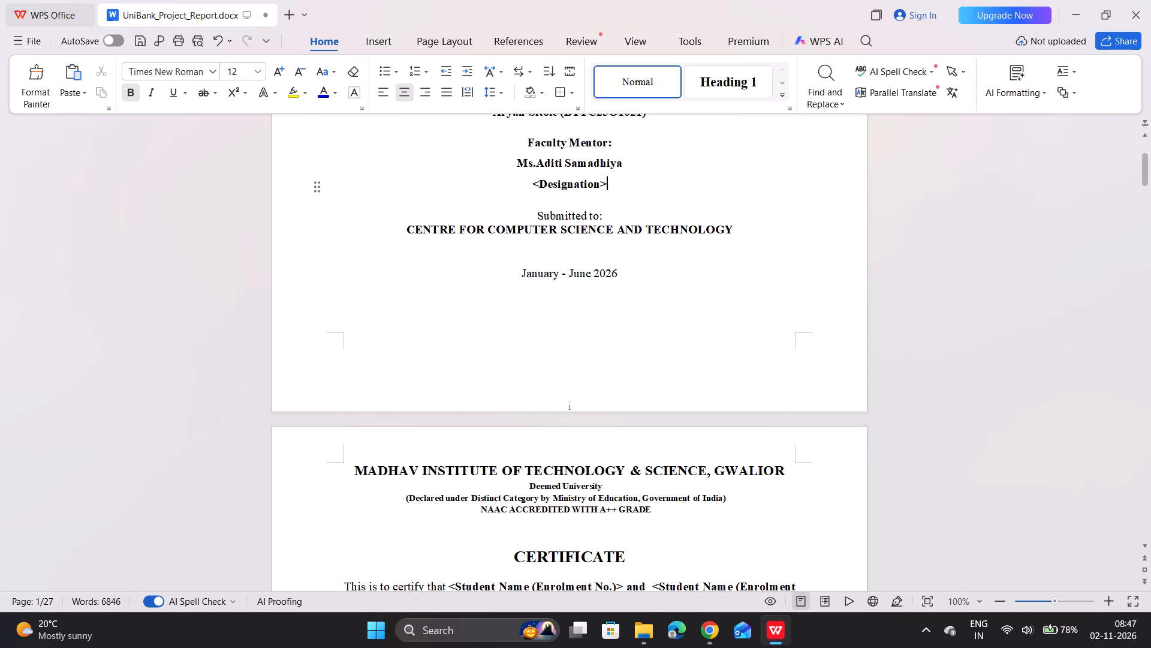
Change the start month of the cover page's 2026 date range to "July".
left_click(557, 276)
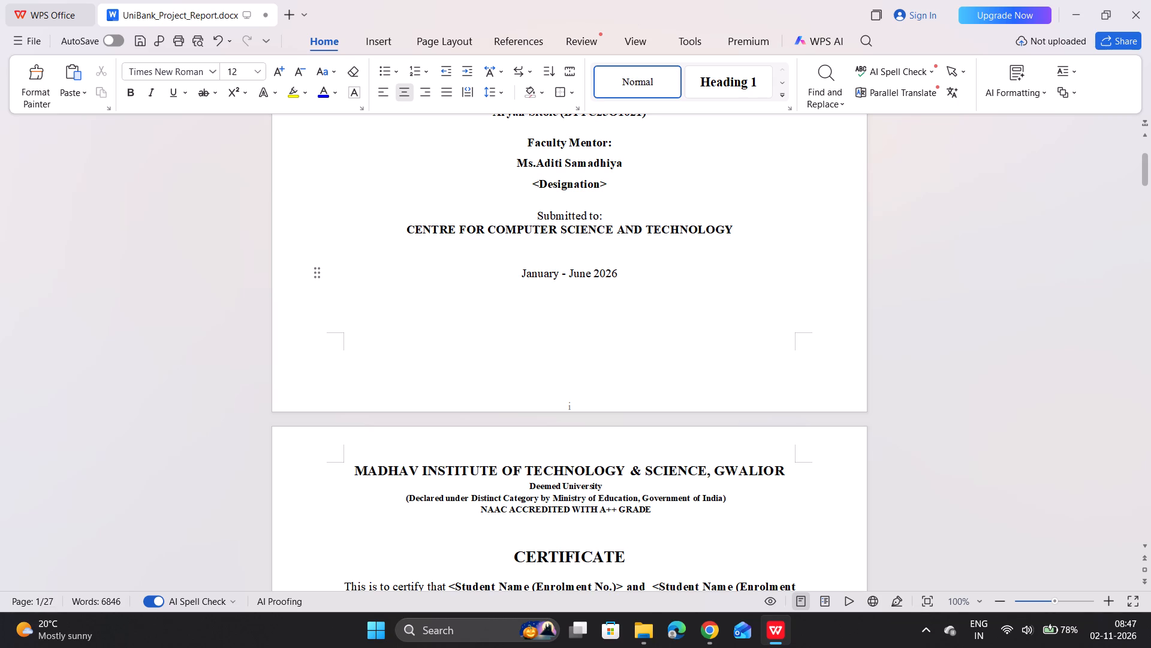
key("BackSpace")
key("BackSpace")
key("BackSpace")
key("BackSpace")
key("BackSpace")
key("BackSpace")
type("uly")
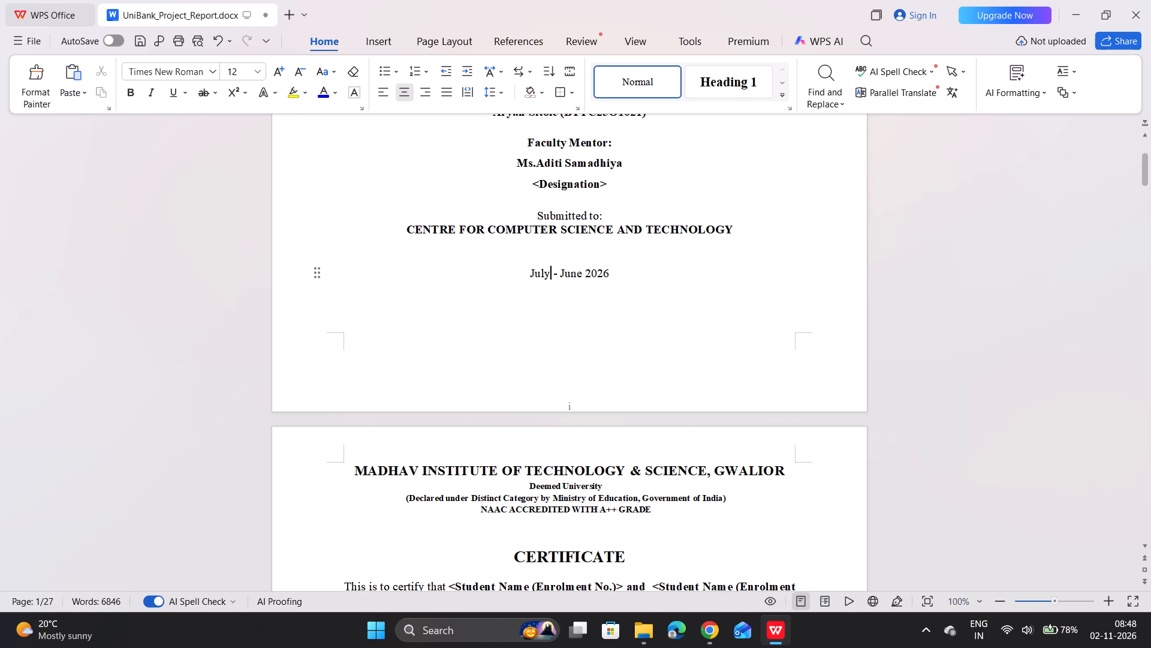
Change the end month of the cover page's date range to "December" with a capital D, keeping the year 2026.
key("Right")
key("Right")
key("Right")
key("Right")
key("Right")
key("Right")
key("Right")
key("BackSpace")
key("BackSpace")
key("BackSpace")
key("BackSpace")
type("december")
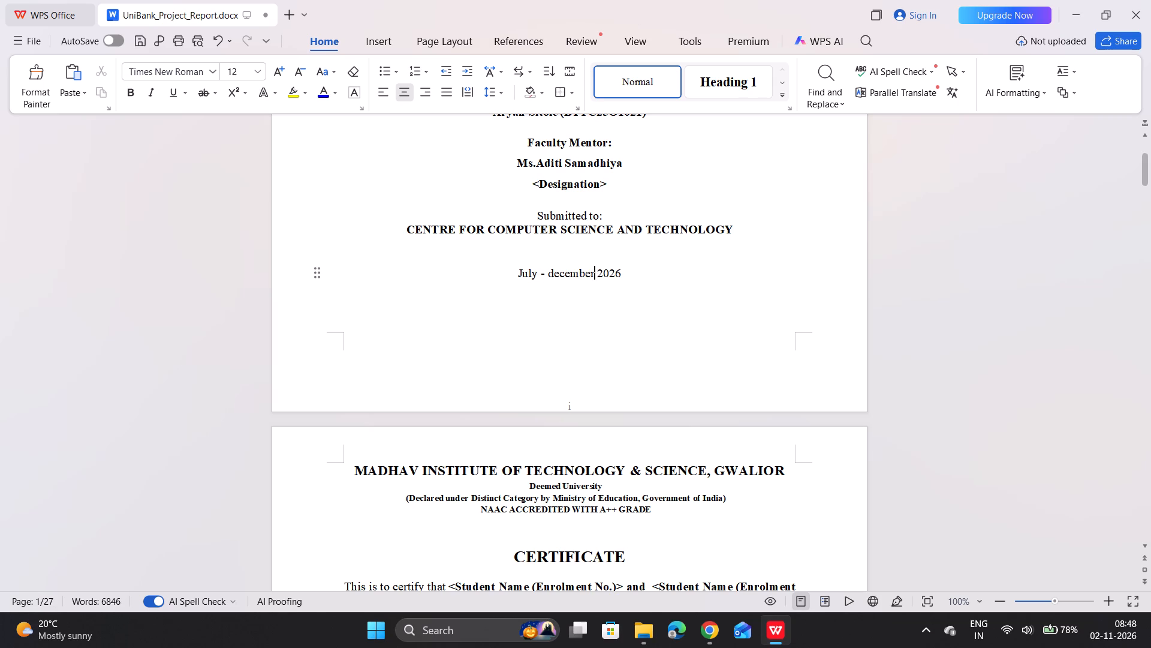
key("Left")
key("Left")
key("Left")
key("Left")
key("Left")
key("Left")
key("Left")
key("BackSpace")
Place the text cursor directly after "Student Name" in the first student placeholder on the certificate page.
scroll(595, 301, "down", 1)
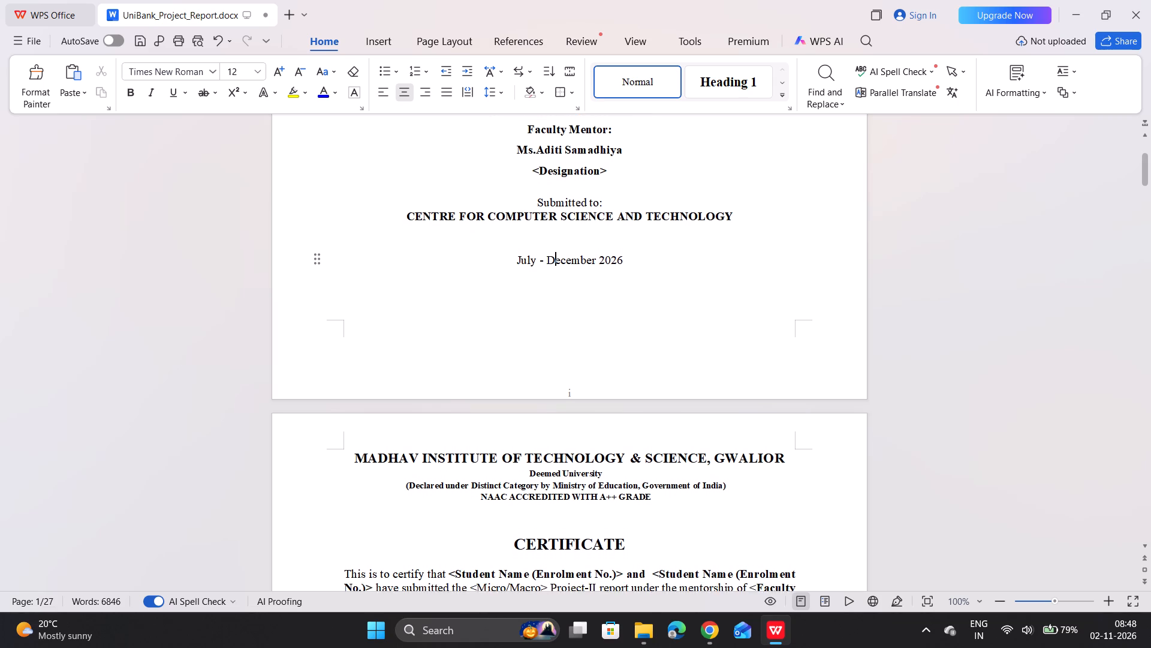
scroll(595, 301, "down", 1)
scroll(595, 301, "right", 1)
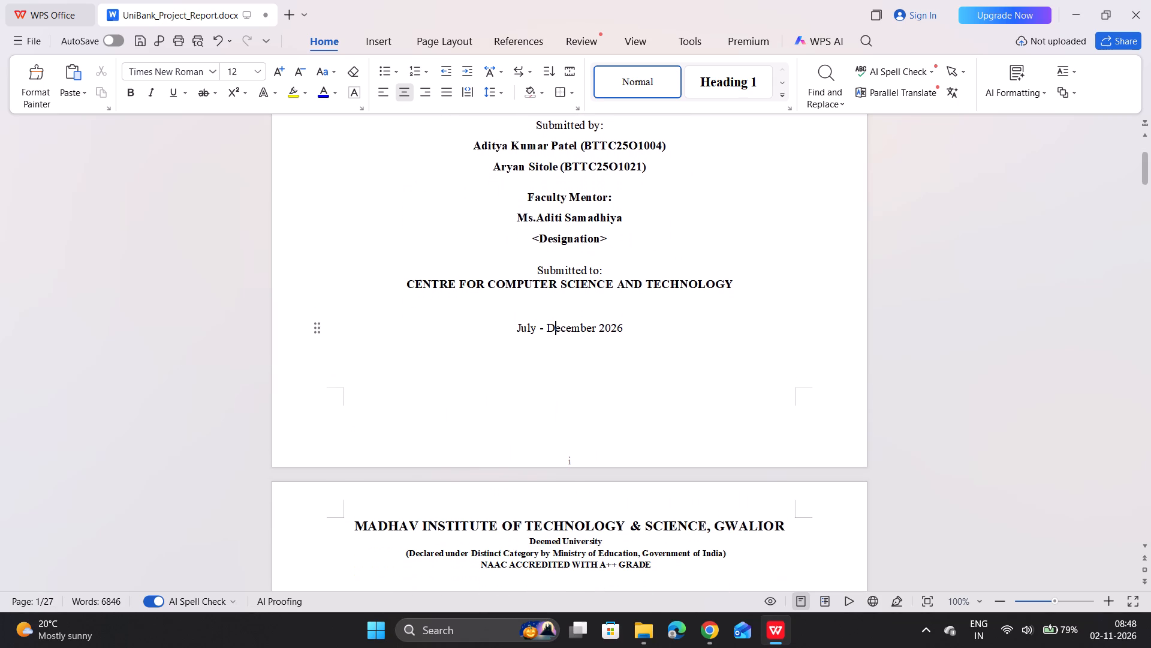
scroll(595, 301, "right", 1)
scroll(595, 301, "down", 3)
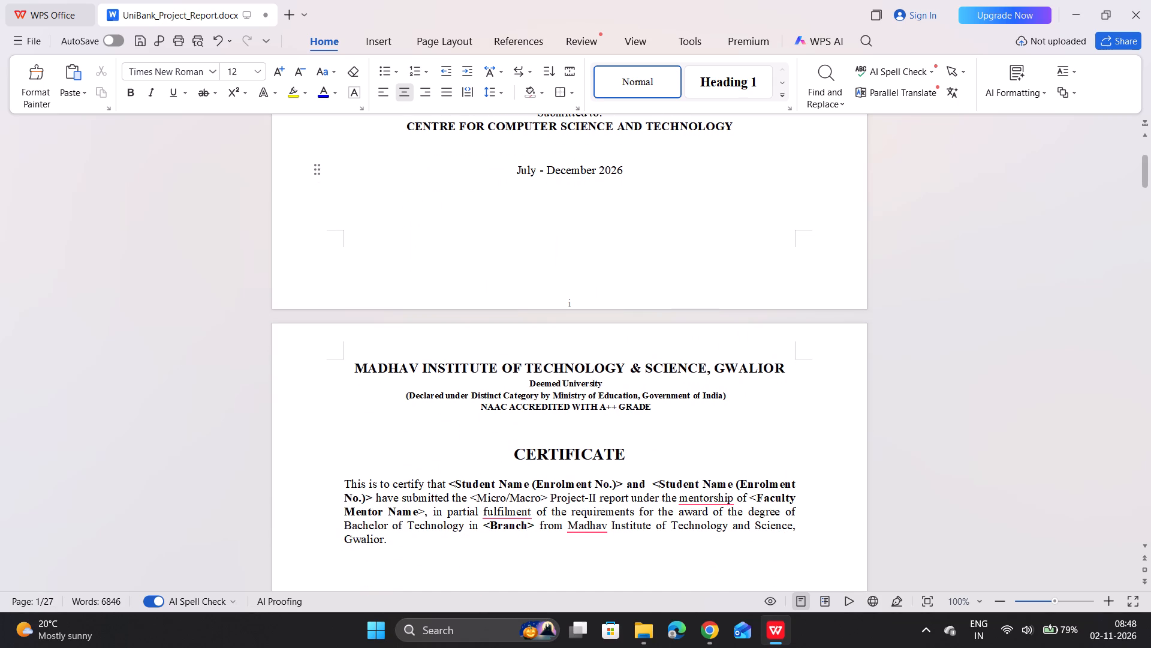
scroll(595, 301, "down", 1)
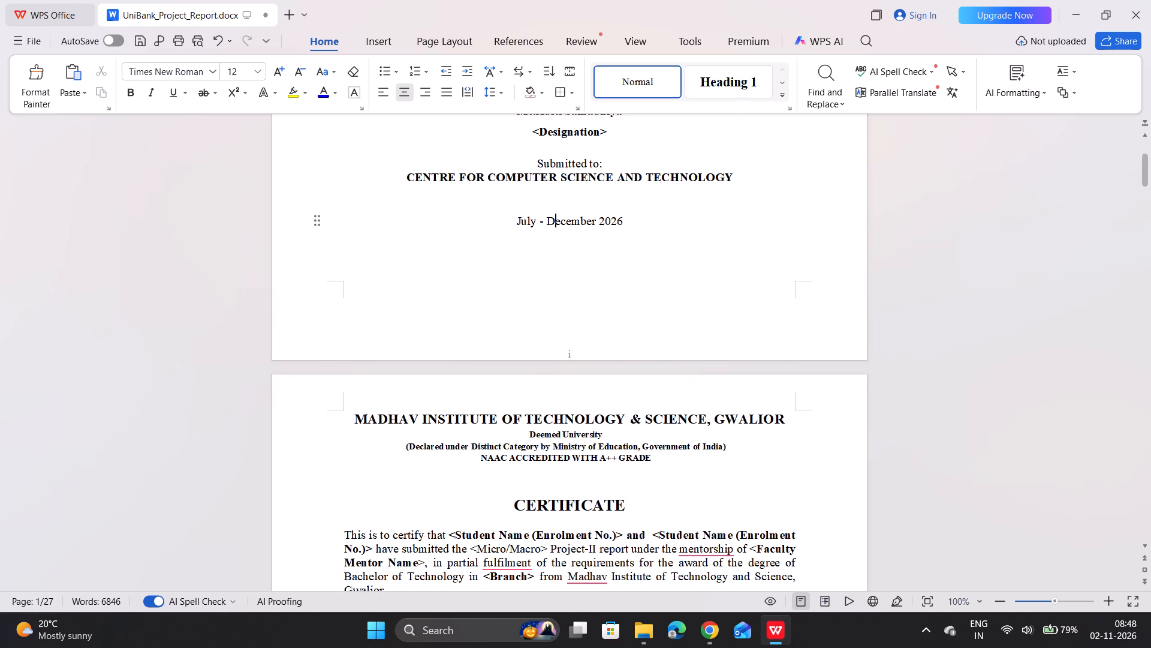
scroll(595, 301, "down", 3)
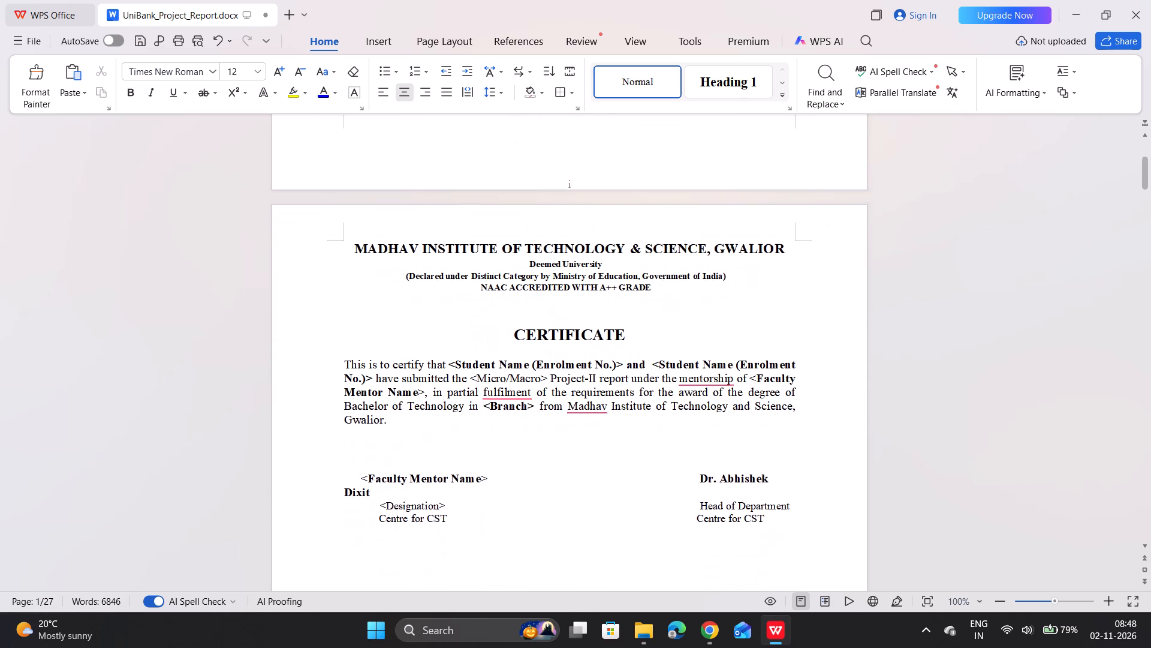
scroll(595, 301, "down", 1)
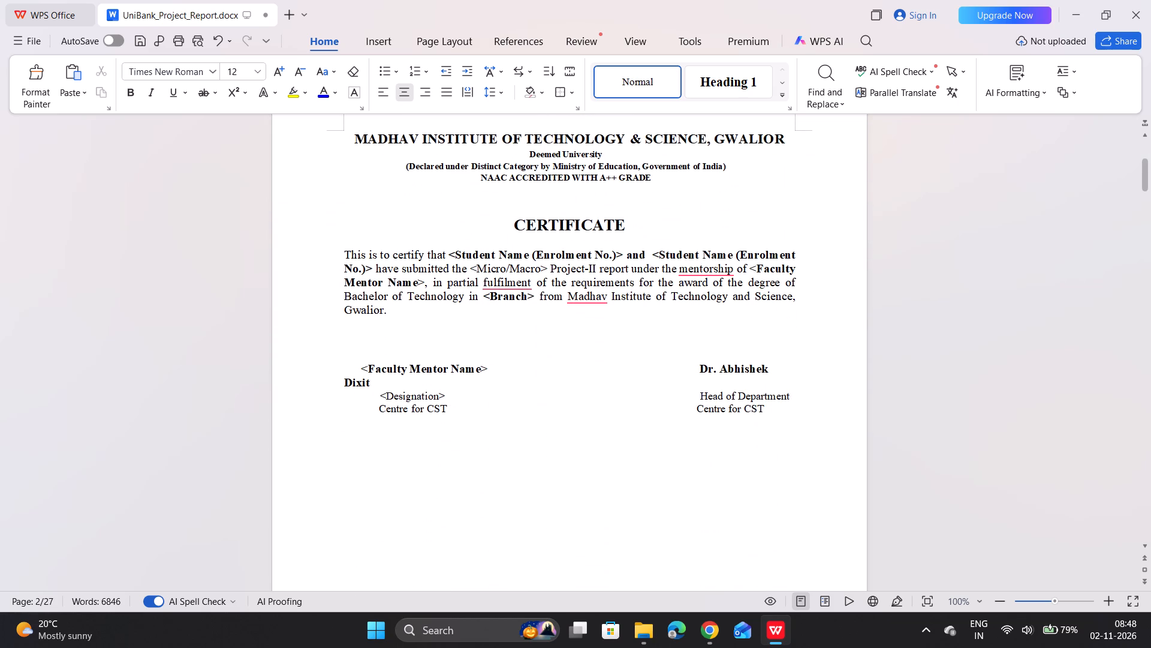
left_click(530, 254)
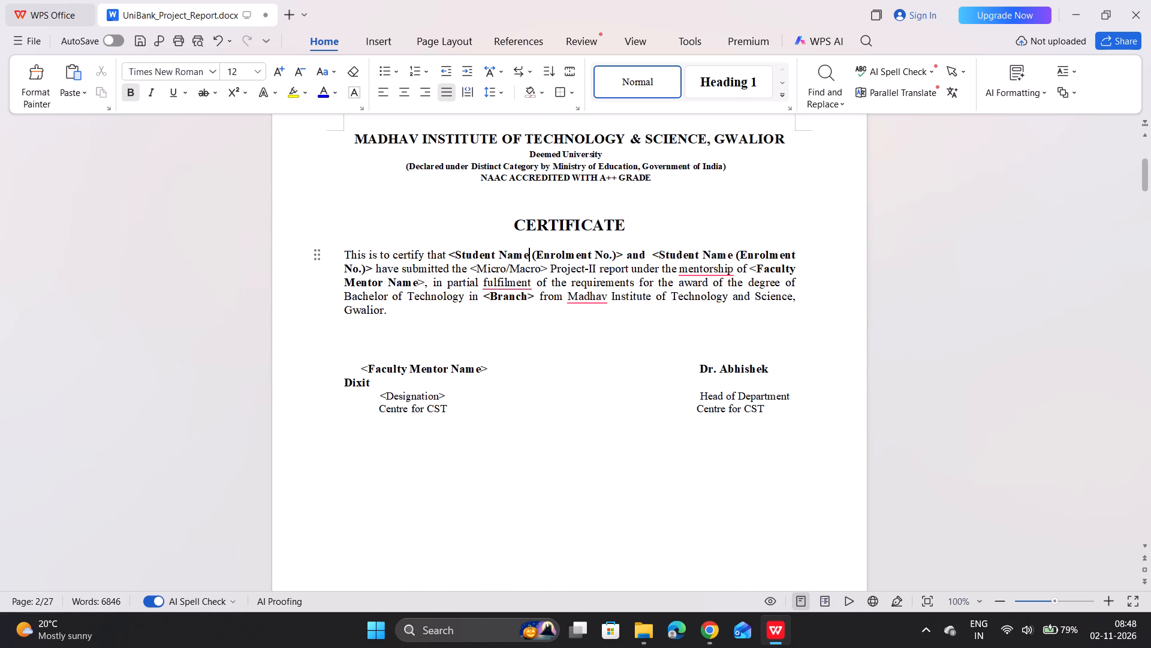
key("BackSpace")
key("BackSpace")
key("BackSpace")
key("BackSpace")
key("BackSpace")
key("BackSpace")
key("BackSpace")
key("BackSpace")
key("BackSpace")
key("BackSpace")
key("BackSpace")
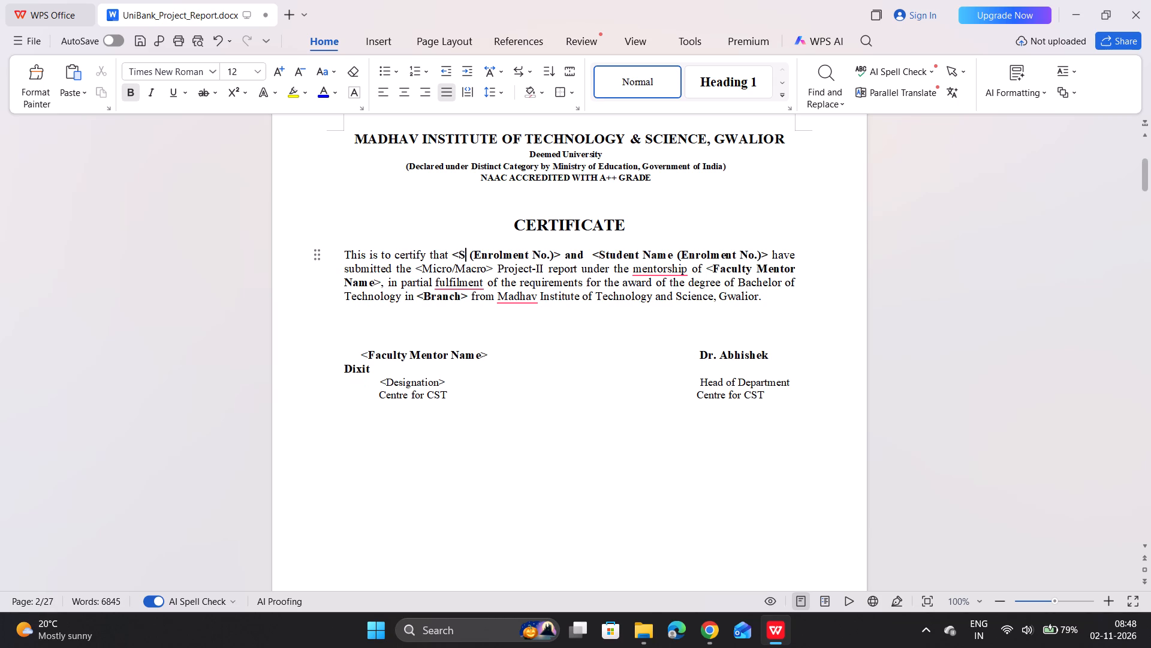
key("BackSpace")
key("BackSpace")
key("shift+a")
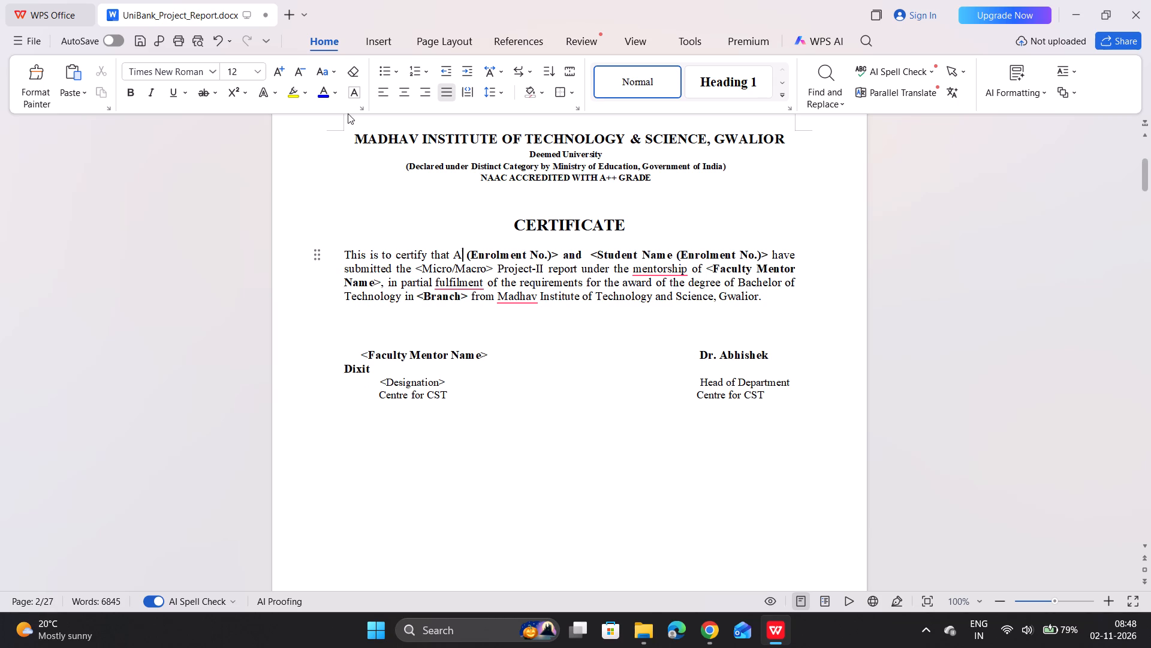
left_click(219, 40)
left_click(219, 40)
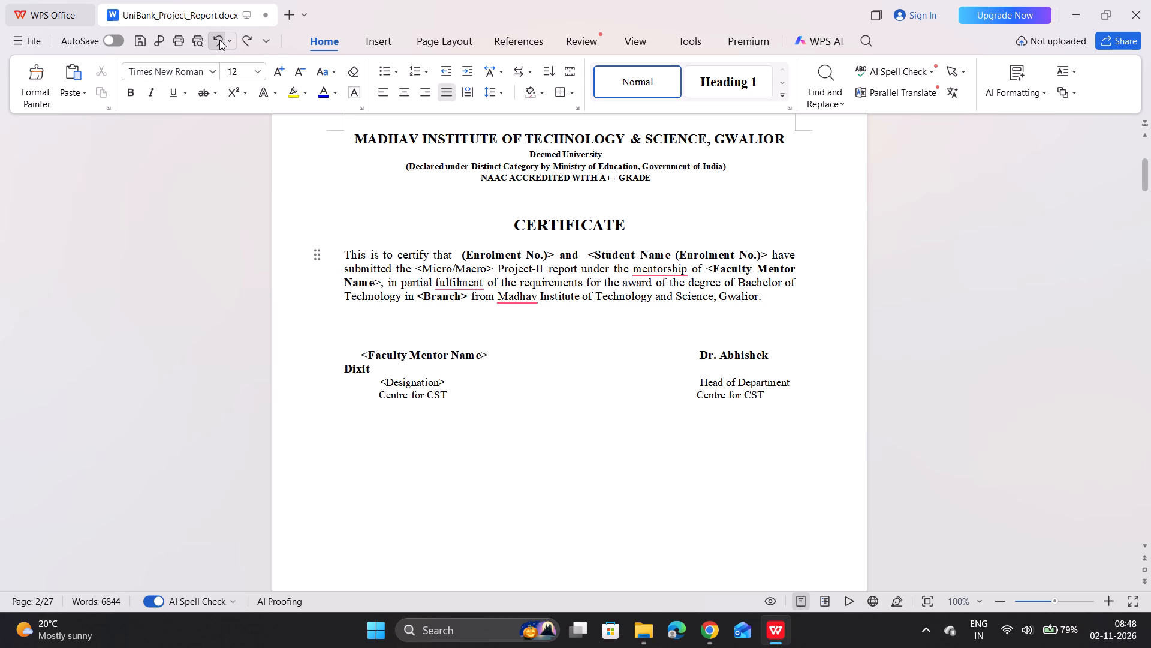
Replace "<Student Name" in the certificate's first placeholder with the first student's full name, keeping the bold formatting.
key("BackSpace")
key("BackSpace")
key("BackSpace")
key("BackSpace")
key("BackSpace")
key("BackSpace")
key("BackSpace")
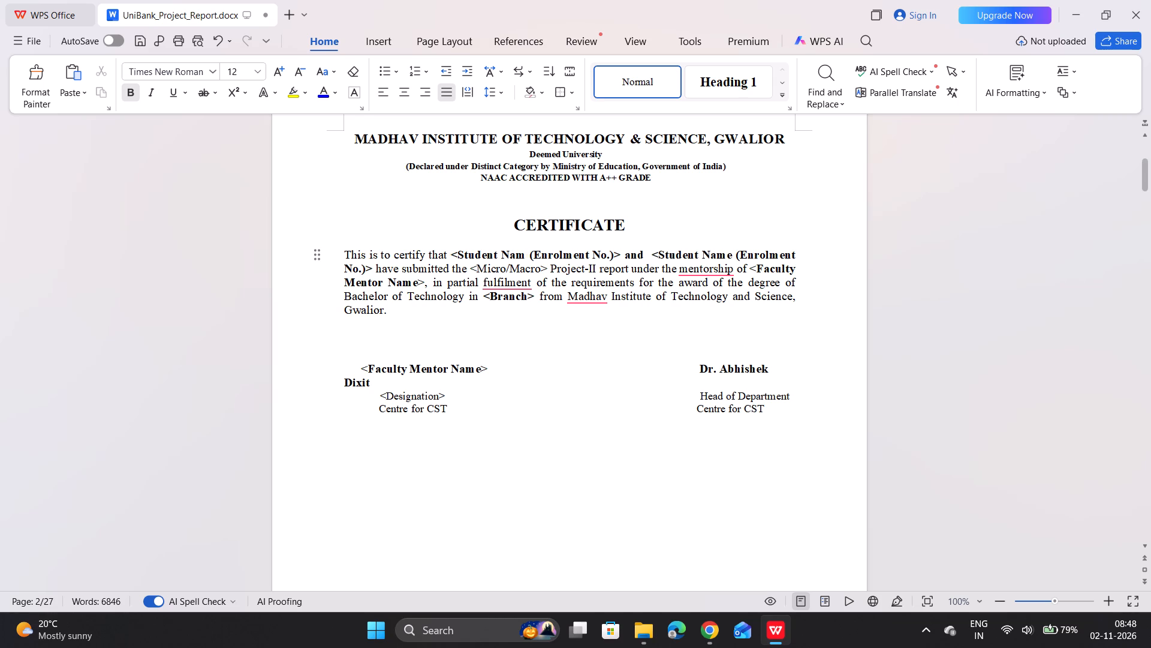
key("BackSpace")
key("BackSpace")
key("BackSpace")
key("BackSpace")
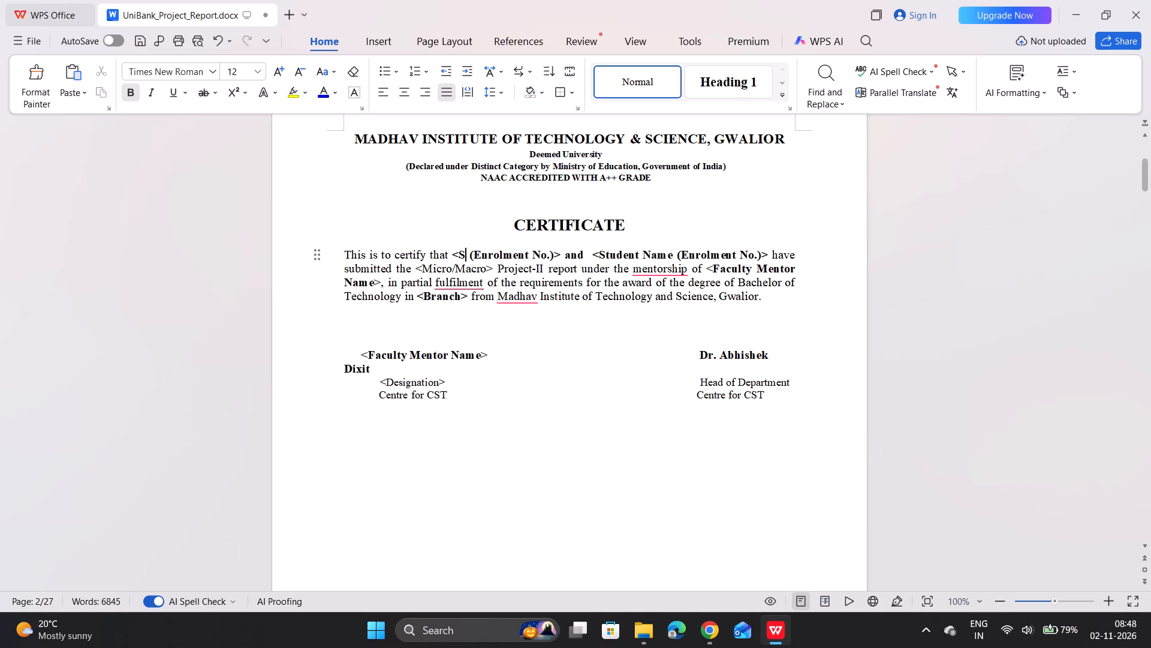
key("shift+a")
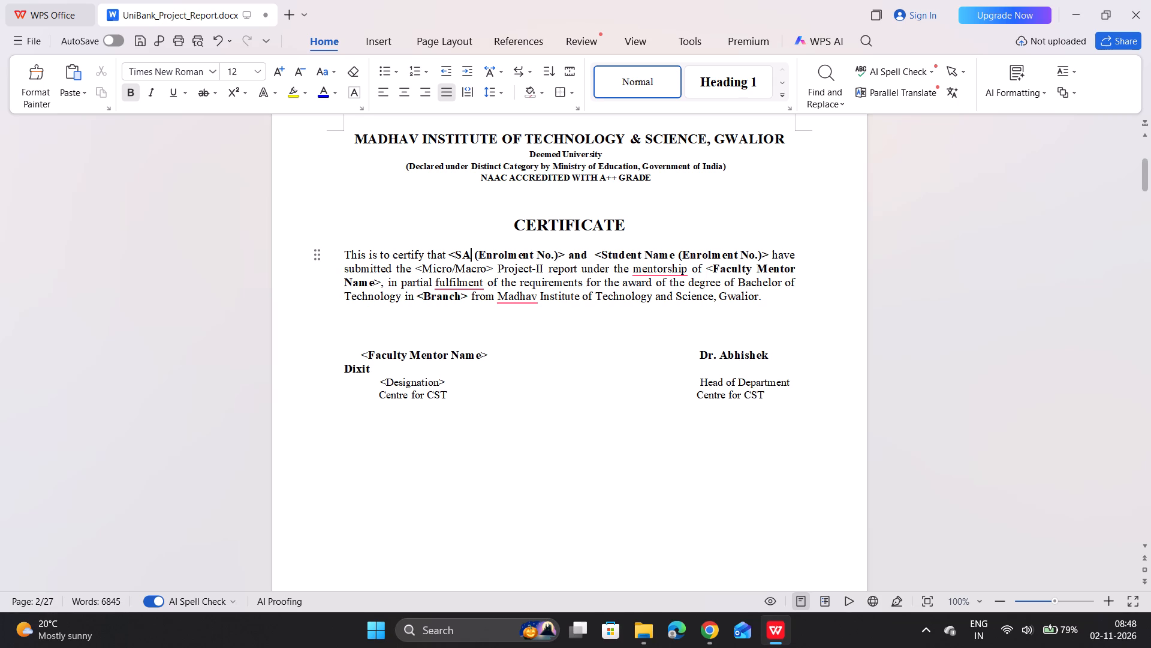
key("Left")
key("BackSpace")
key("BackSpace")
key("Right")
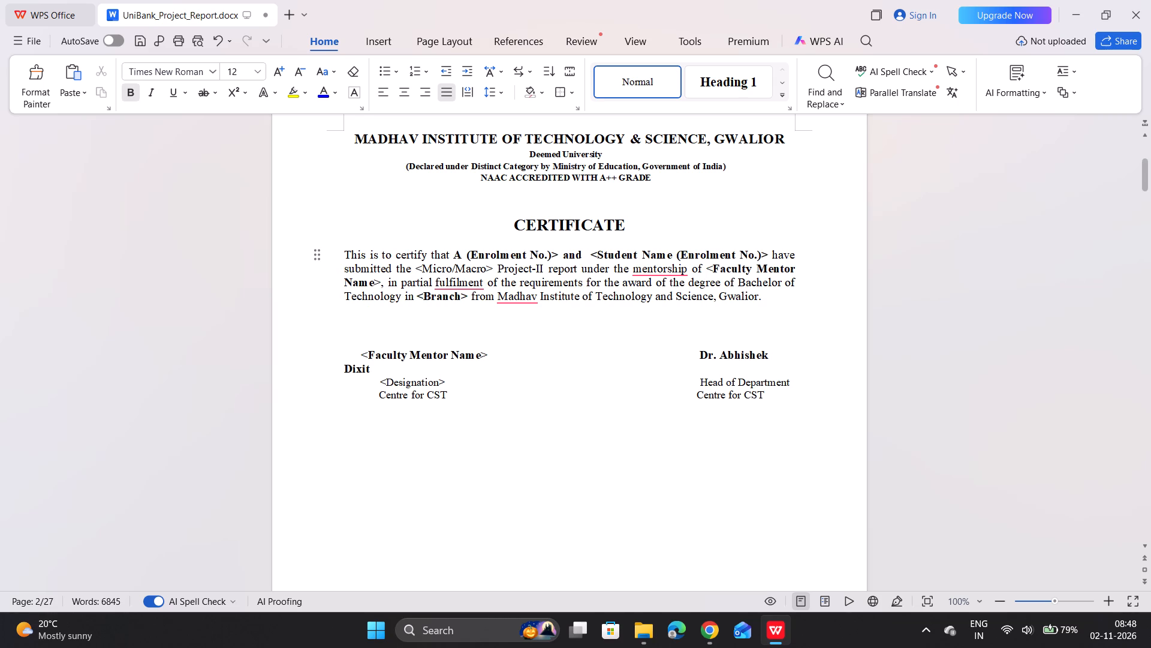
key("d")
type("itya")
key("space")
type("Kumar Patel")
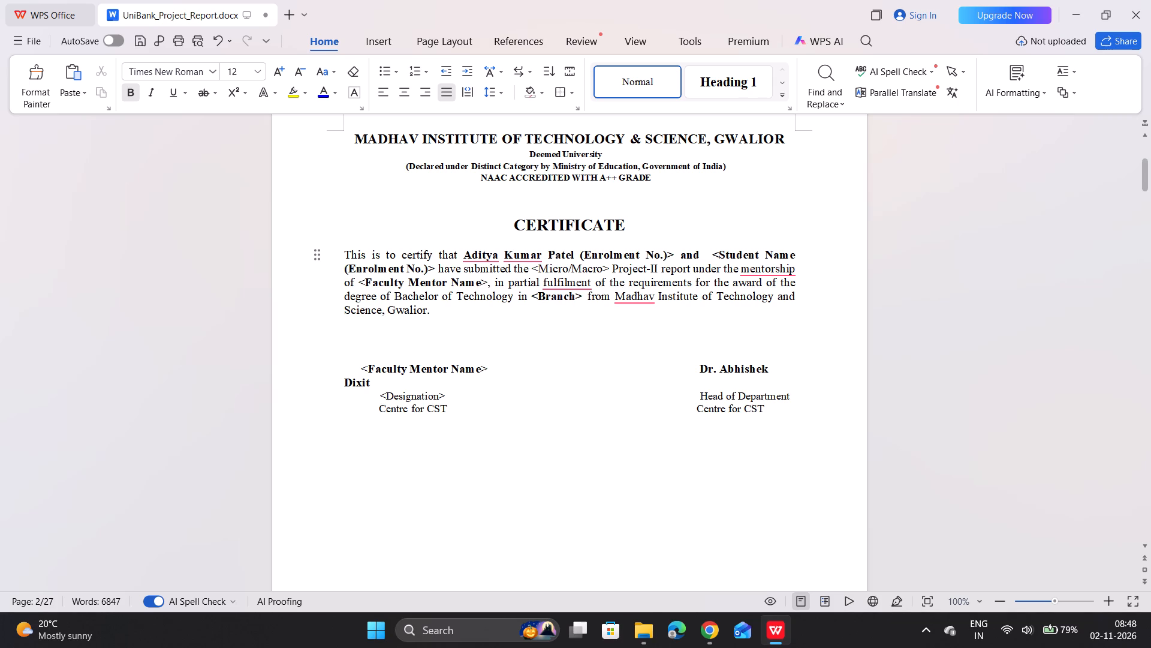
Replace "Enrolment No." in the parentheses after the first student's name with that student's enrolment number.
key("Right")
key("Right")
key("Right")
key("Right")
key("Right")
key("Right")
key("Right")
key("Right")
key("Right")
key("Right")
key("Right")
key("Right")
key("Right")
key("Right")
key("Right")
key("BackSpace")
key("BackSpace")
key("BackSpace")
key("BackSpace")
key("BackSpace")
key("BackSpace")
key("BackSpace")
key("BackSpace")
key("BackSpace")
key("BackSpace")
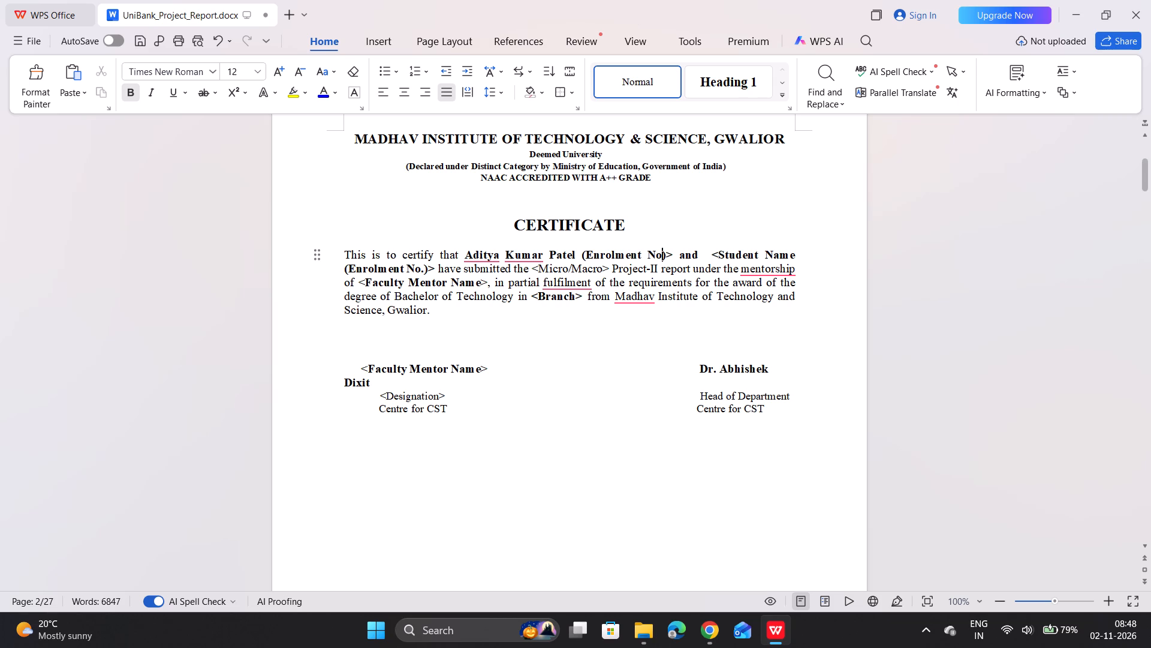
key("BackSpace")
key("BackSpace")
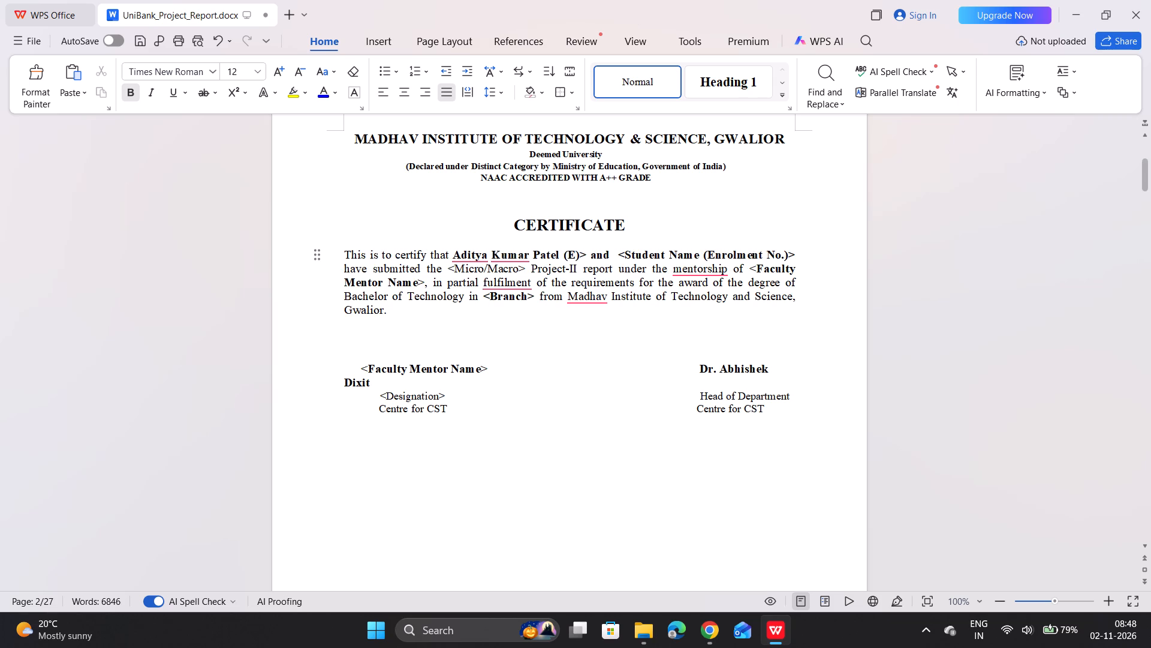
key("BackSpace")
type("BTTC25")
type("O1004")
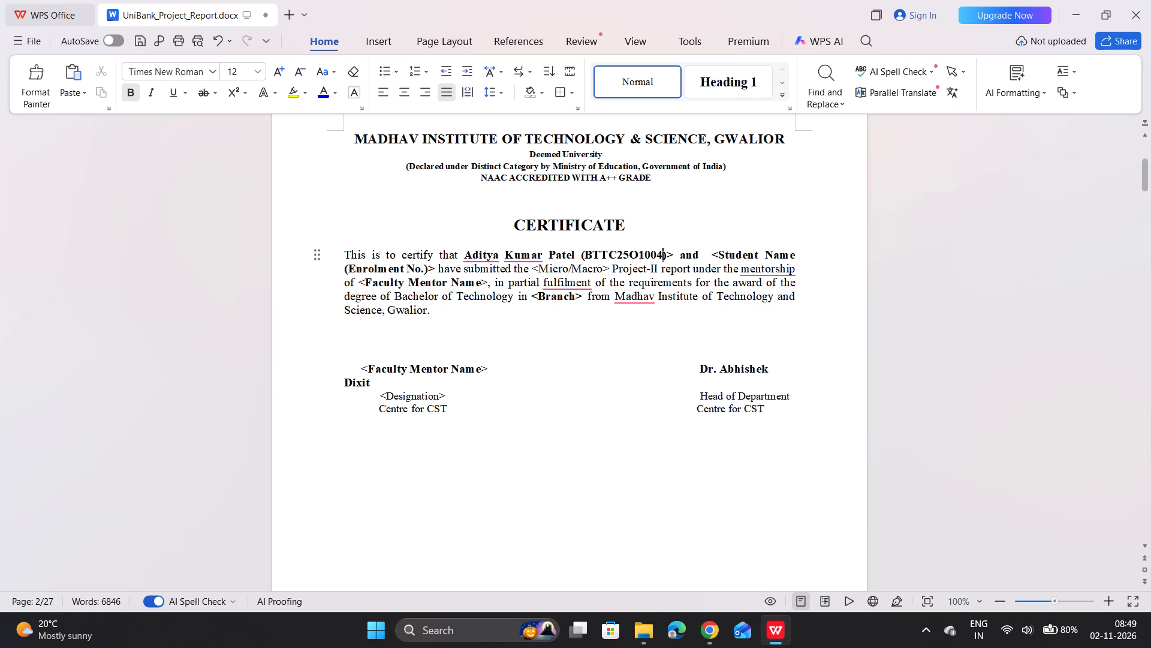
Remove the leftover ">" after the first student's enrolment number, keeping the closing parenthesis.
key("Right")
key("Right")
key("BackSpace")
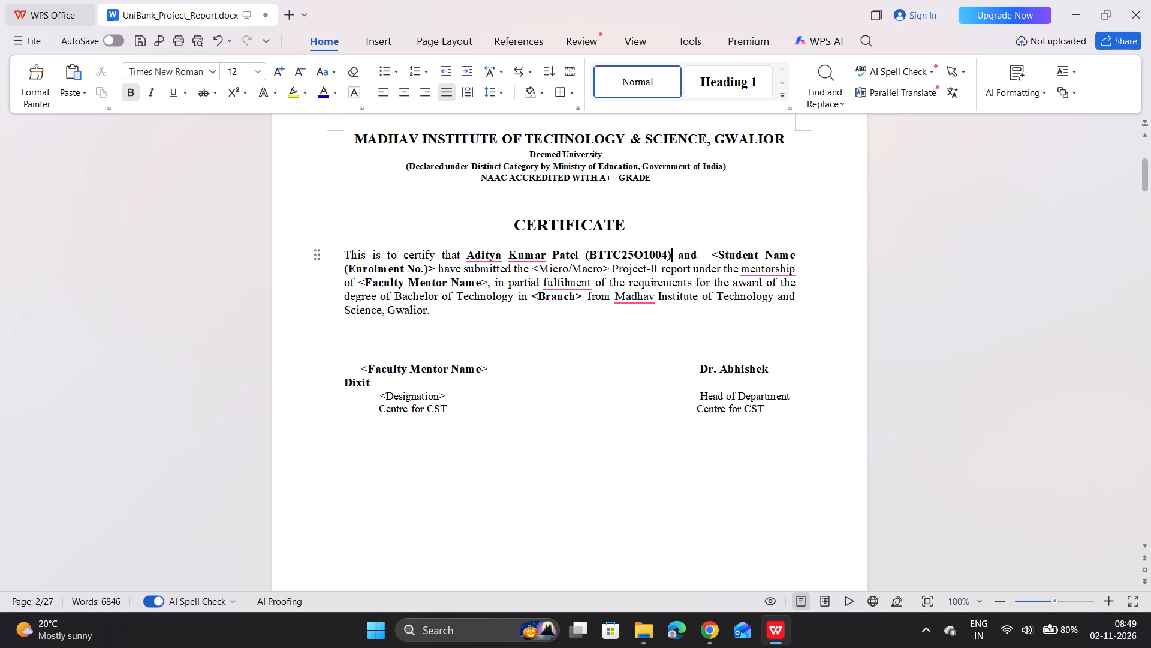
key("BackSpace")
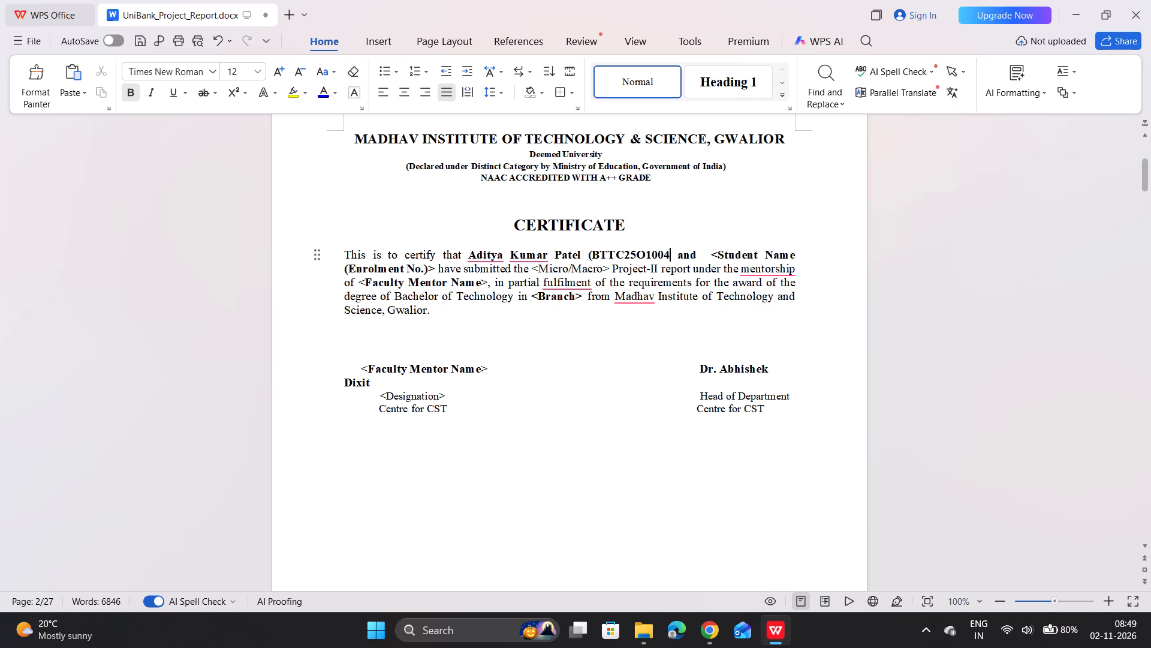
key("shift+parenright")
Replace "Student Name" in the certificate's second placeholder with the second student's full name.
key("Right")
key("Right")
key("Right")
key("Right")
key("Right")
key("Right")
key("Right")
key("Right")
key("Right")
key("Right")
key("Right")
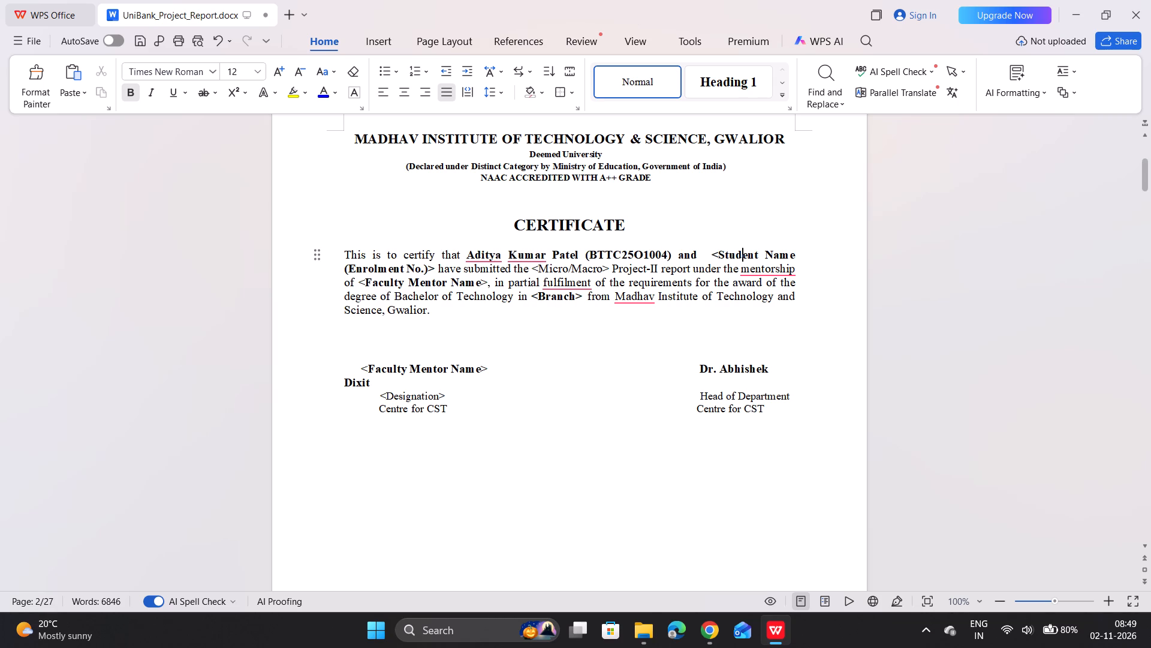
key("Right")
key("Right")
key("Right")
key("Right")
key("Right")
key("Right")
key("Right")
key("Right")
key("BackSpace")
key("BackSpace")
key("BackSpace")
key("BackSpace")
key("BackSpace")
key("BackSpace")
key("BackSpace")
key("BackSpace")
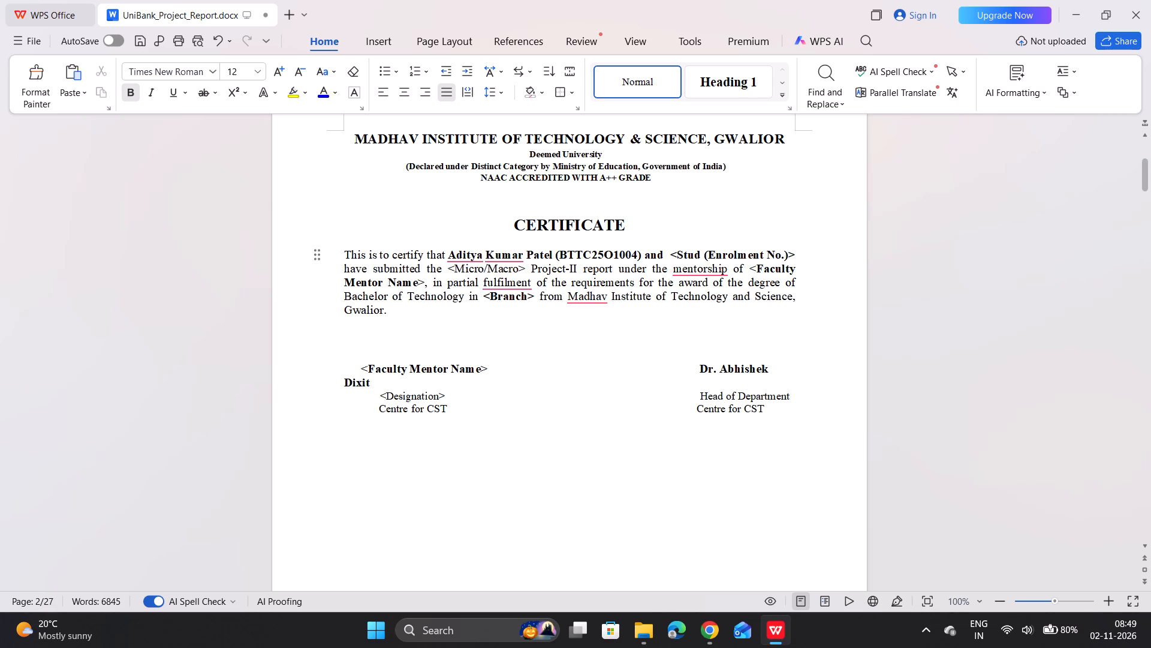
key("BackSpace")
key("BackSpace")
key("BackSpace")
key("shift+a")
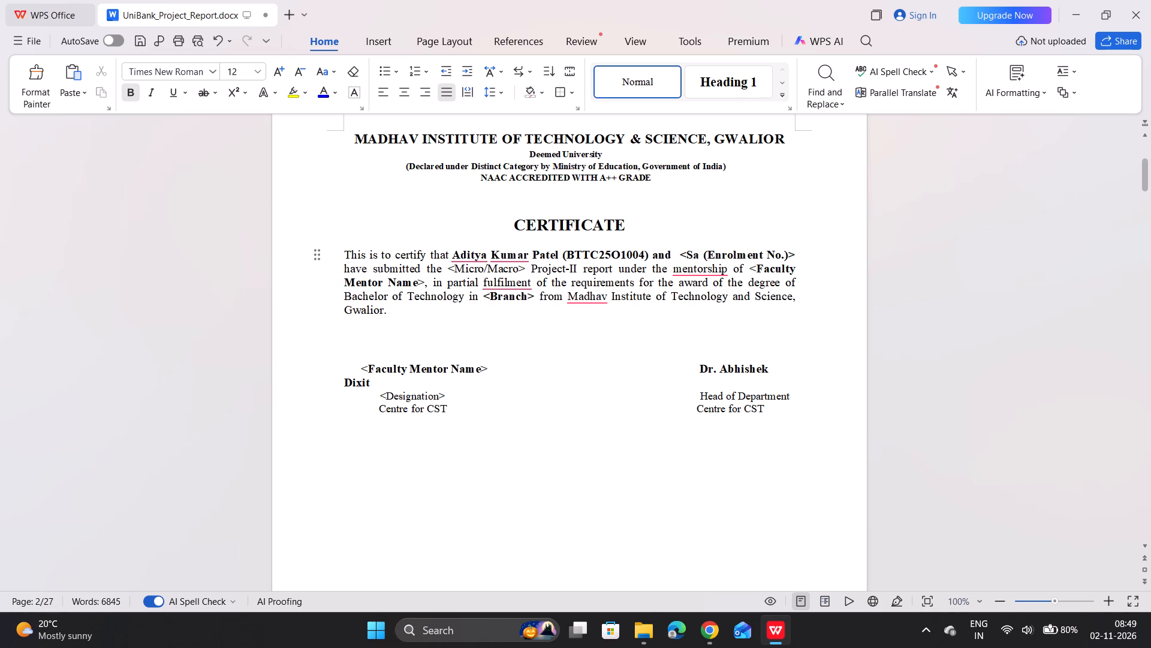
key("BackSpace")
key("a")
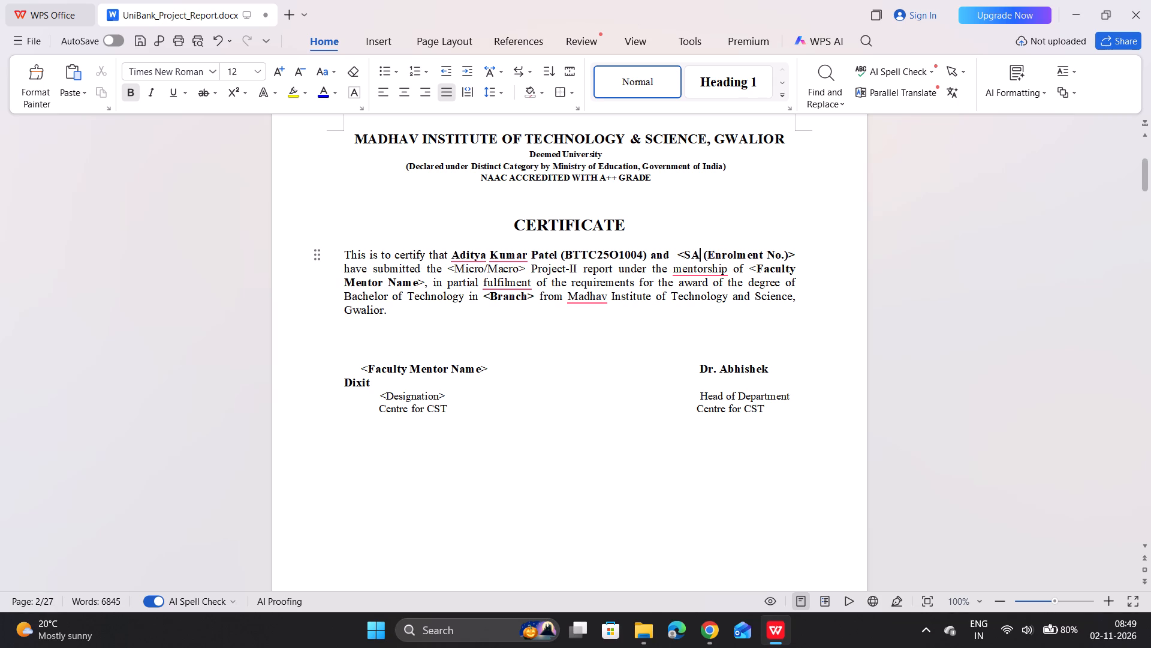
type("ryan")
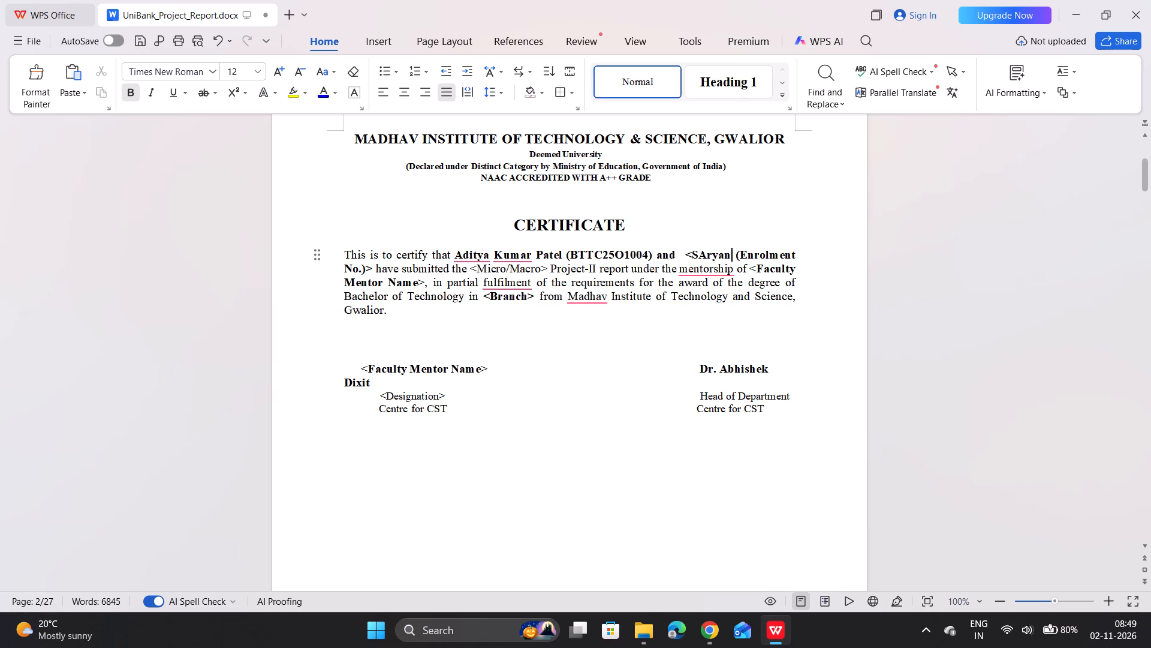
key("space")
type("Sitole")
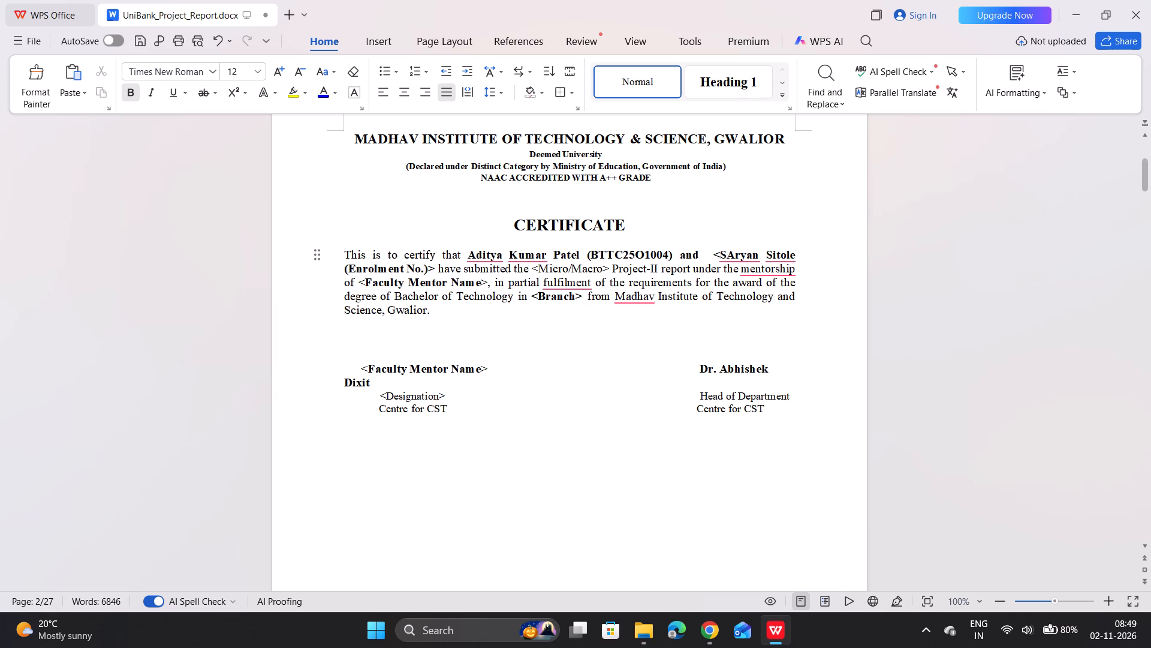
Remove the leftover "<S" before the second student's name, leaving a single space after "and".
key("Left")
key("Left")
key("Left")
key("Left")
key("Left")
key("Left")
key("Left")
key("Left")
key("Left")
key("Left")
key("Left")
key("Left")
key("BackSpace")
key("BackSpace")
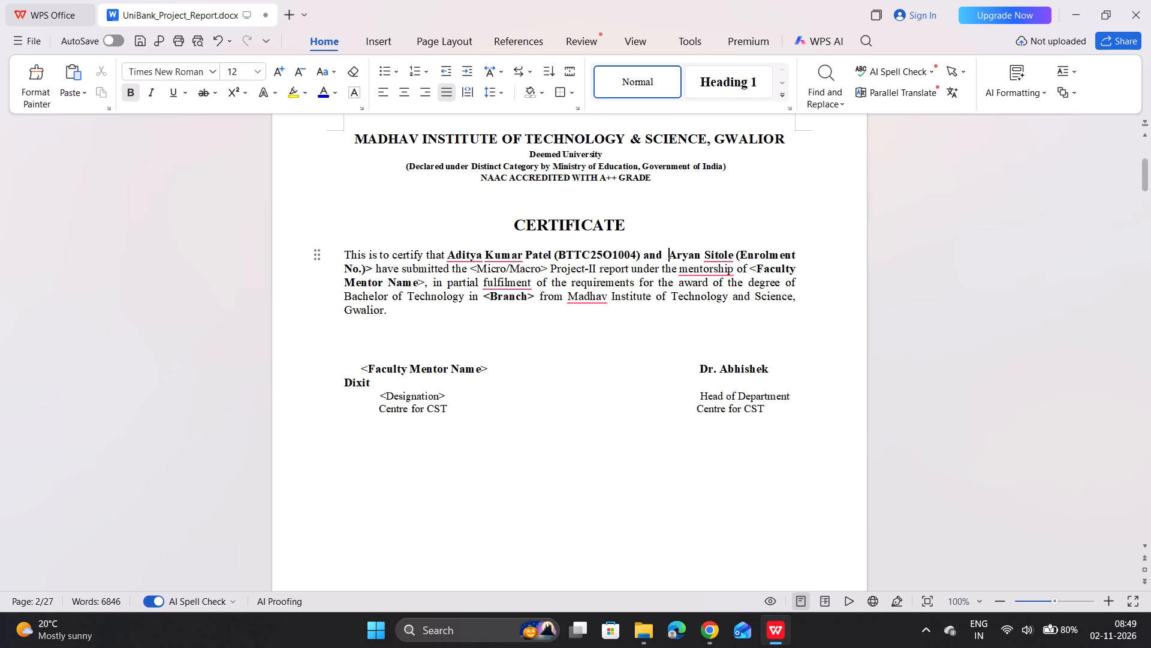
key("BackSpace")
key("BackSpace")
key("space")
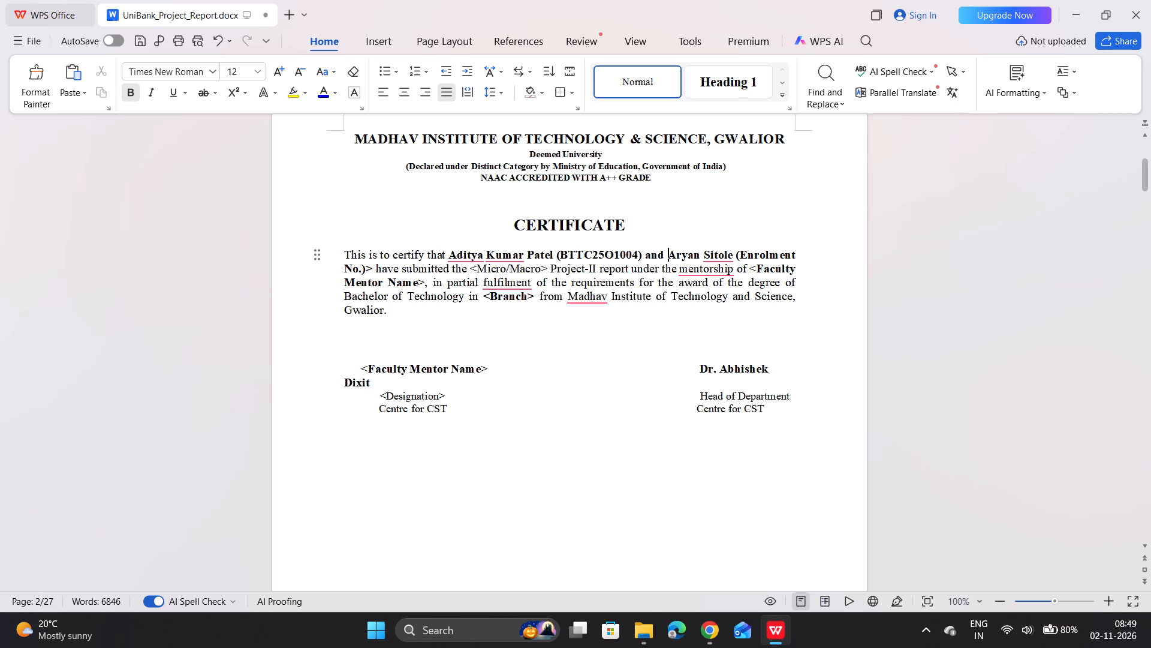
Replace "Enrolment No." in the parentheses after the second student's name with that student's enrolment number.
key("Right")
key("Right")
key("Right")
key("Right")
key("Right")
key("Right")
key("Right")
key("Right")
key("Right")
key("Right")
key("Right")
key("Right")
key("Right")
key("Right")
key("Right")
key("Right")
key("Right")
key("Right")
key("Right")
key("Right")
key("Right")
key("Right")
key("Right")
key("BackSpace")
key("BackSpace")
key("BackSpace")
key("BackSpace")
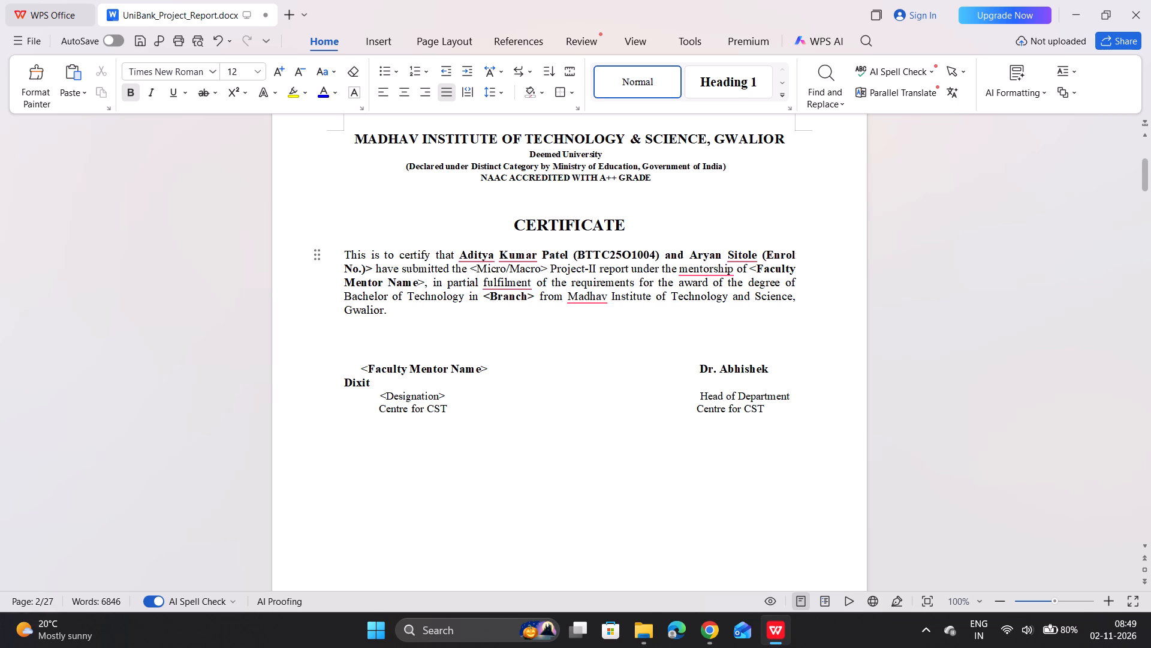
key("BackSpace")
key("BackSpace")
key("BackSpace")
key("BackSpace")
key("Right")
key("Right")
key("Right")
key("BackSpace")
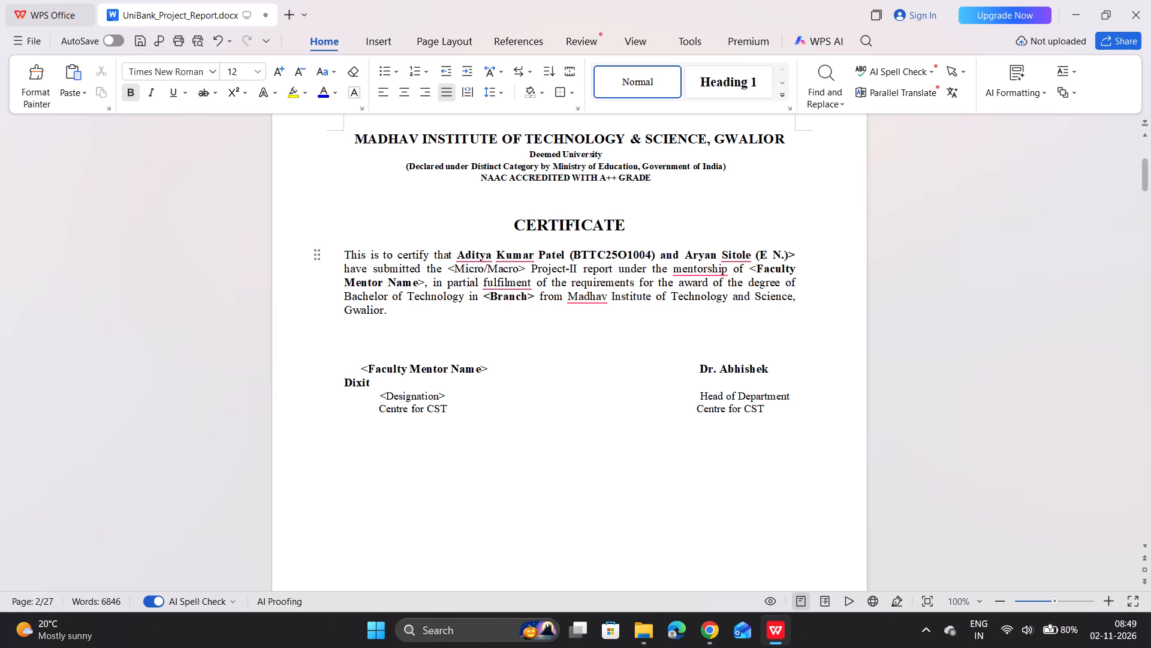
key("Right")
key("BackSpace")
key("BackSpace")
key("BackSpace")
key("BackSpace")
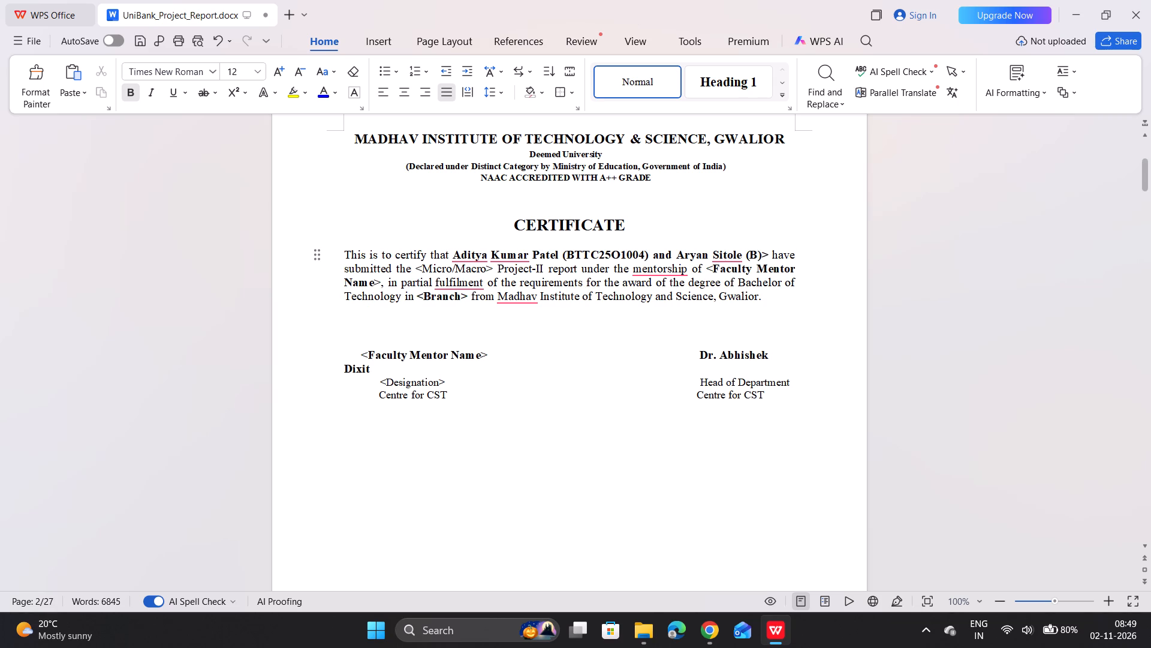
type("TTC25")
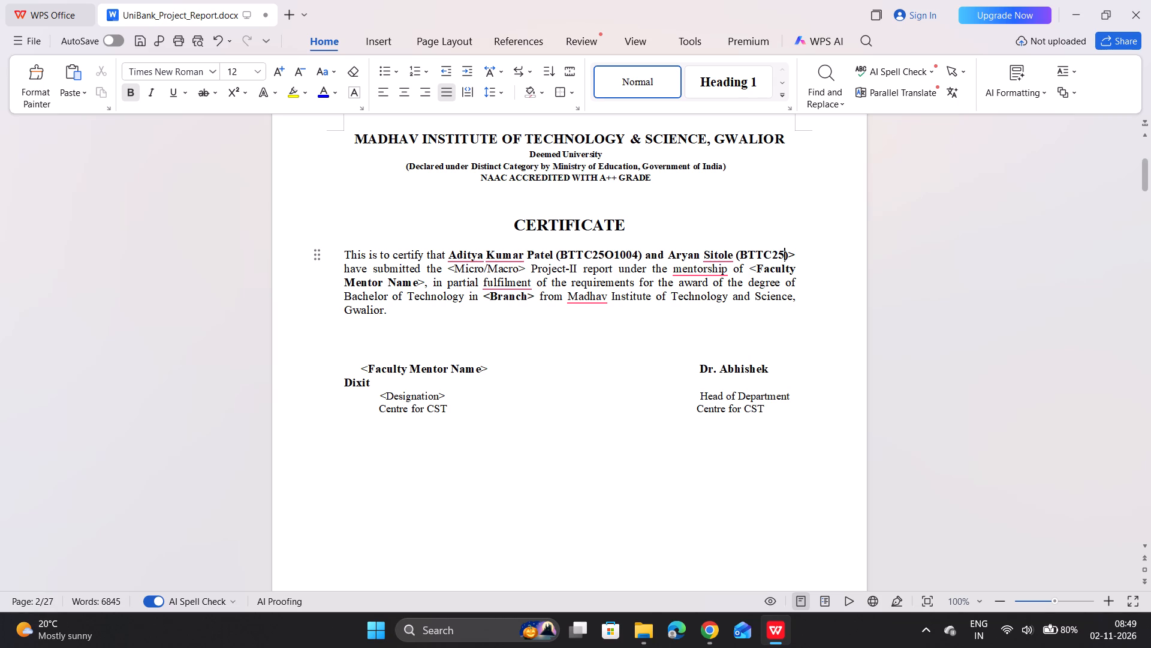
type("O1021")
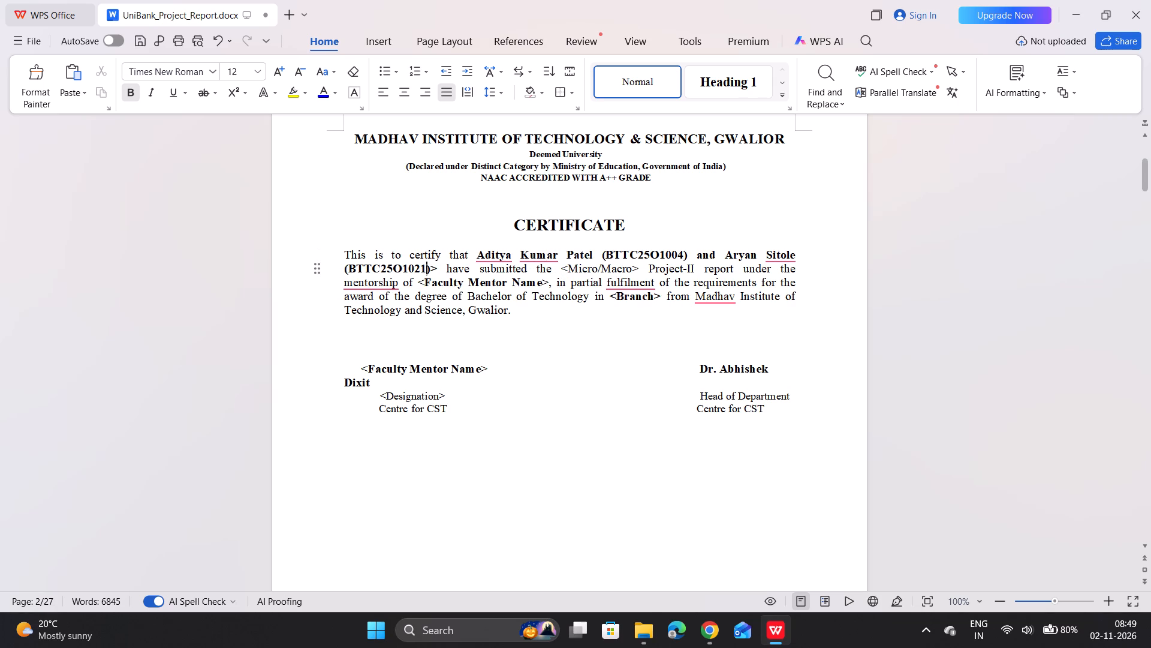
Remove the leftover ">" after the second student's enrolment number, keeping the closing parenthesis.
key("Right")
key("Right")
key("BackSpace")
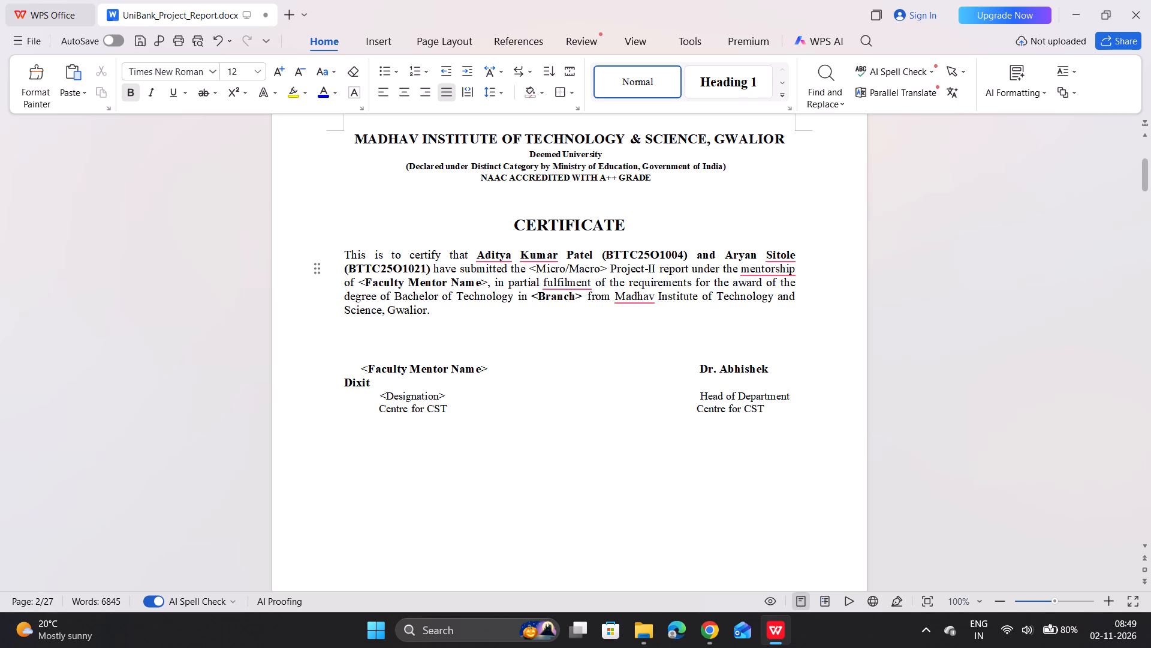
Reduce the certificate's "<Micro/Macro>" placeholder to "Macro", with a single space before the project number.
left_click(571, 269)
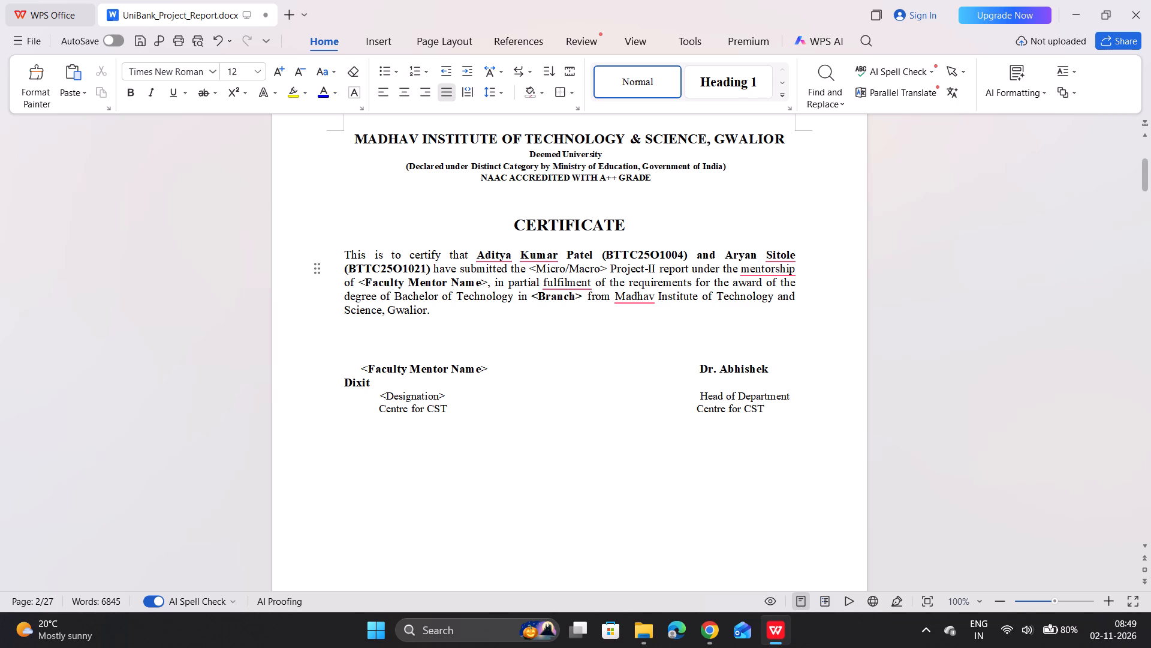
key("BackSpace")
key("BackSpace")
key("BackSpace")
key("BackSpace")
key("BackSpace")
key("BackSpace")
key("BackSpace")
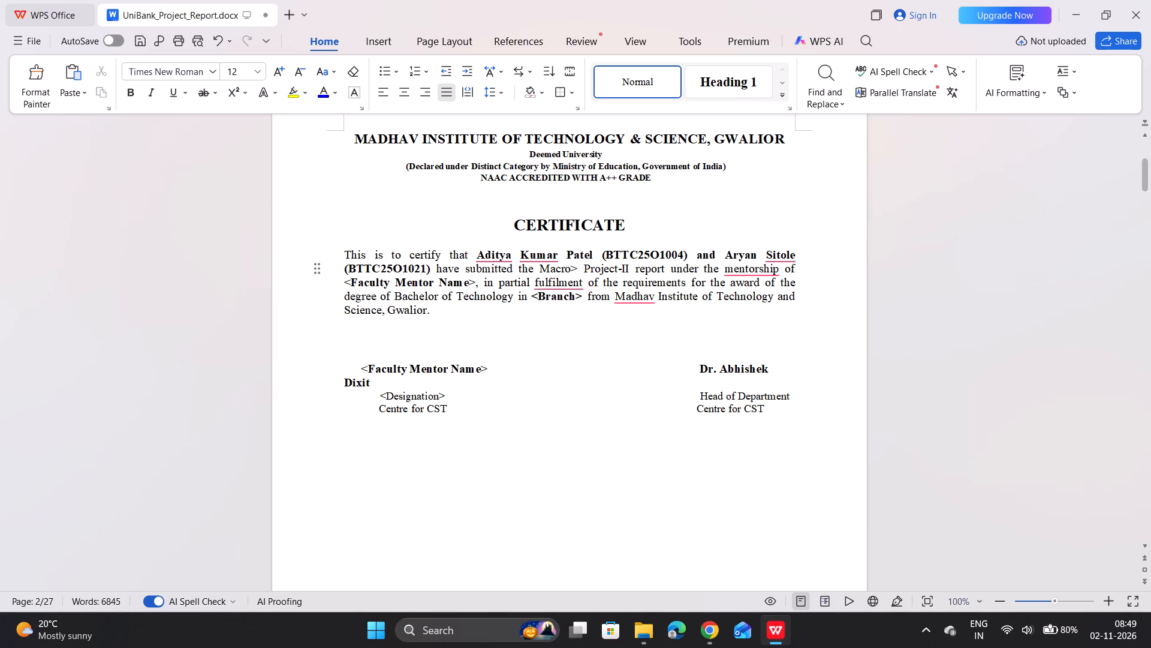
key("Right")
key("Right")
key("Right")
key("Right")
key("Right")
key("Right")
key("BackSpace")
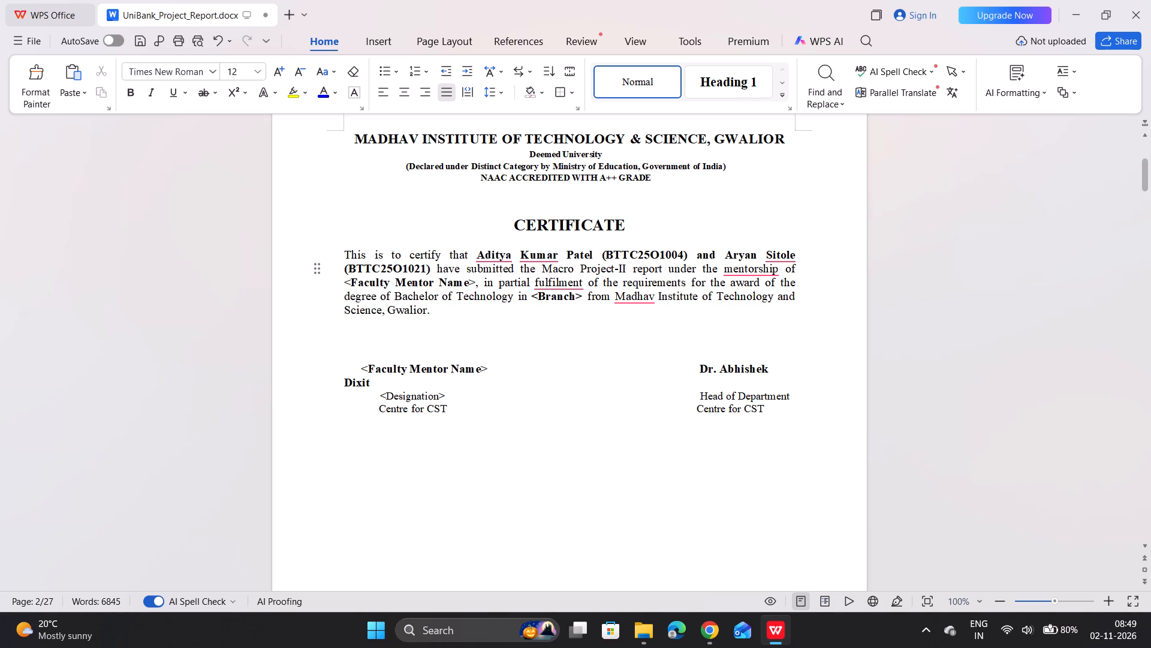
key("Right")
key("BackSpace")
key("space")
Change the project number in the certificate text to "Project-I".
key("Right")
key("Right")
key("Right")
key("Right")
key("Right")
key("Right")
key("Right")
key("Right")
key("Right")
key("Right")
key("BackSpace")
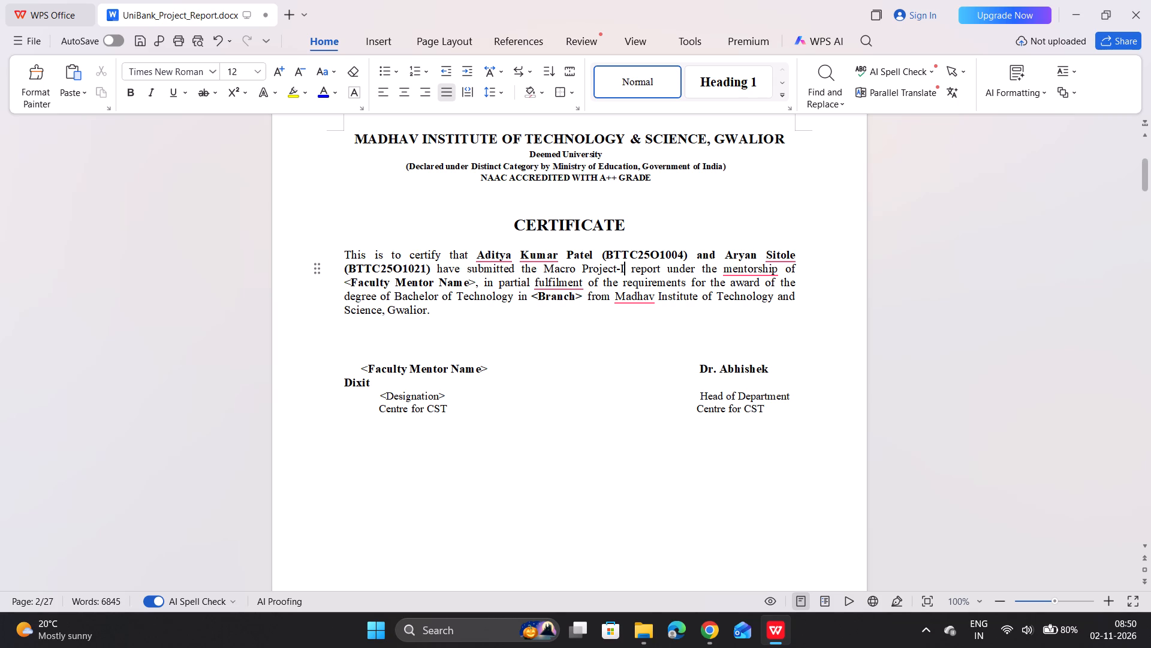
Replace "Faculty Mentor Name" in the certificate paragraph's placeholder with the faculty mentor's full name.
left_click(474, 283)
key("BackSpace")
key("BackSpace")
key("BackSpace")
key("BackSpace")
key("BackSpace")
key("BackSpace")
key("BackSpace")
key("BackSpace")
key("BackSpace")
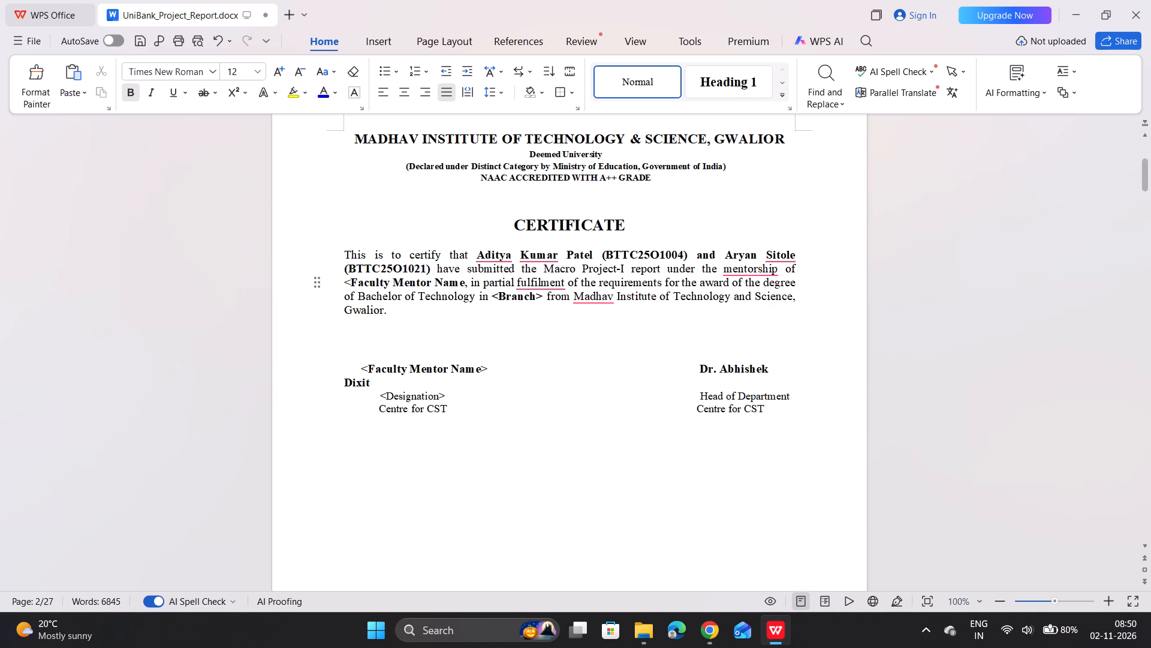
key("BackSpace")
key("BackSpace")
key("BackSpace")
key("BackSpace")
key("BackSpace")
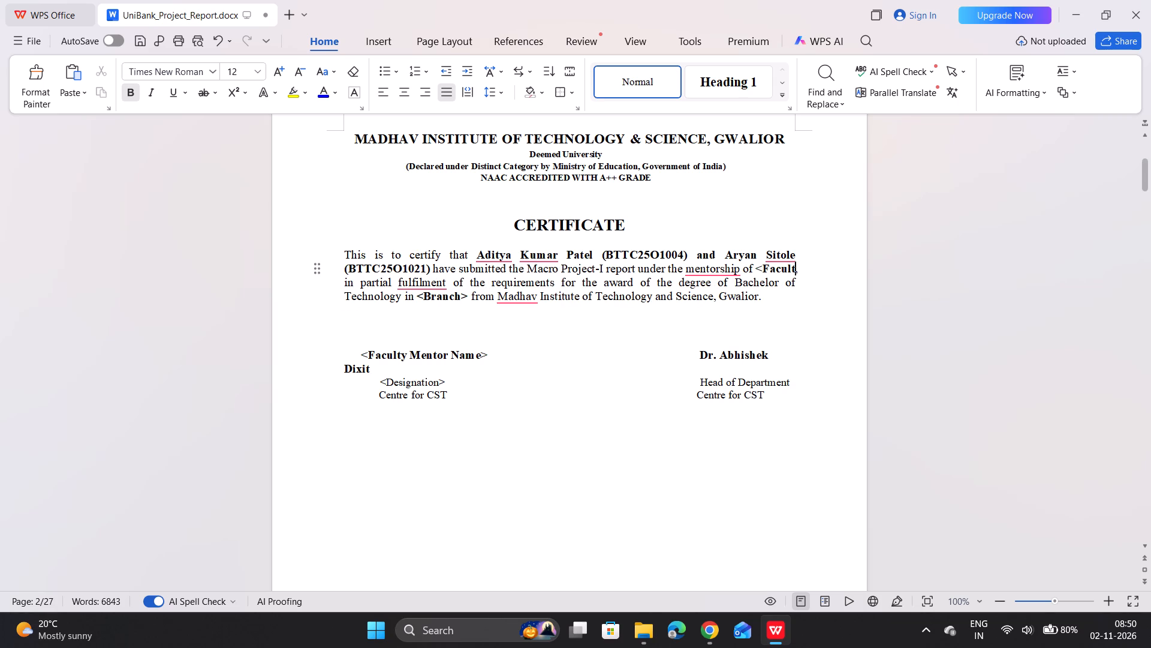
key("BackSpace")
key("BackSpace")
key("BackSpace")
key("BackSpace")
key("BackSpace")
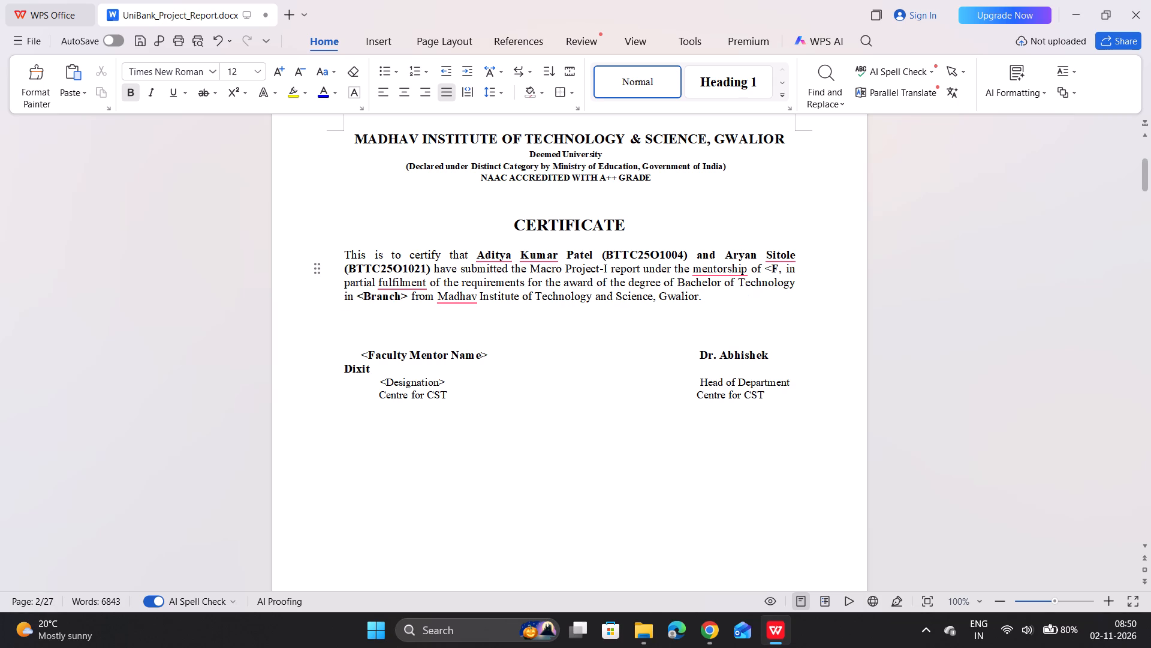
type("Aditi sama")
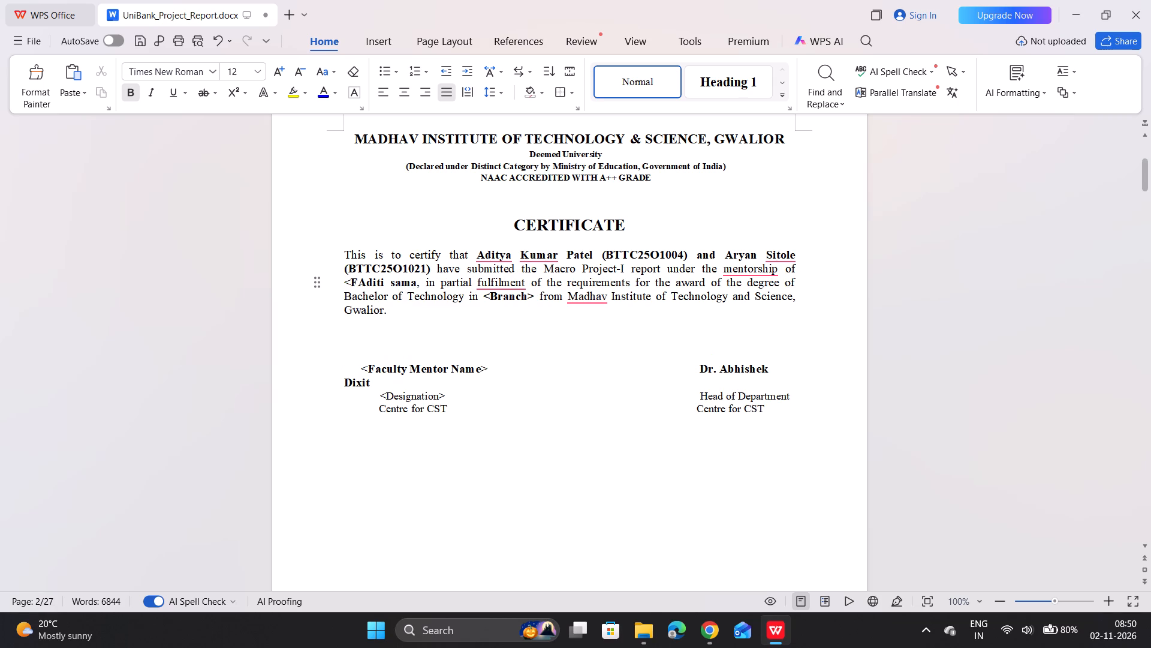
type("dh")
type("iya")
Capitalise the first letter of the faculty mentor's surname in the certificate paragraph.
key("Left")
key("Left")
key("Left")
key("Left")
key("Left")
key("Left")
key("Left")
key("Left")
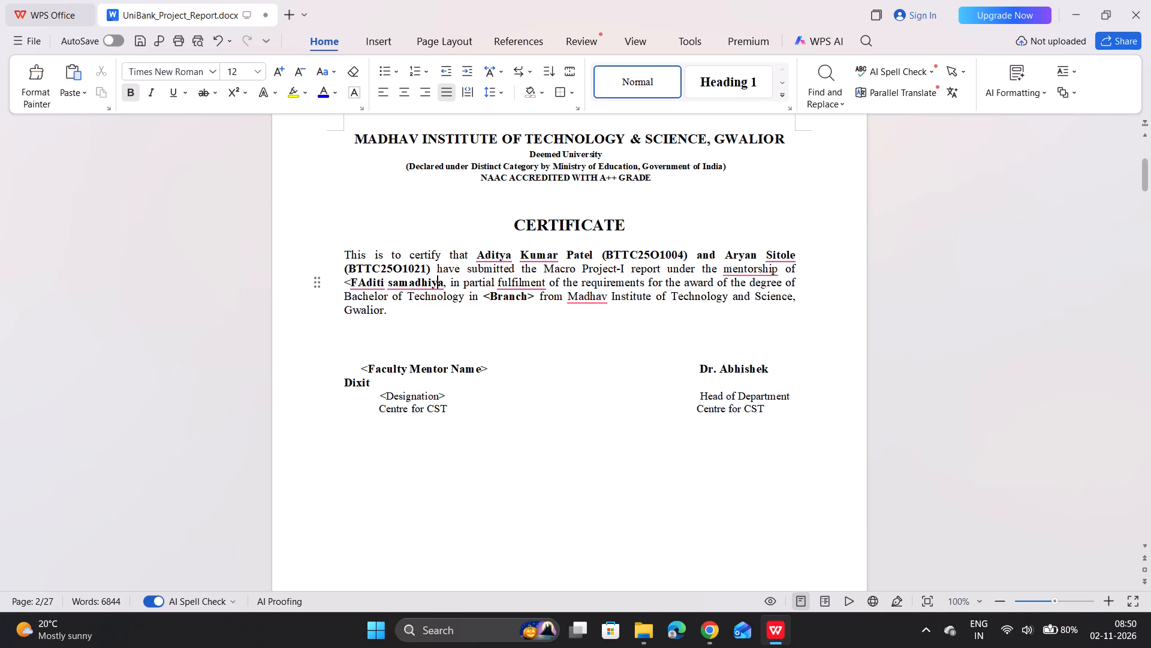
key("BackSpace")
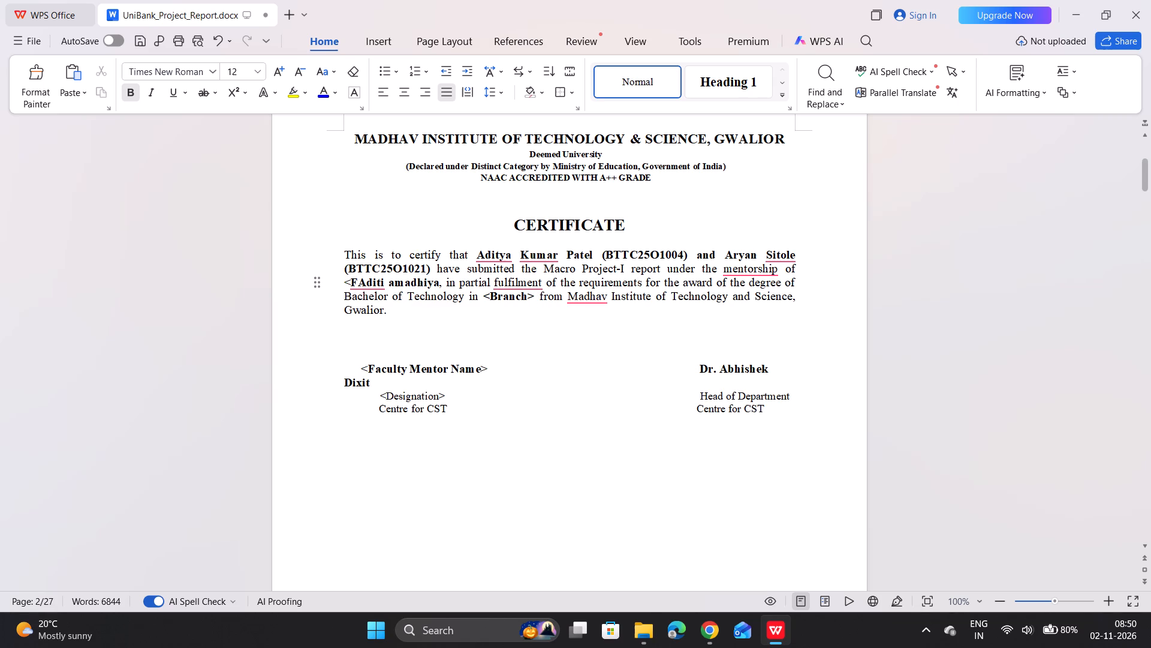
Replace the leftover "<F" before the faculty mentor's name in the certificate paragraph with "Ms.".
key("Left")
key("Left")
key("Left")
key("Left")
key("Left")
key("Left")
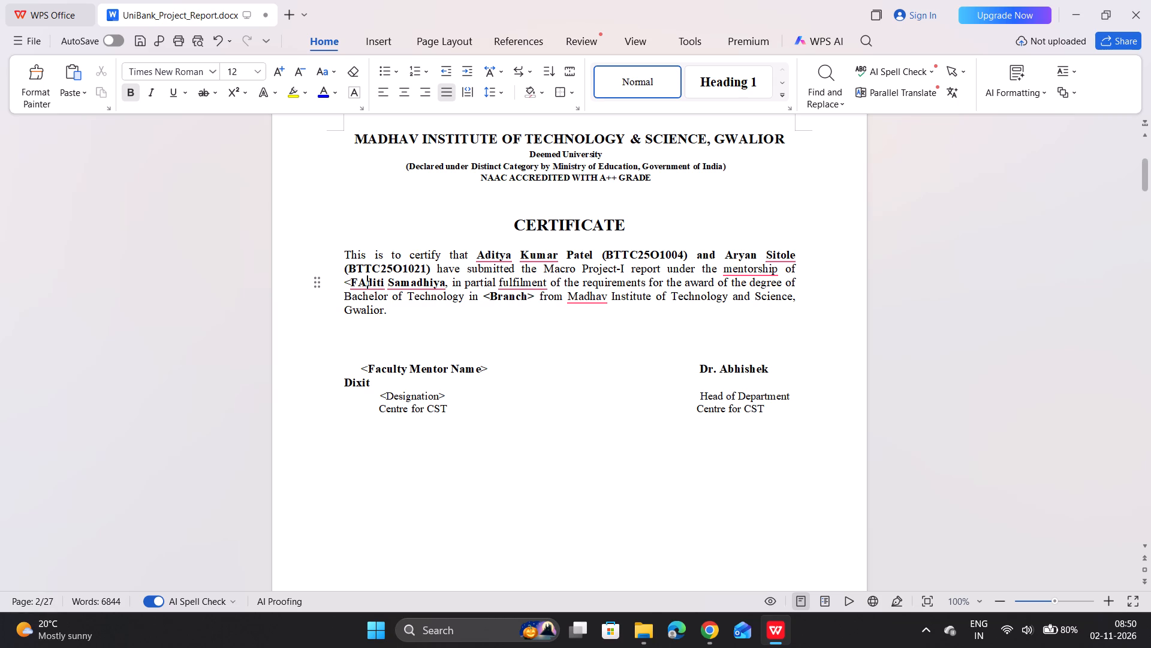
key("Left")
Replace the leftover "<F" before the faculty mentor's name in the certificate paragraph with "Ms.".
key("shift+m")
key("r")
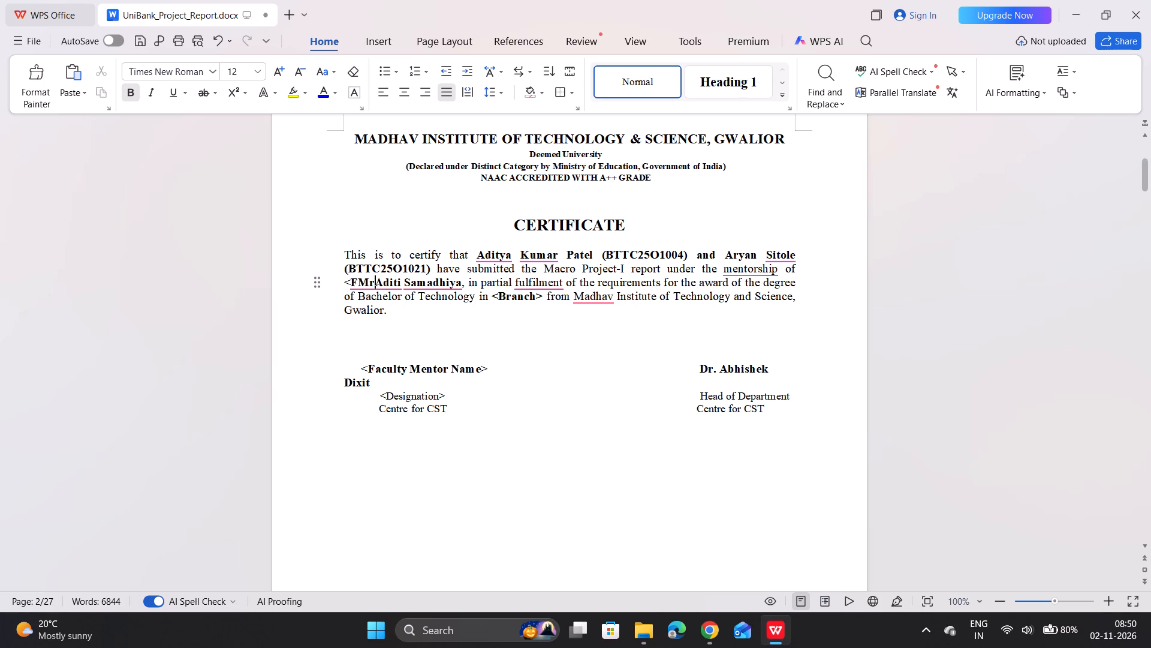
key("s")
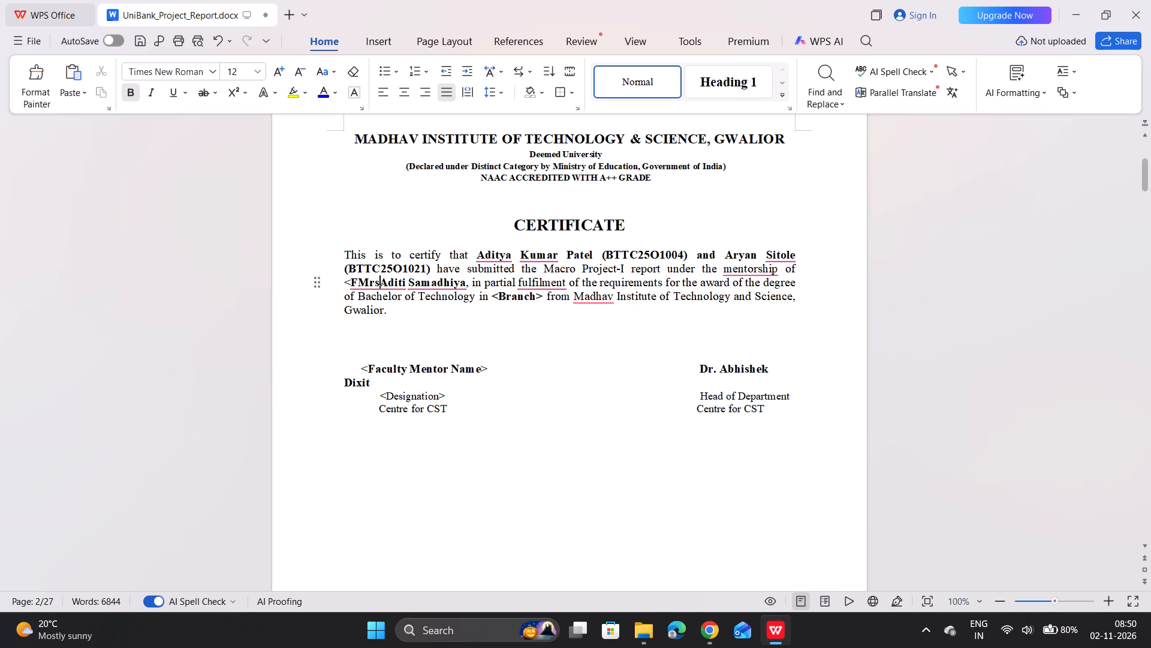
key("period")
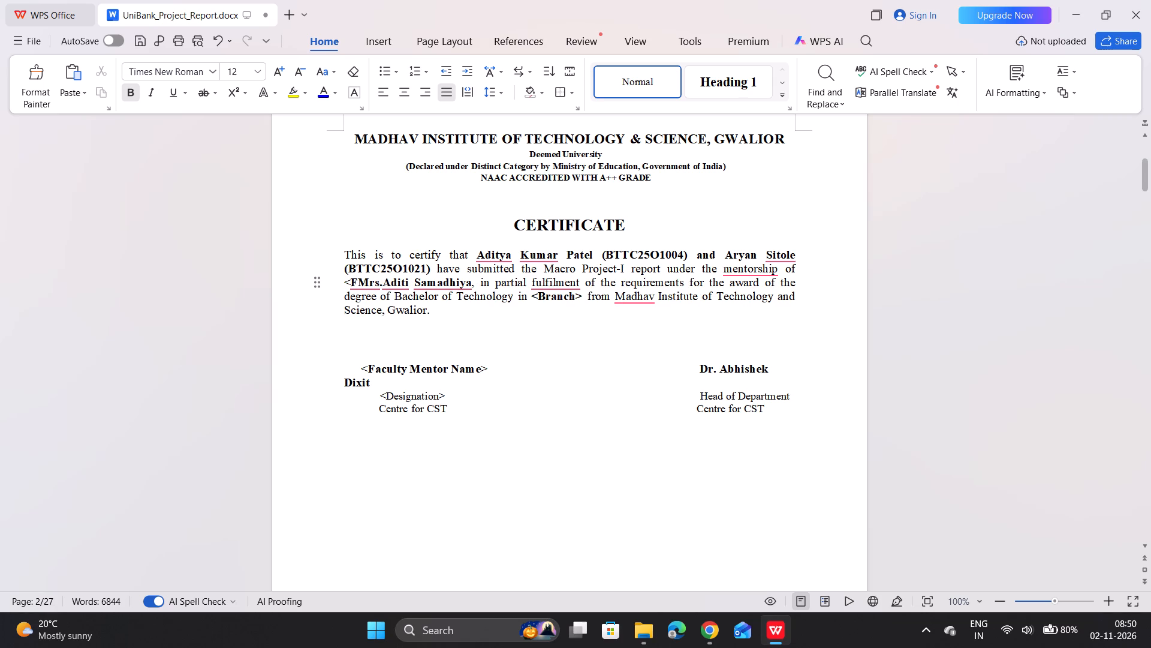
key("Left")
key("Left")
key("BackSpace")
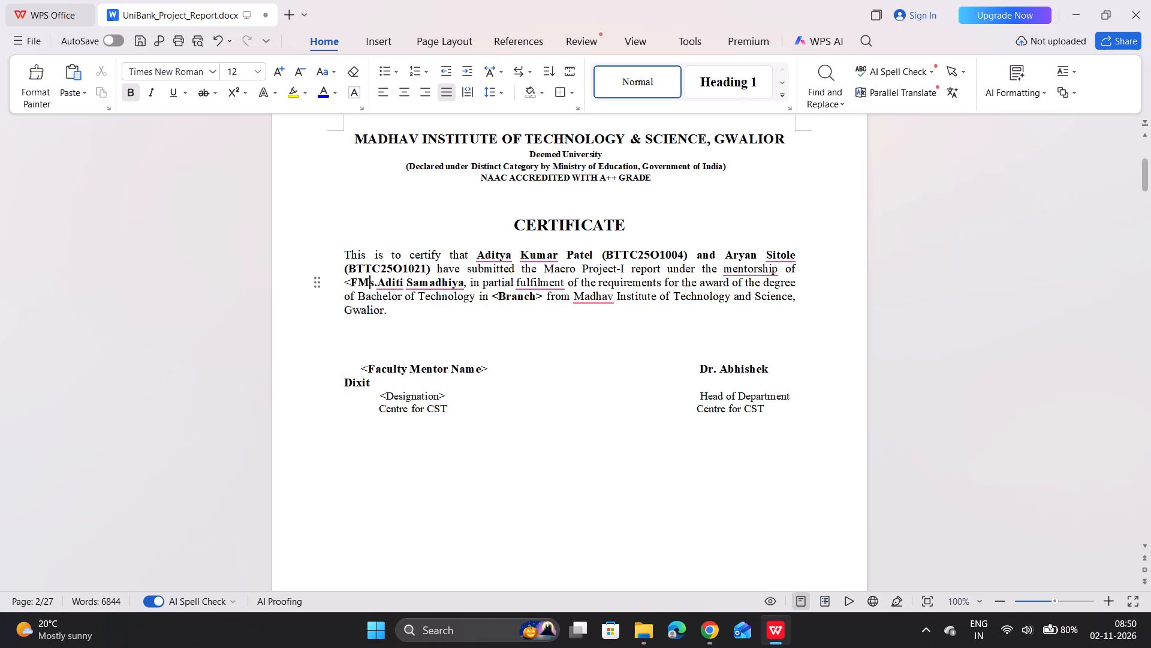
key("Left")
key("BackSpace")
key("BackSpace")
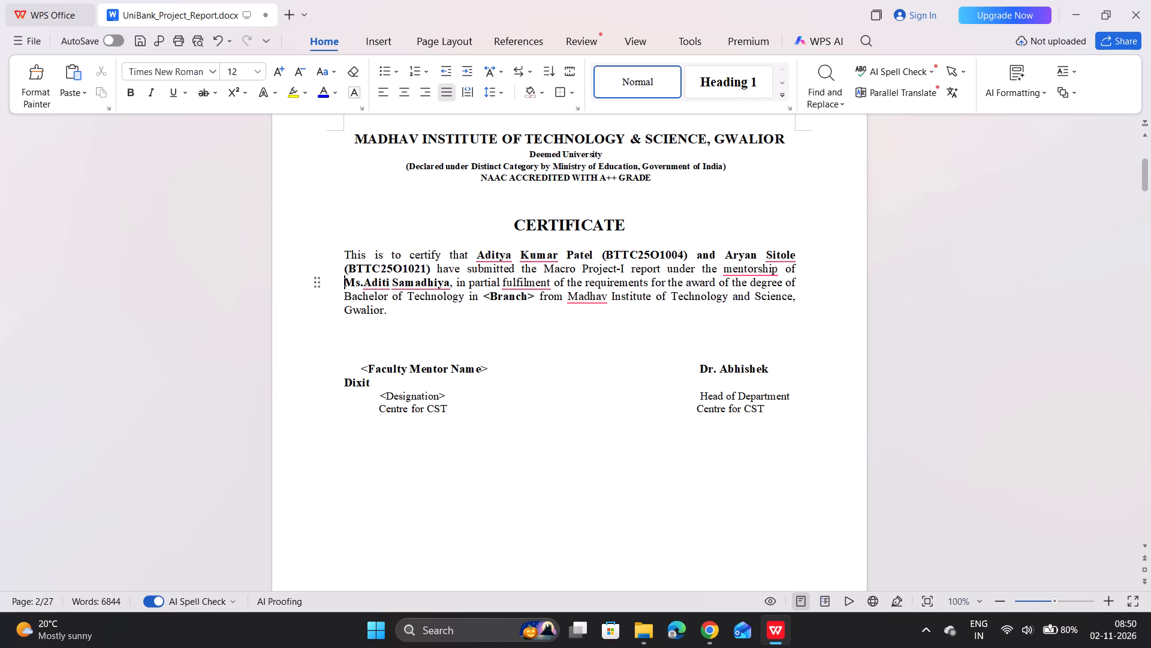
Check the spelling suggestions for the flagged word "fulfilment" in the certificate paragraph.
left_click(526, 286)
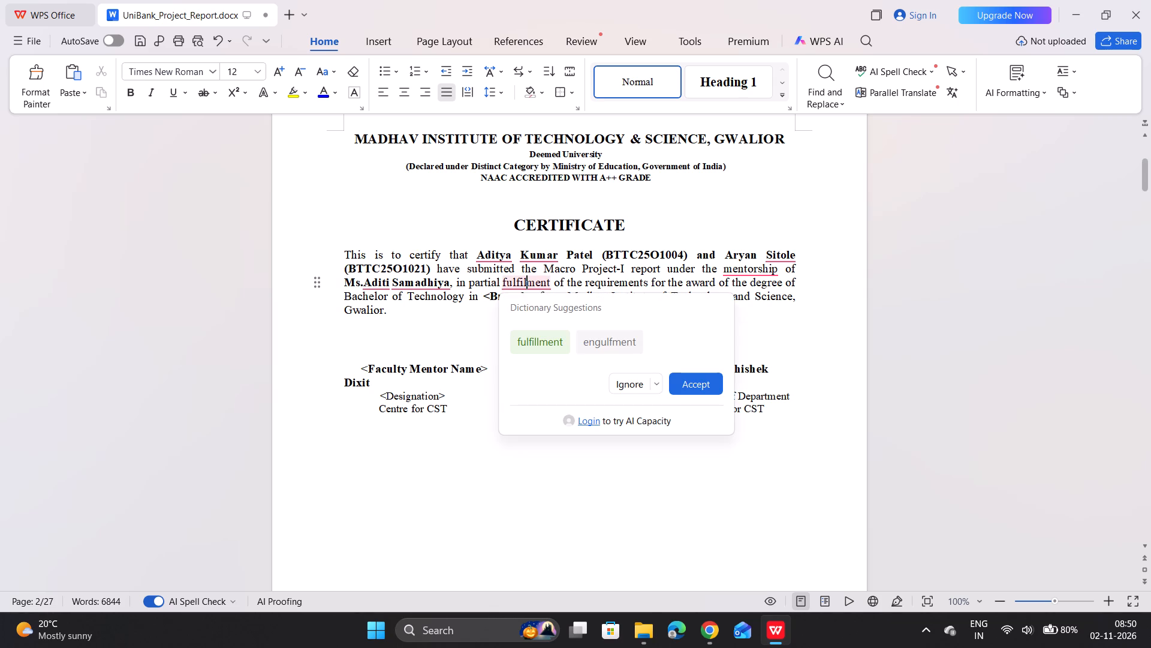
left_click(550, 277)
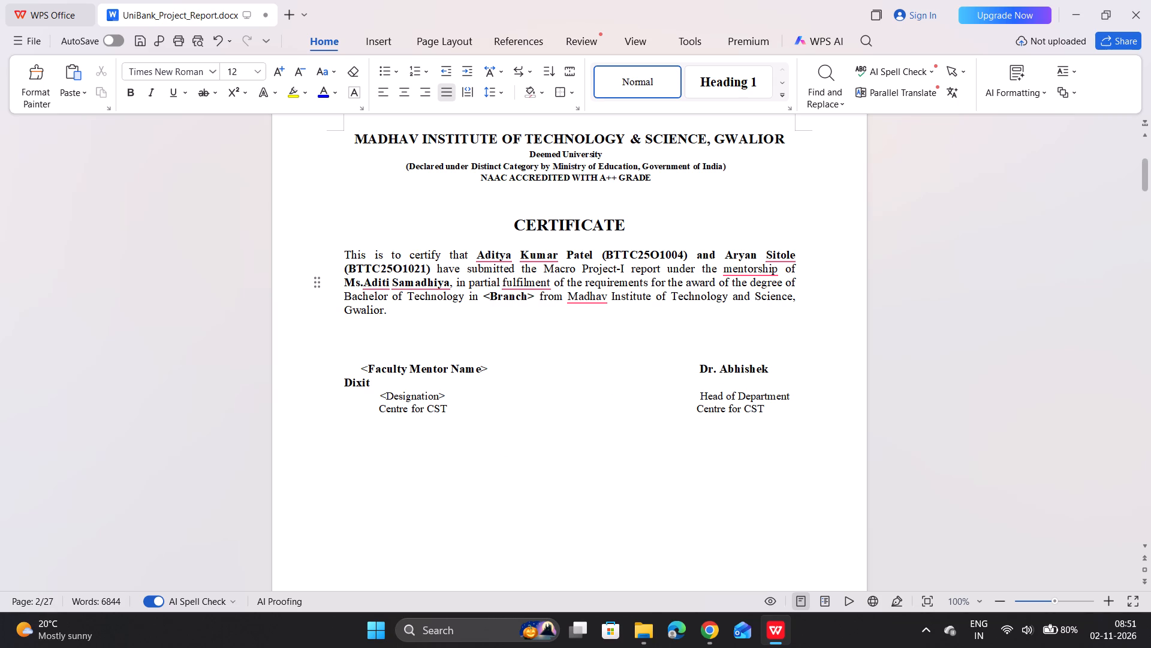
Change the spelling of "fulfillment" to "fulfilment" in the cover page's submission line.
left_click(584, 296)
left_click(534, 289)
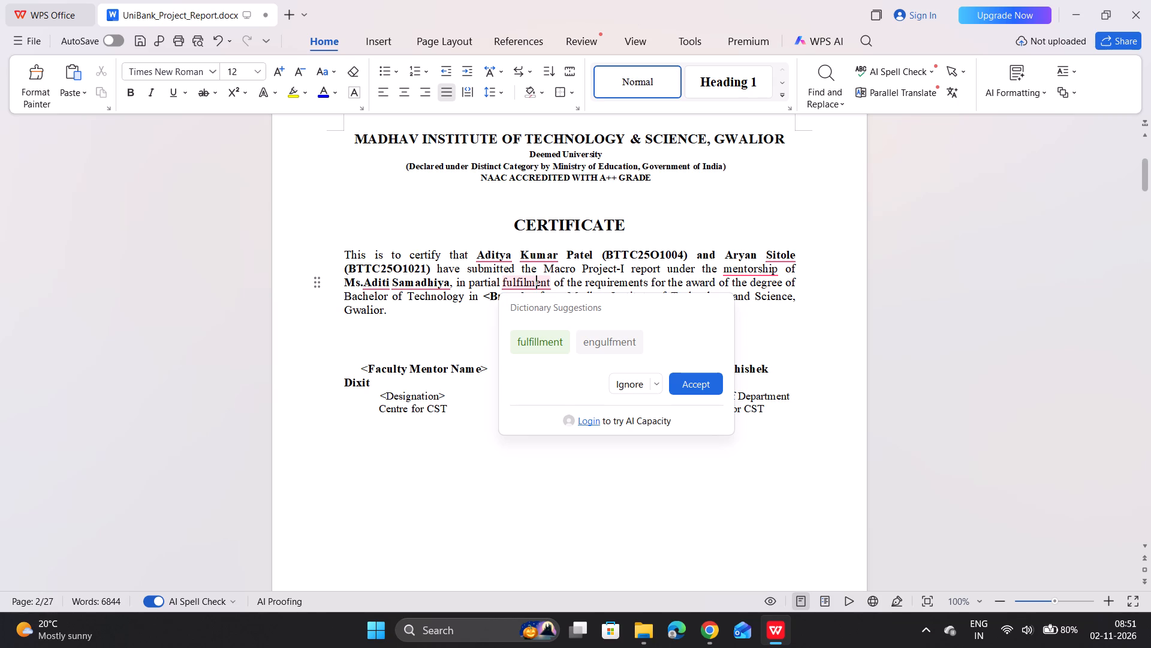
scroll(534, 289, "up", 8)
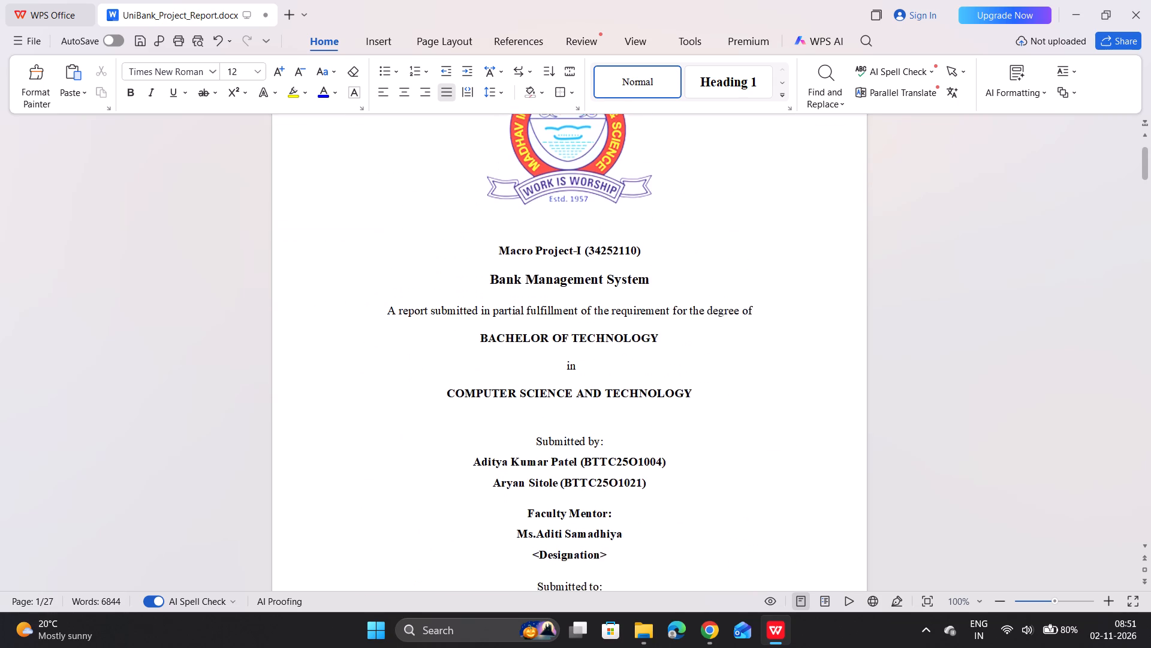
scroll(534, 289, "down", 2)
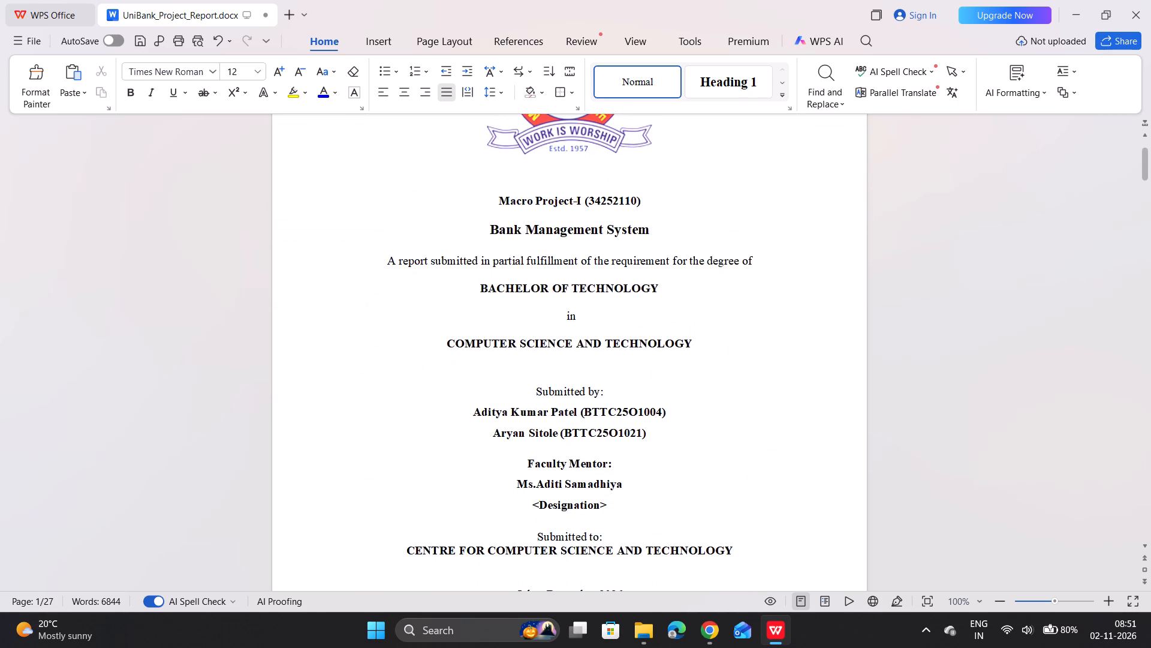
left_click(550, 260)
key("BackSpace")
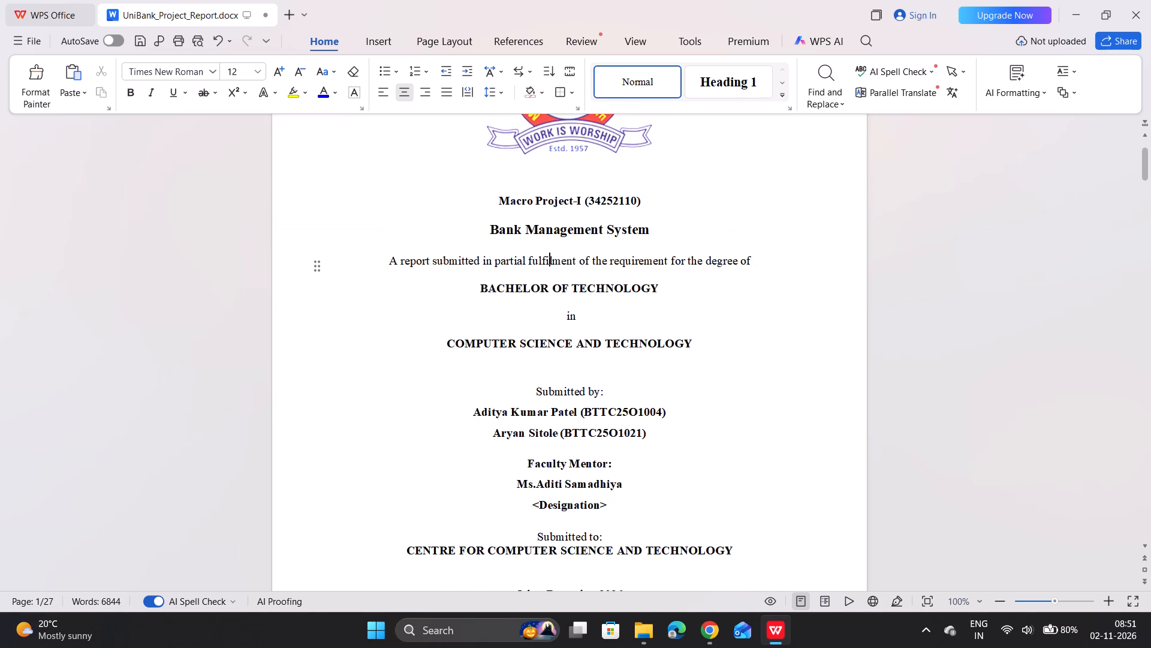
Replace the text of the certificate's "<Branch>" placeholder with "Computer Science and technology".
scroll(550, 260, "down", 7)
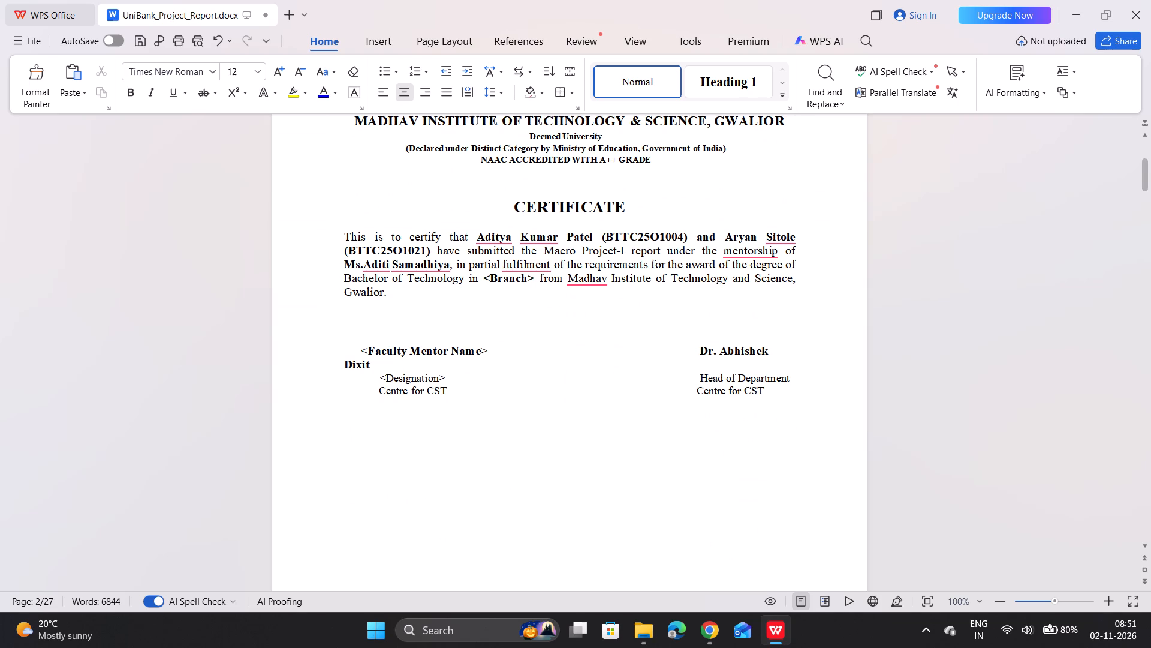
left_click(534, 278)
key("BackSpace")
key("BackSpace")
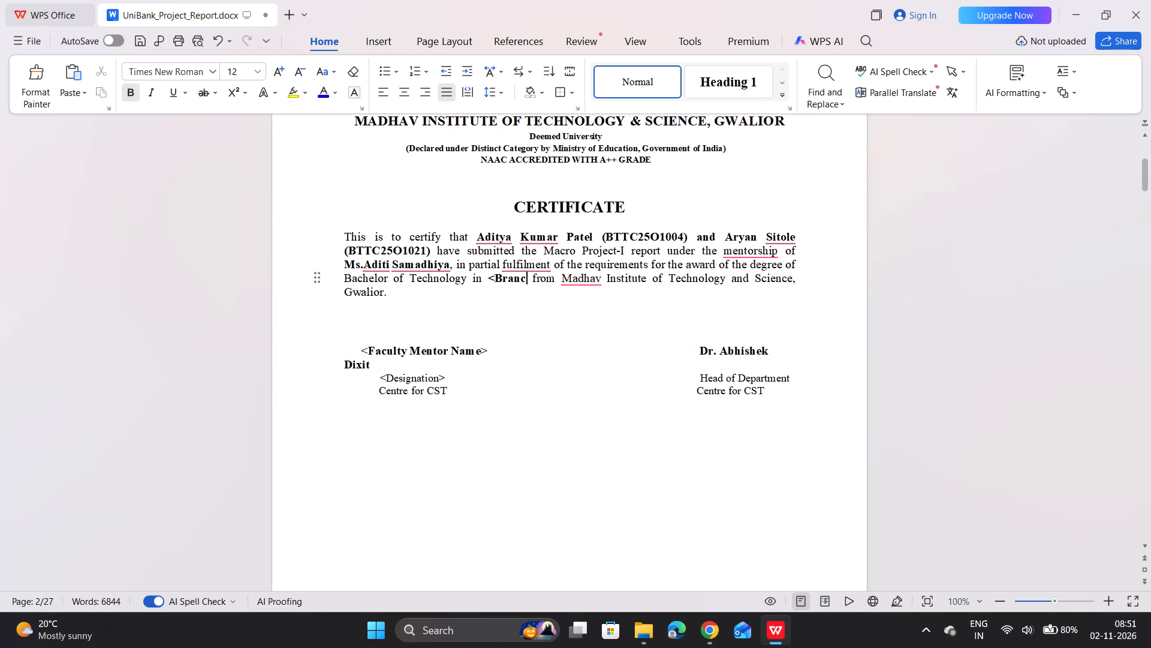
key("BackSpace")
key("BackSpace")
key("BackSpace")
key("BackSpace")
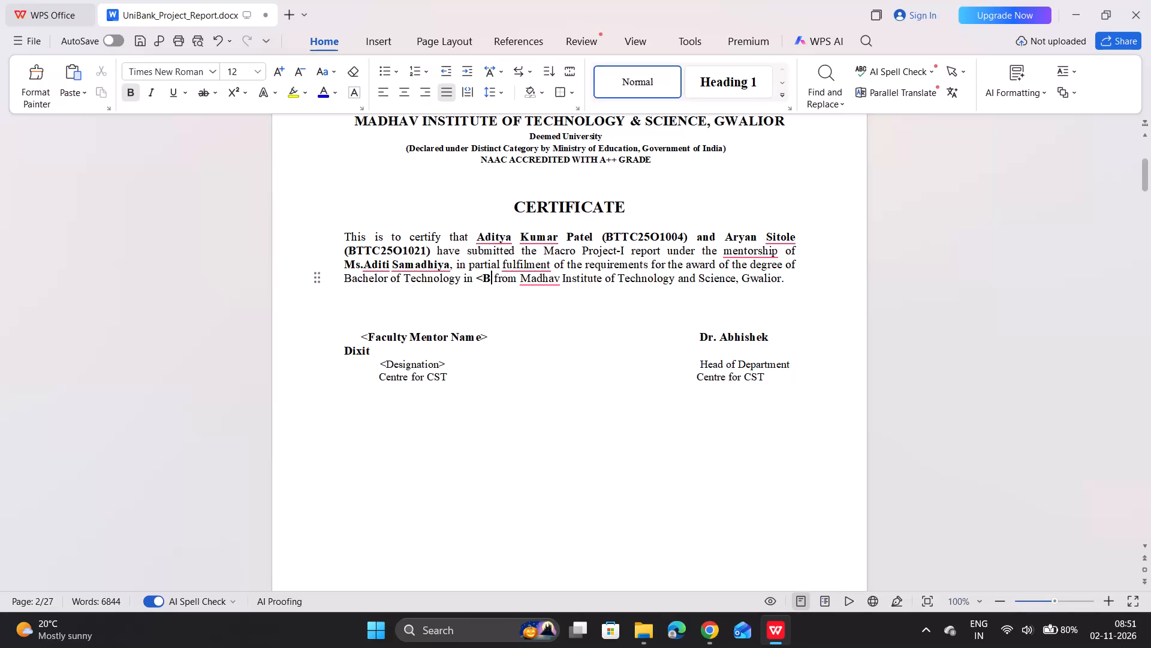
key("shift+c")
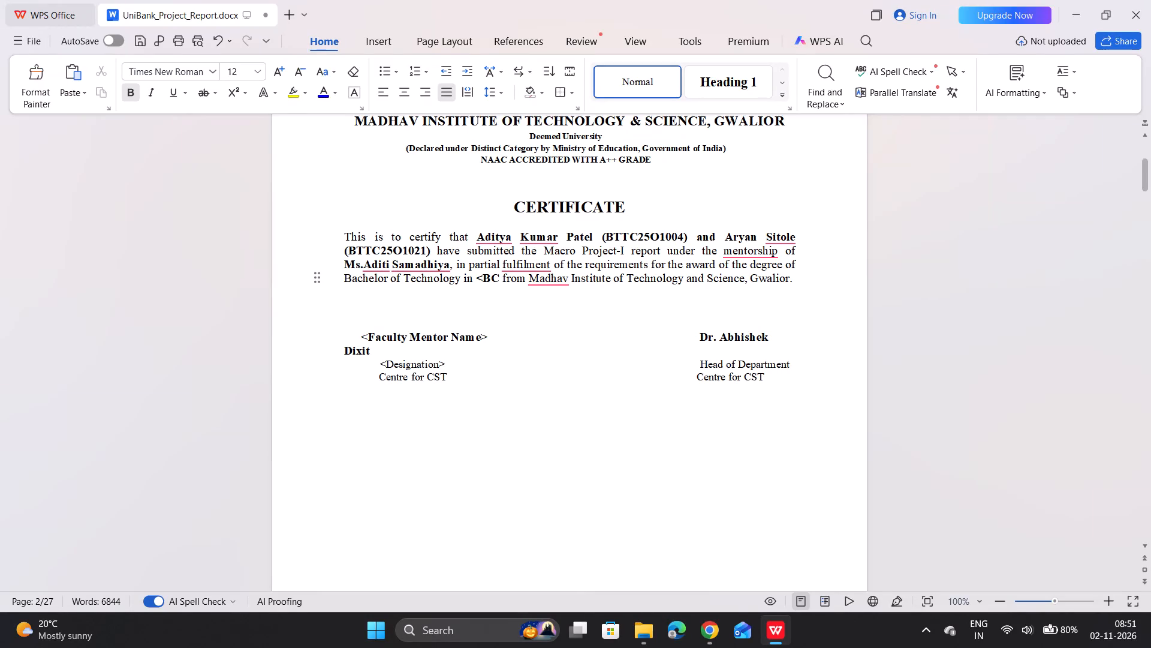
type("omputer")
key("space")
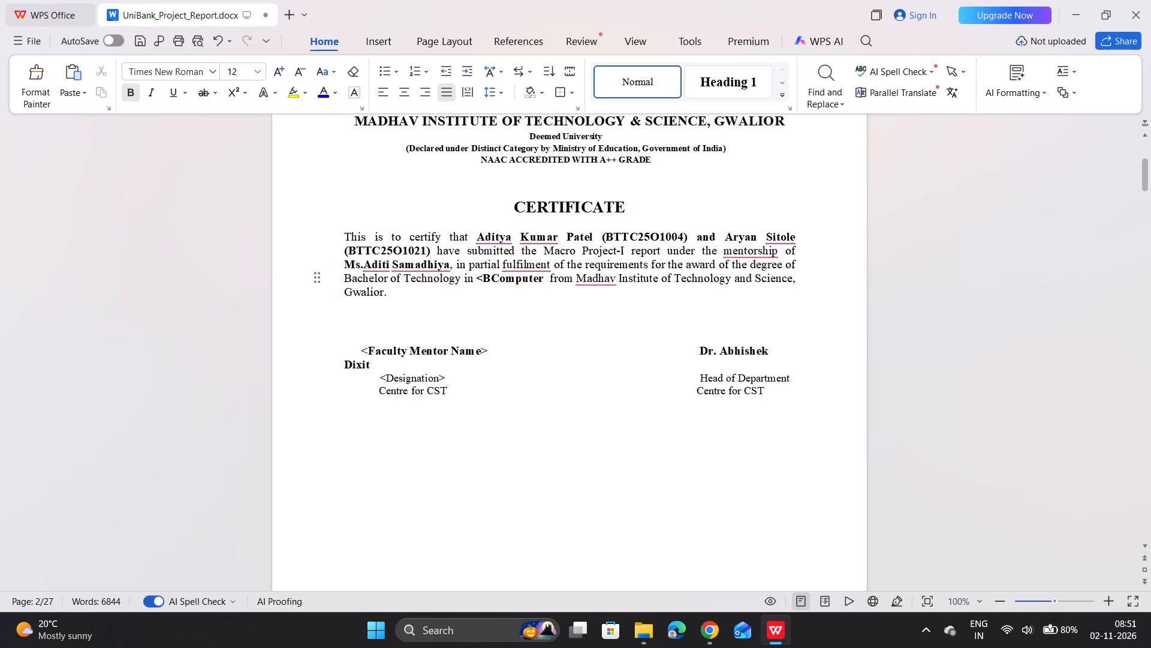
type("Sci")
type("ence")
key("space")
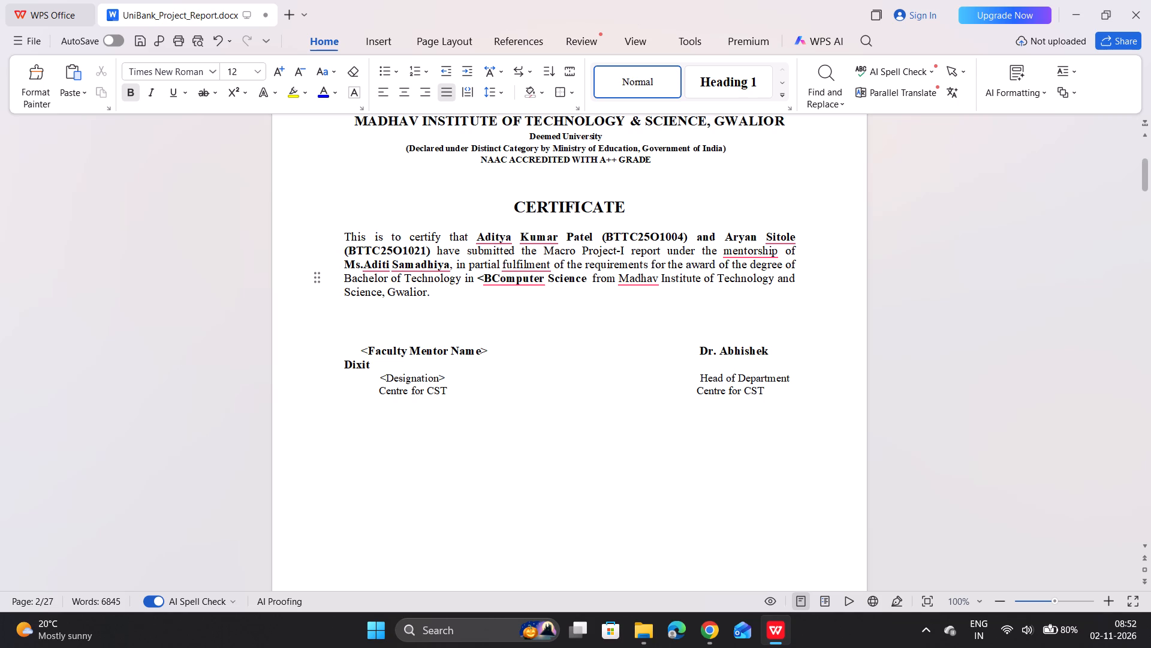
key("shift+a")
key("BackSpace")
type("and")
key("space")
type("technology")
Capitalise the first letter of "technology" in the certificate paragraph's branch name.
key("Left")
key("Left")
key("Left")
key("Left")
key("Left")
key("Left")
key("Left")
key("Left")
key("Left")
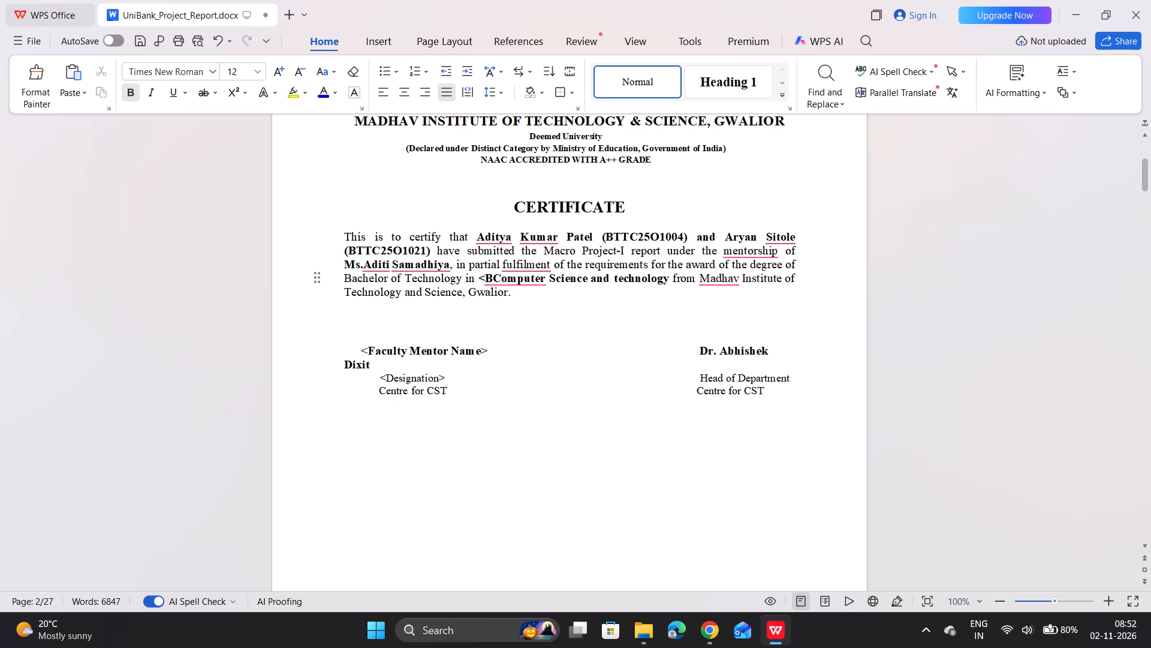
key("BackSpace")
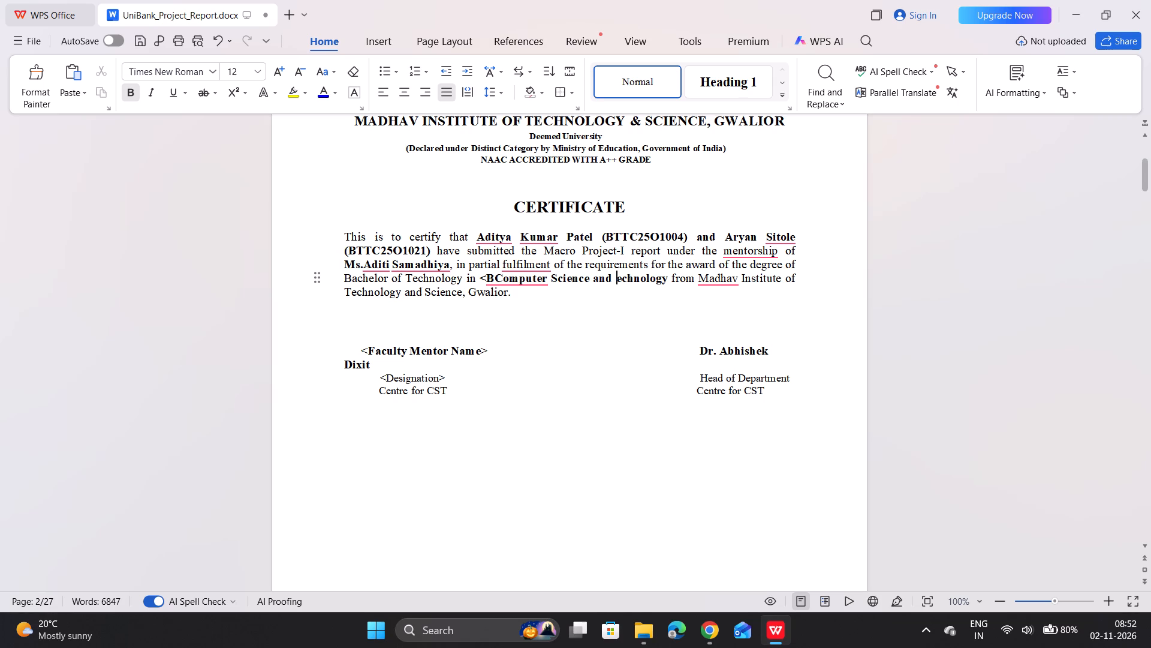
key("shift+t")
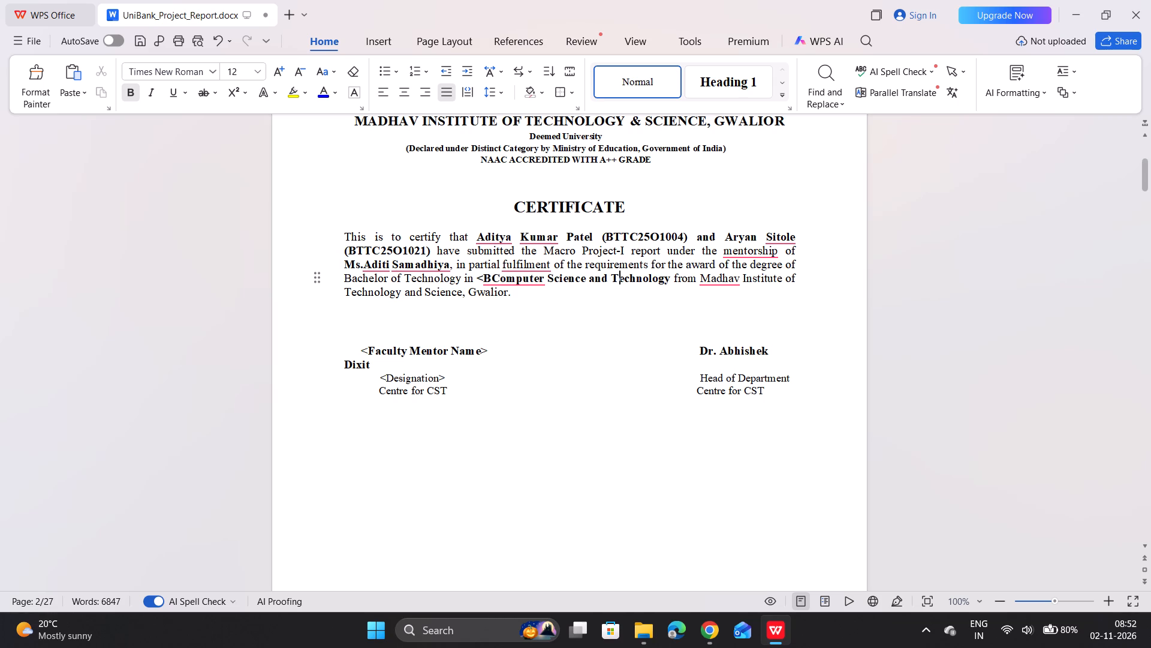
Remove the leftover "<B" before "Computer Science and Technology" in the certificate paragraph.
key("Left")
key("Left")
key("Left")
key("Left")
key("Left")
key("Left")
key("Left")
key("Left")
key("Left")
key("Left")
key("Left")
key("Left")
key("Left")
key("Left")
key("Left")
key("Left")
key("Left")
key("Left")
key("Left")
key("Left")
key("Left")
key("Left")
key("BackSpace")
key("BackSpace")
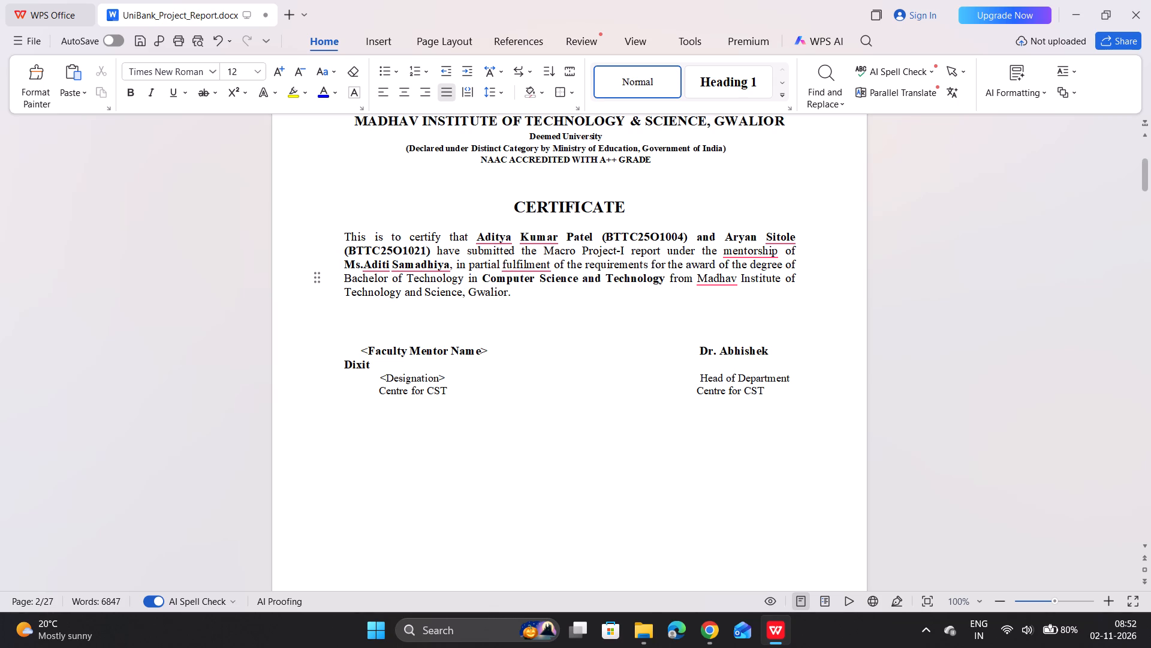
Join the wrapped surname back onto the Head of Department's name line in the certificate's signature block.
left_click(346, 364)
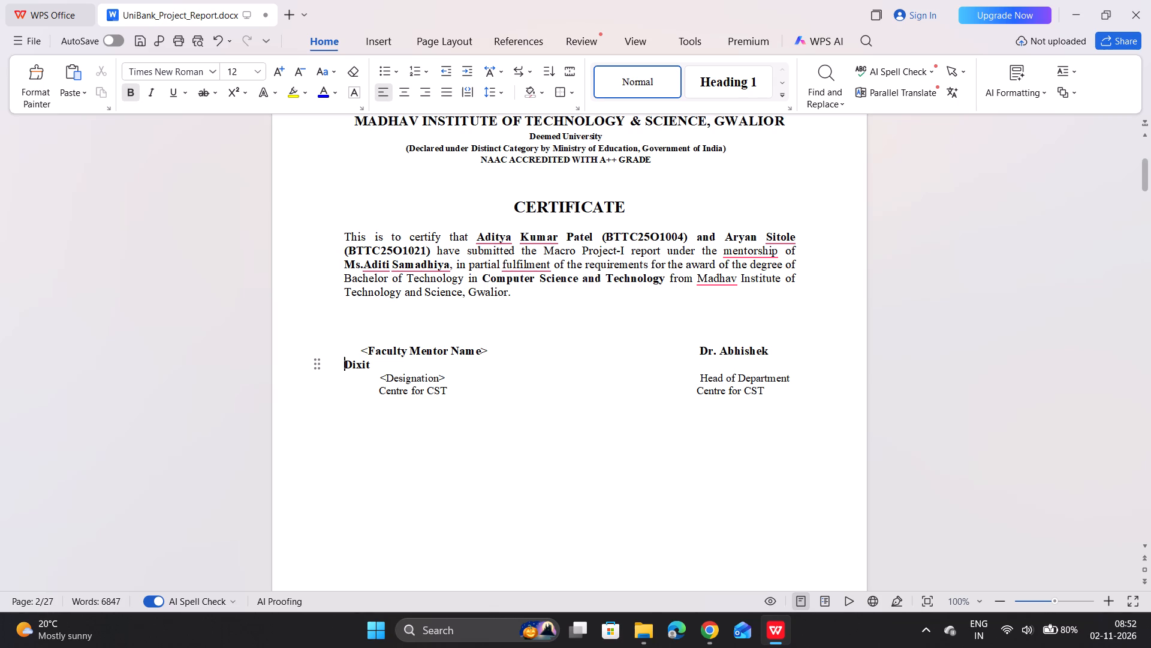
key("BackSpace")
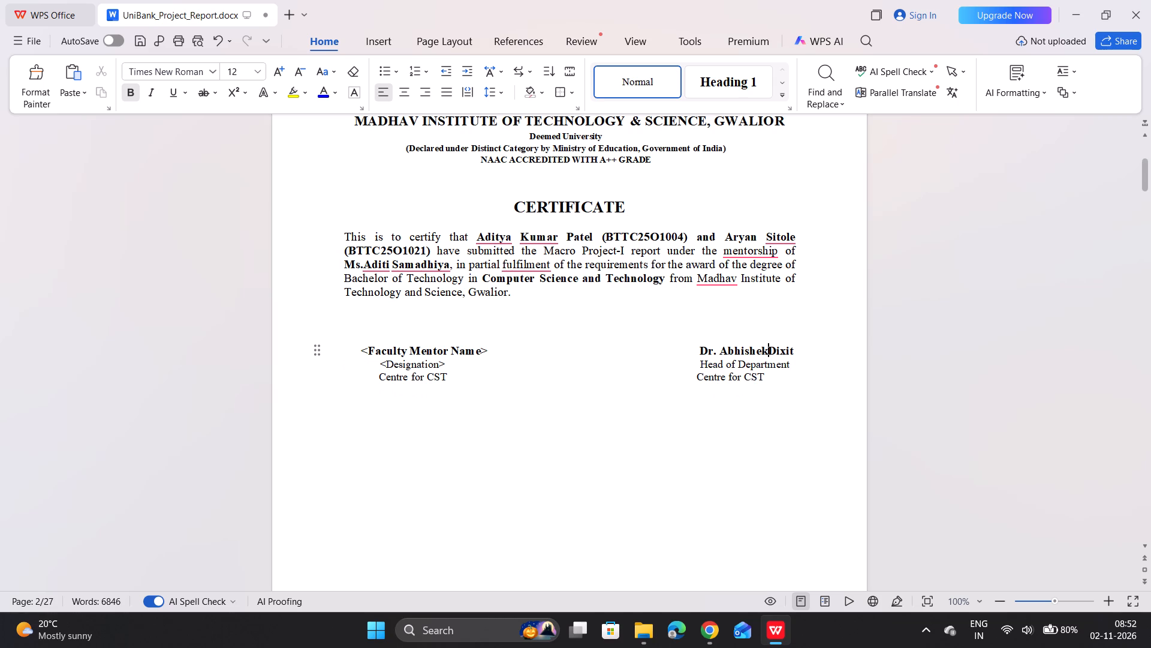
Replace the text of the certificate's "<Faculty Mentor Name>" placeholder with the mentor's full name, prefixed by "Ms.".
left_click(486, 355)
key("BackSpace")
key("BackSpace")
key("BackSpace")
key("BackSpace")
key("BackSpace")
key("BackSpace")
key("BackSpace")
key("BackSpace")
key("BackSpace")
key("BackSpace")
key("BackSpace")
key("BackSpace")
key("BackSpace")
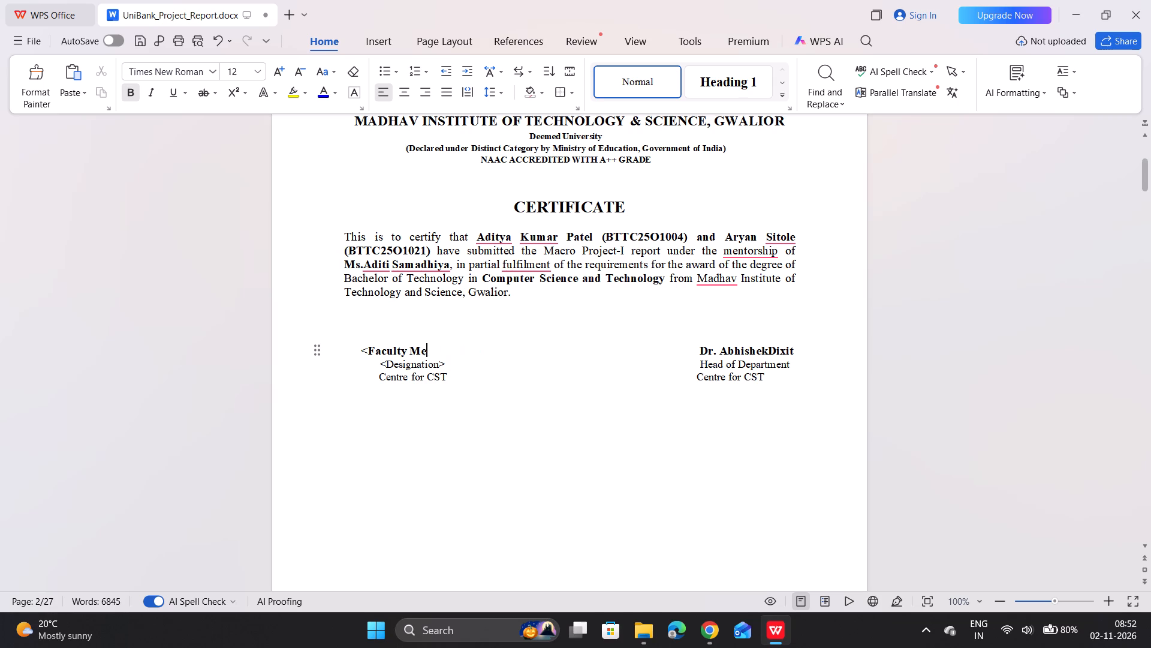
key("BackSpace")
key("BackSpace")
key("BackSpace")
key("BackSpace")
key("BackSpace")
key("BackSpace")
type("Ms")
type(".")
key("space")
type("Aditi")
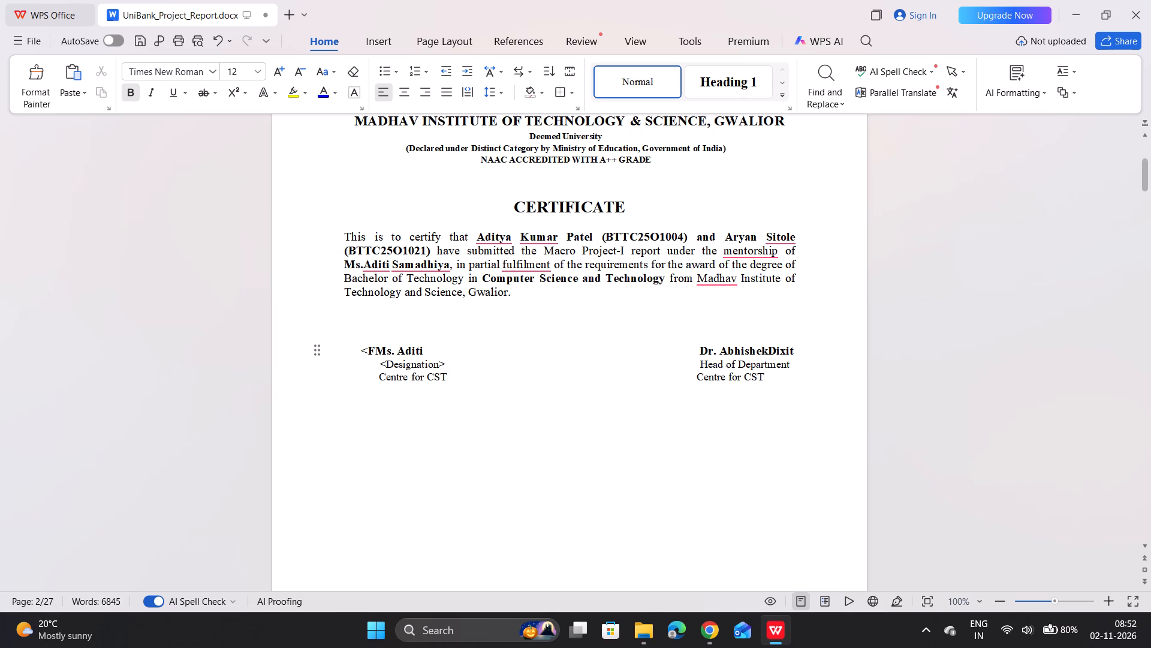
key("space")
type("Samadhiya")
Widen the gap after "Ms." by one space and remove the leftover "<F" before the mentor's name in the signature block.
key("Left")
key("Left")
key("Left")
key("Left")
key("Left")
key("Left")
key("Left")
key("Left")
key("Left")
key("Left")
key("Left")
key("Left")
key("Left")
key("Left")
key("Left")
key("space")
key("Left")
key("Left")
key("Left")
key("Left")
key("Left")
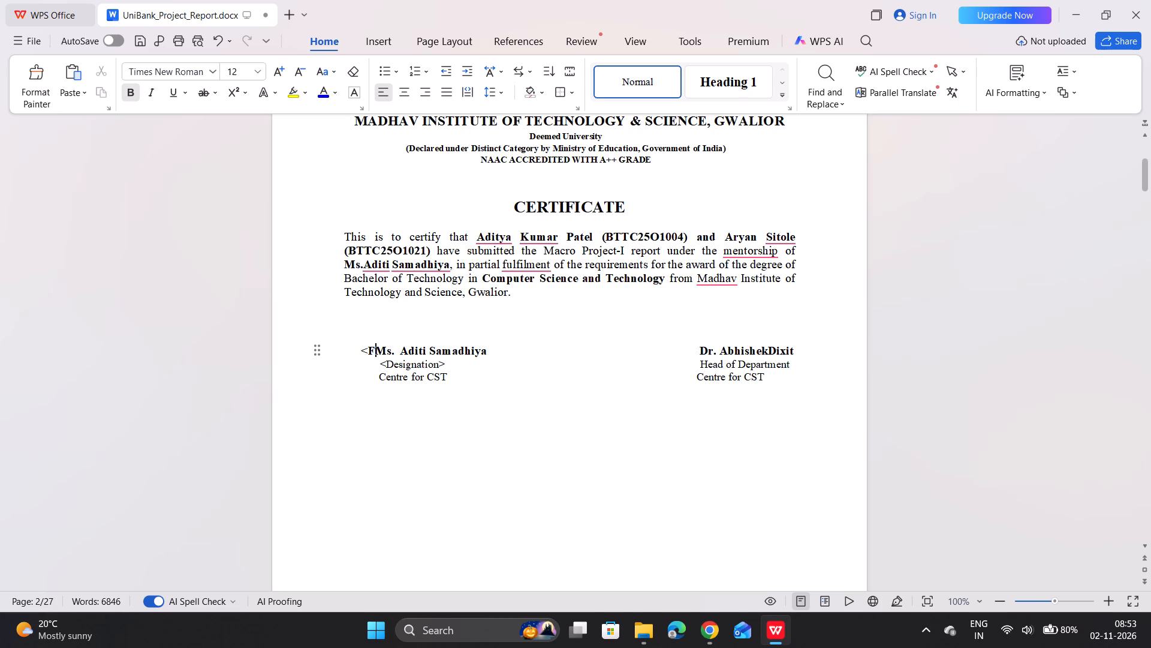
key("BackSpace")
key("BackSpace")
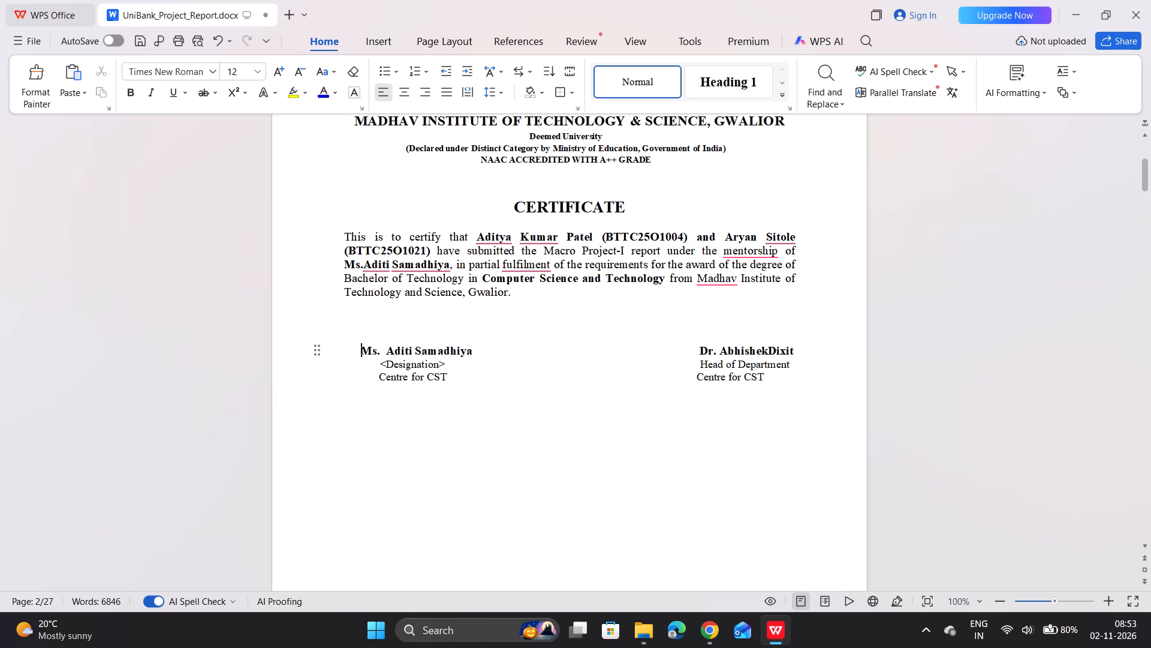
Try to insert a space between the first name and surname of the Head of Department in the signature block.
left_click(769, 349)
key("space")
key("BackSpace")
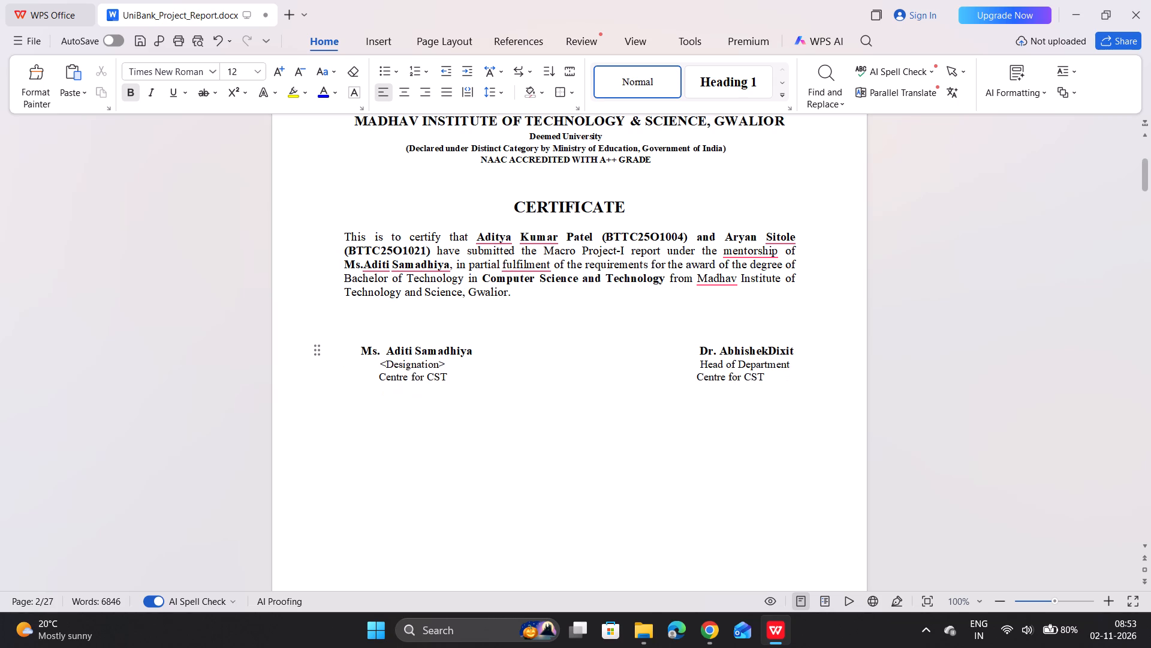
Replace the gap before "Dr." with spaces so the Head of Department's name lines up with the title below it.
key("Left")
key("Left")
key("Left")
key("Left")
key("Left")
key("Left")
key("Left")
key("Left")
key("Left")
key("Left")
key("Left")
key("Left")
key("BackSpace")
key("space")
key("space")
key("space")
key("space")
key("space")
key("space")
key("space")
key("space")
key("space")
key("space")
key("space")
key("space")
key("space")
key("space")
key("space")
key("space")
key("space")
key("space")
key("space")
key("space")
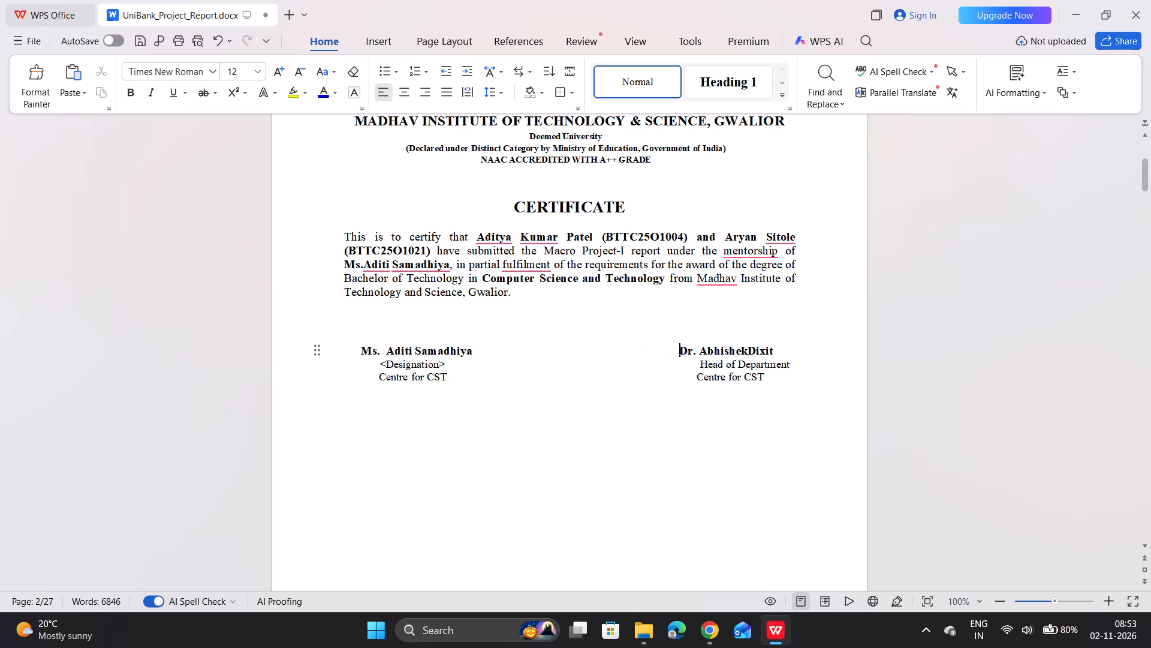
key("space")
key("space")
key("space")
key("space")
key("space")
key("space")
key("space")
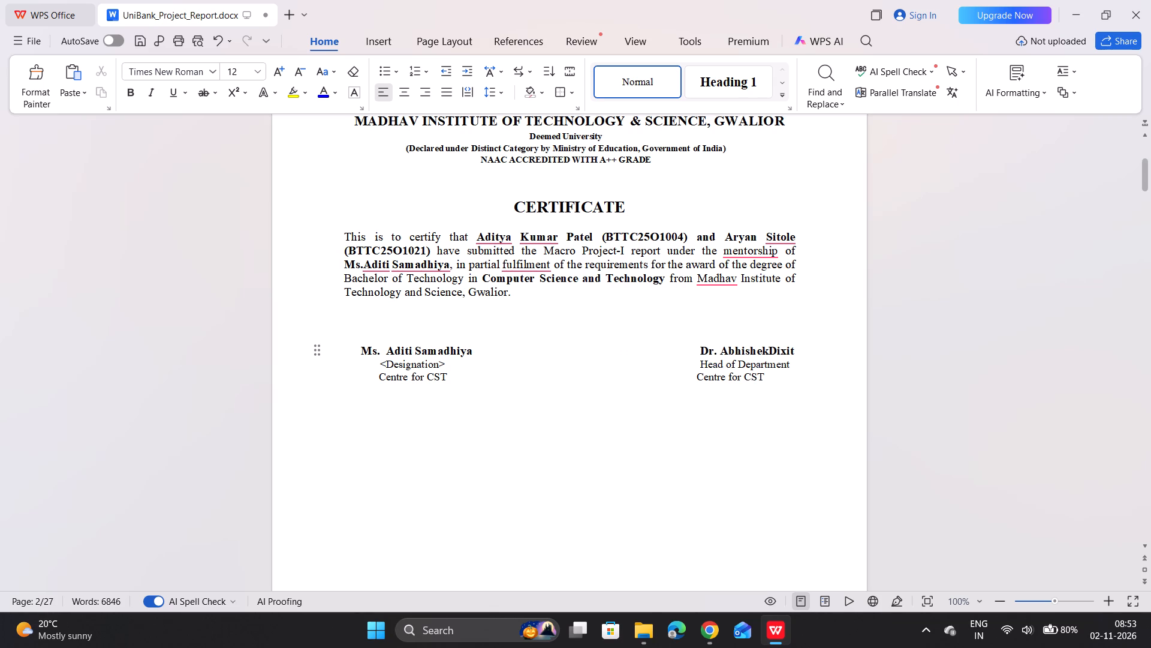
Align the "Centre for CST" line under the Head of Department with the start of the lines above it.
key("Down")
Add one space before "Centre for CST" beneath the Head of Department line in the certificate's signature block.
key("Down")
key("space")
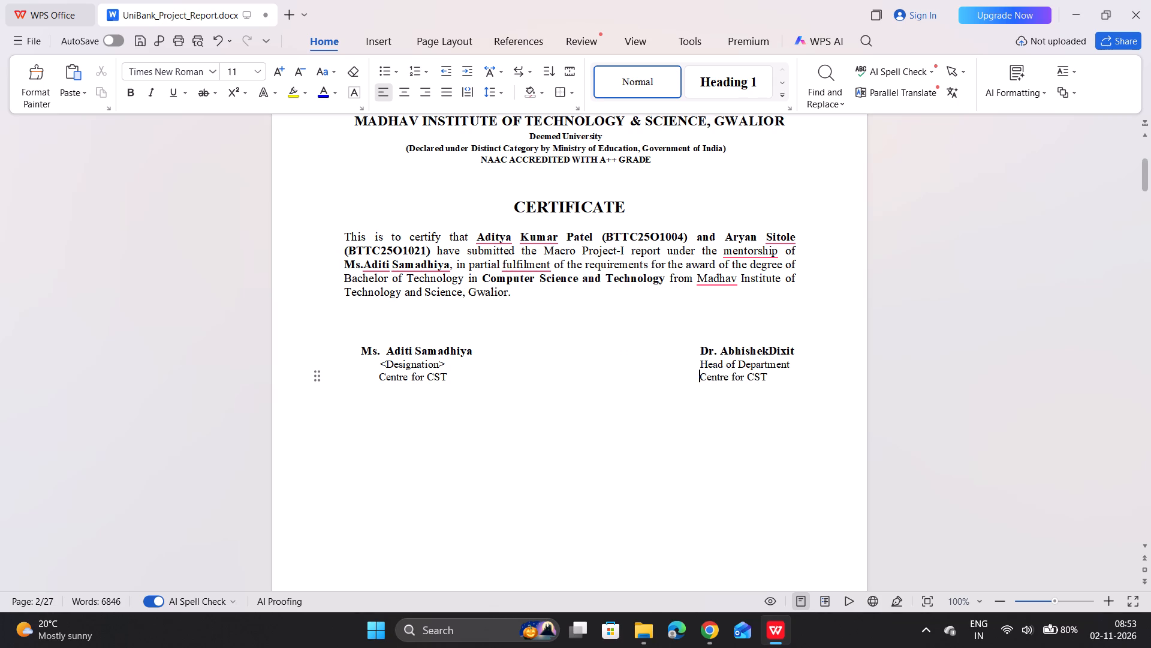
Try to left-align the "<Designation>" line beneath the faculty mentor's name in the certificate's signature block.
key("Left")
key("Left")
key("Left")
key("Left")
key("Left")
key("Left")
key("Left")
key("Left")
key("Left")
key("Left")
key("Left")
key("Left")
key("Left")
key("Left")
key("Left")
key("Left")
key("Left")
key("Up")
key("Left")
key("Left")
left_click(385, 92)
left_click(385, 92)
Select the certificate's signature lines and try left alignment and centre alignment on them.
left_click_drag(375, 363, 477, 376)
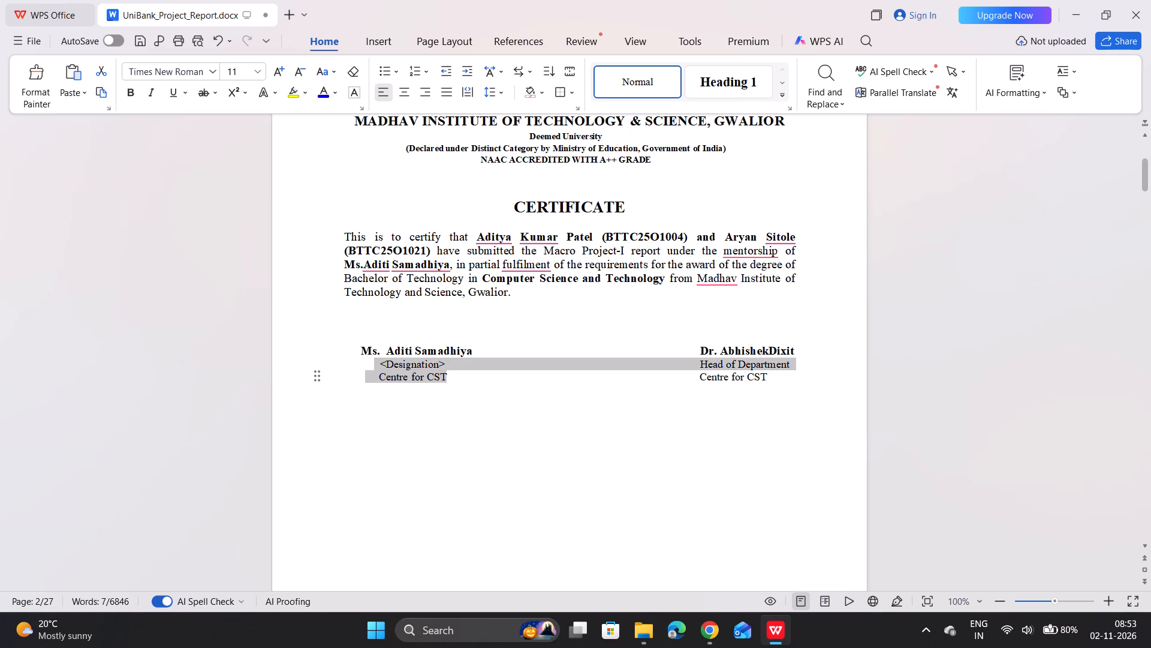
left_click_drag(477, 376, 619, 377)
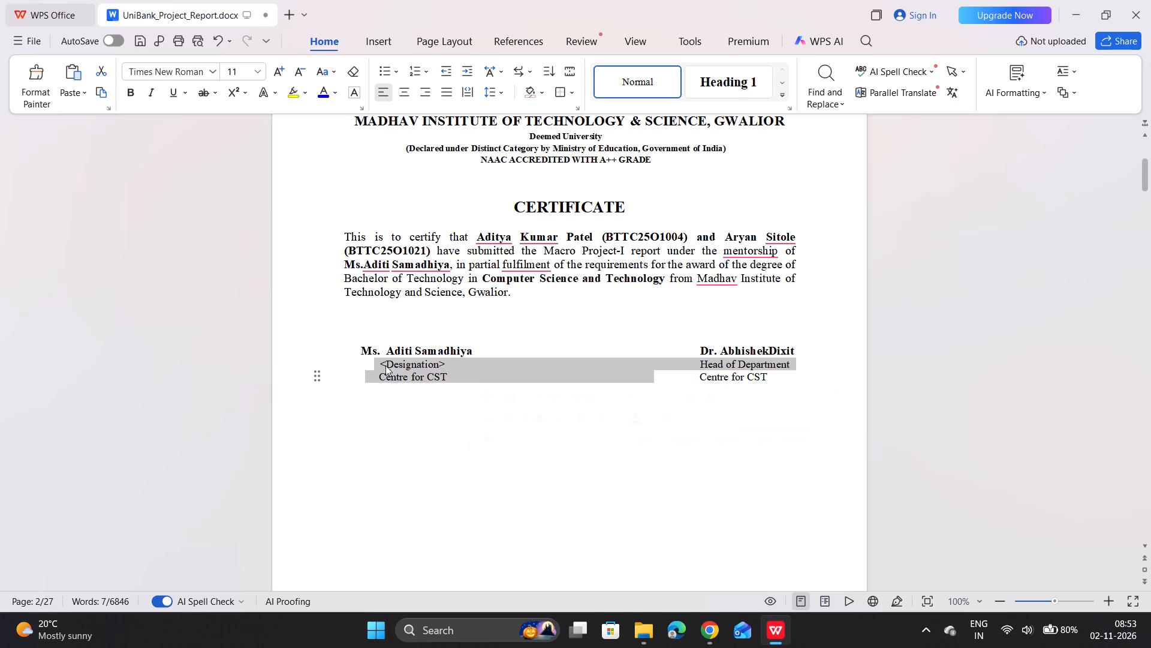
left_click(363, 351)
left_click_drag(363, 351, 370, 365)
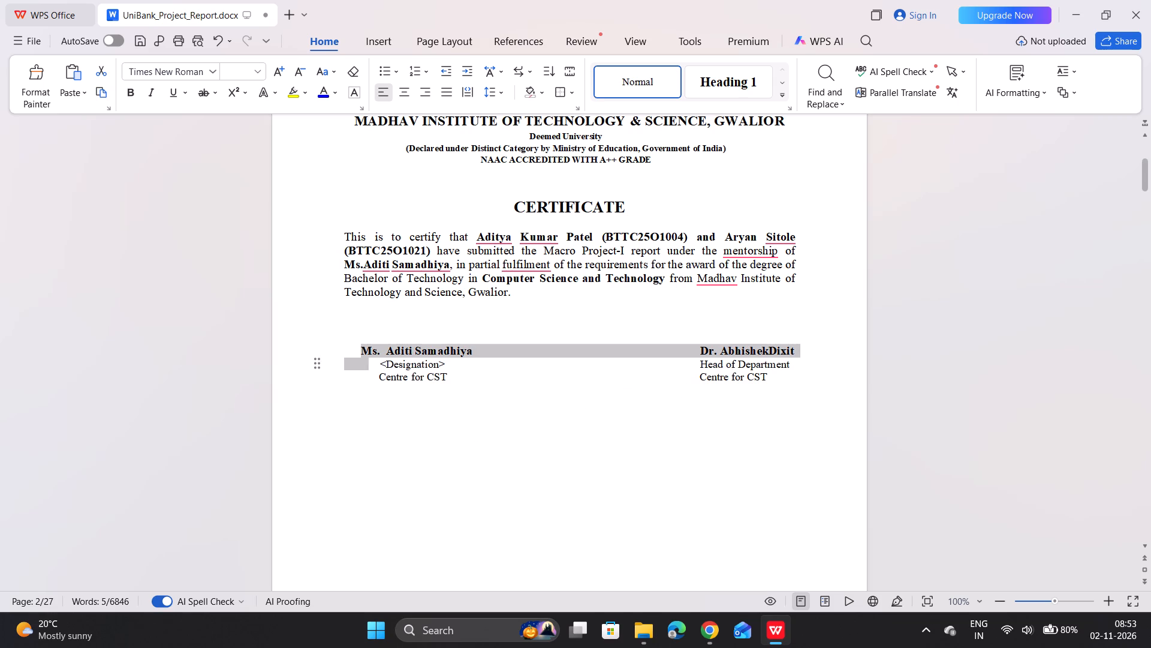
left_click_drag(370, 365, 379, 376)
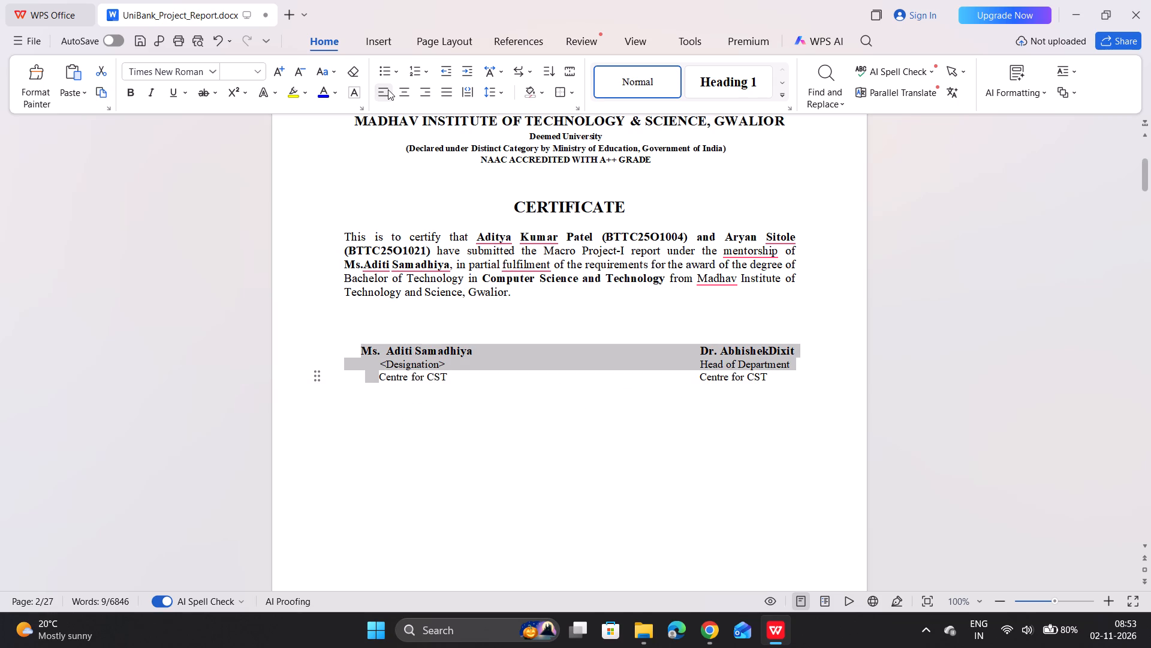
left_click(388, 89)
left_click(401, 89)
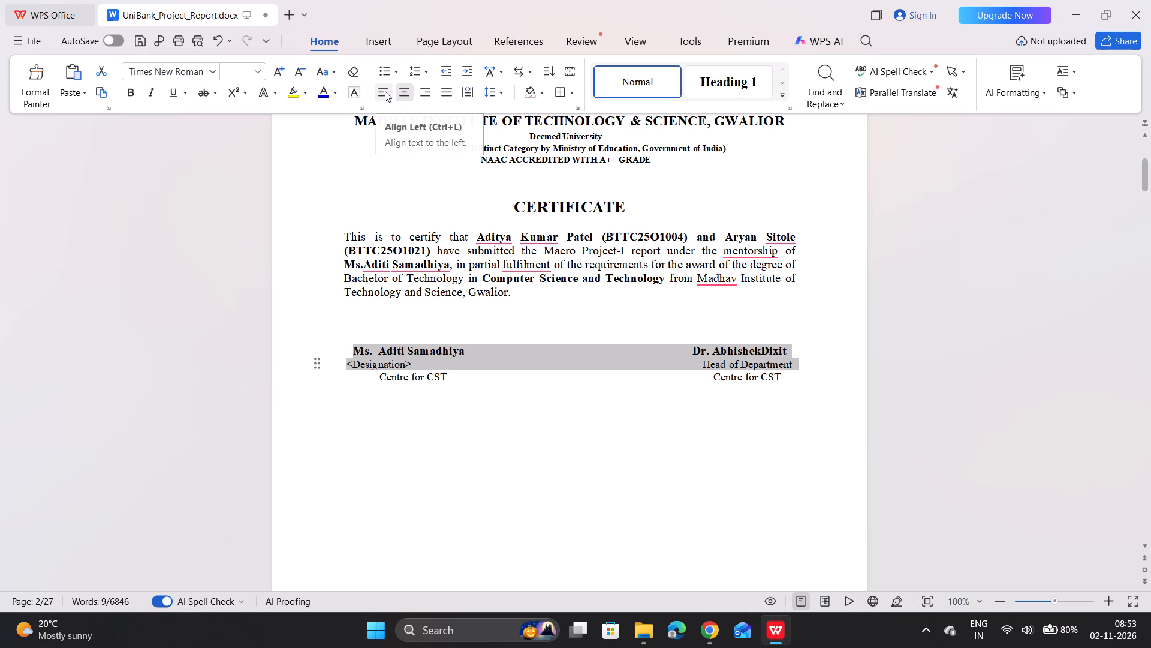
Left-align the certificate's name and designation lines and remove the indent before "Centre for CST" on the faculty mentor's side.
left_click(385, 91)
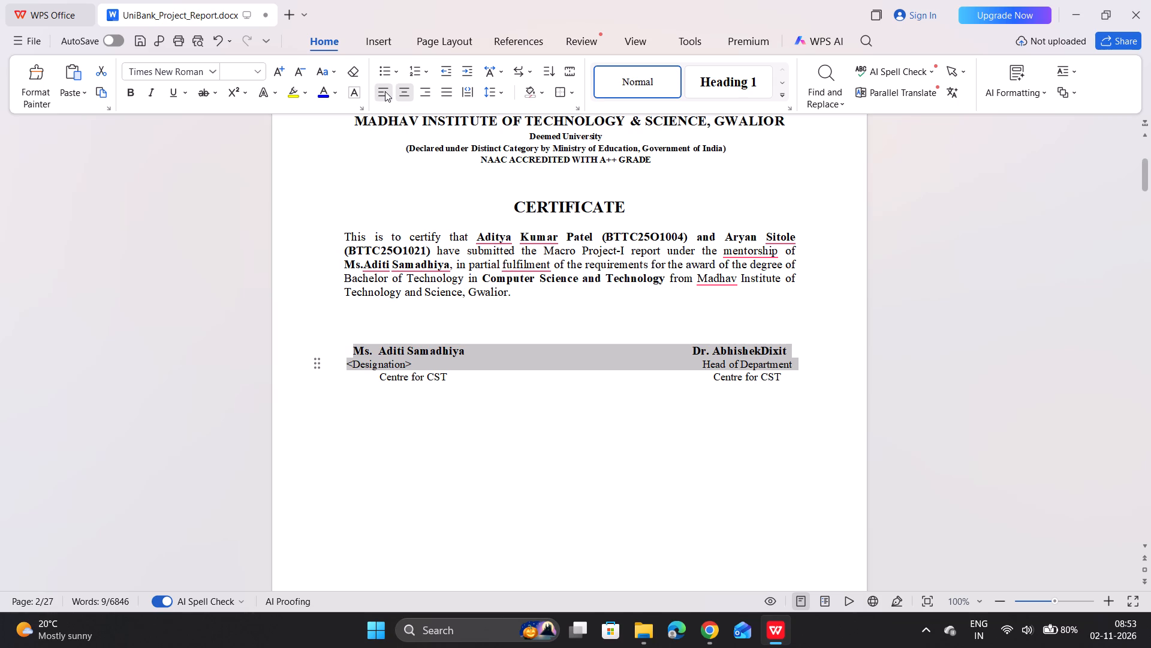
left_click(380, 379)
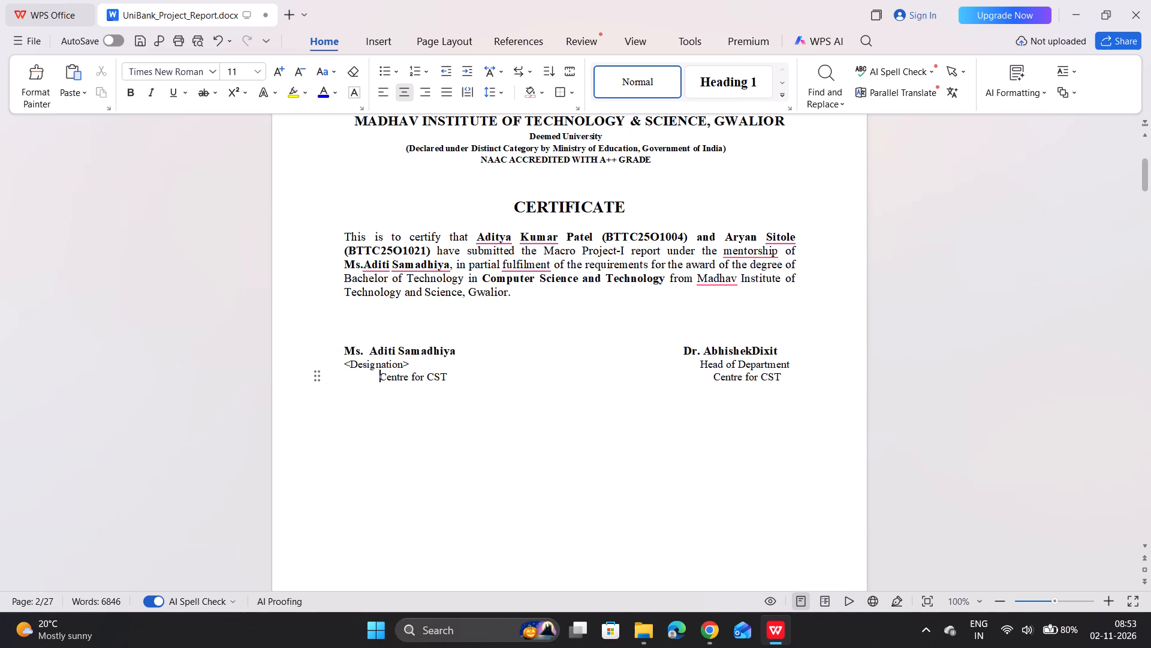
key("BackSpace")
key("BackSpace")
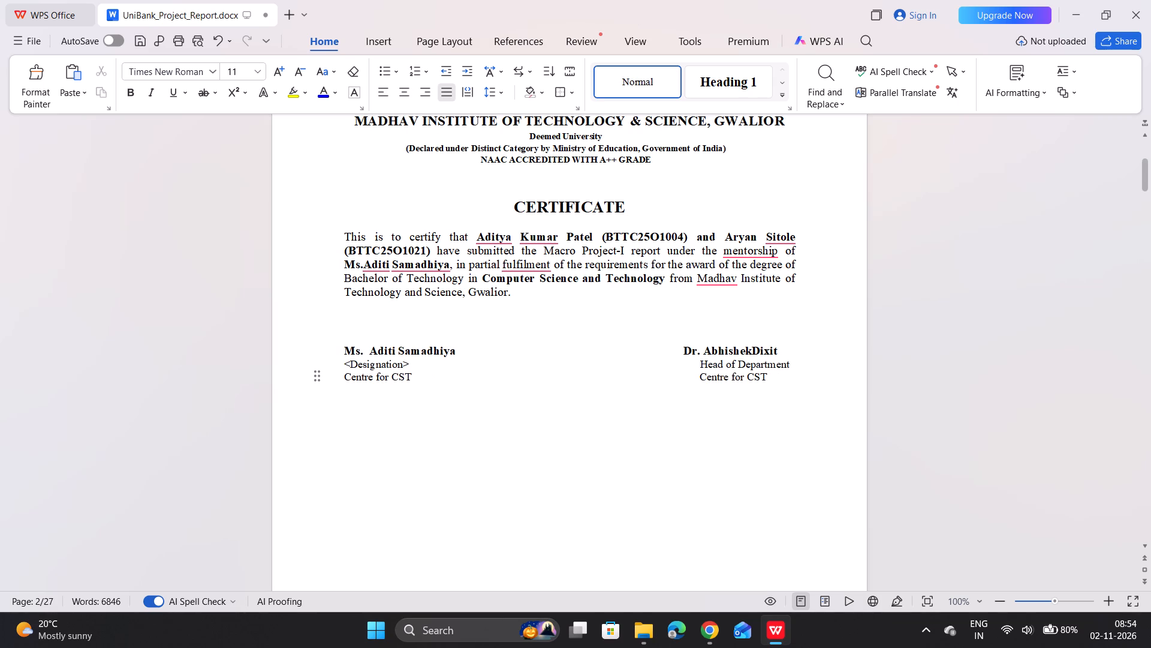
Insert the missing space between the Head of Department's first name and surname in the certificate's signature block.
left_click(750, 352)
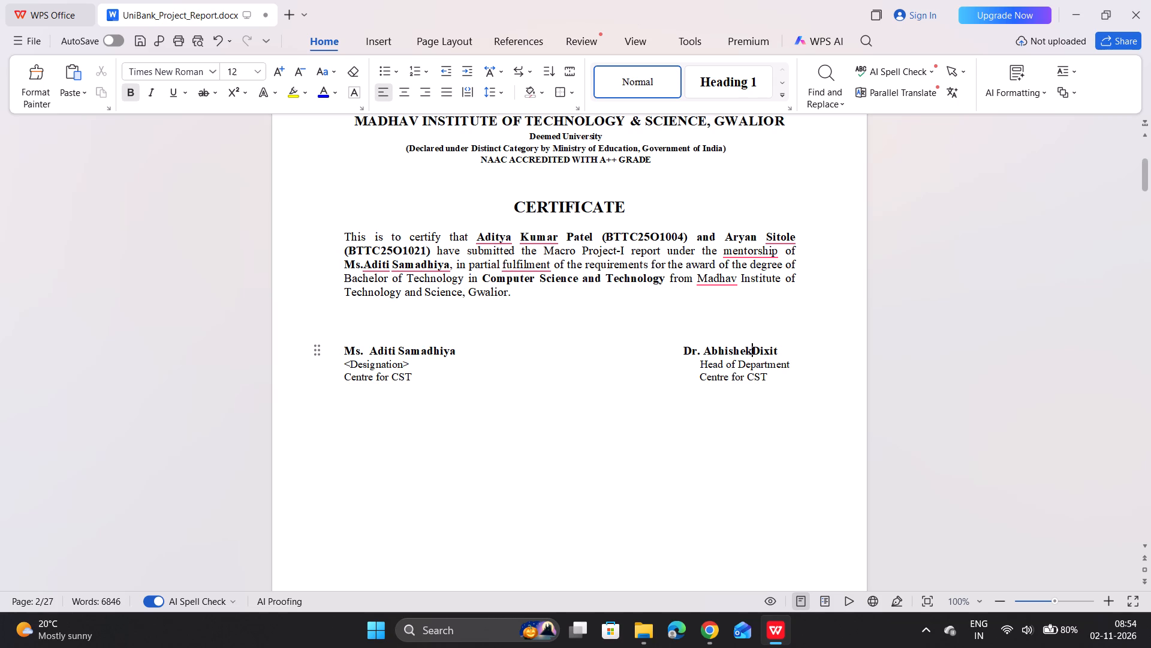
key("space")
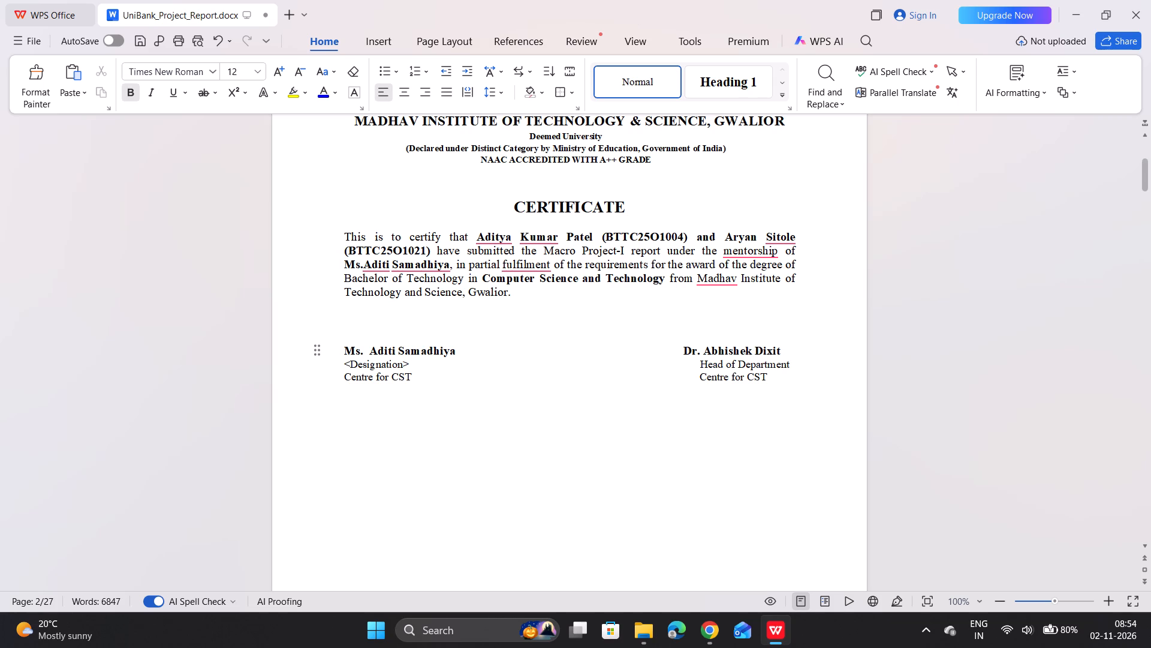
Shift the Head of Department's name rightward by adding four spaces before "Dr.", keeping the full name on one line.
left_click(682, 350)
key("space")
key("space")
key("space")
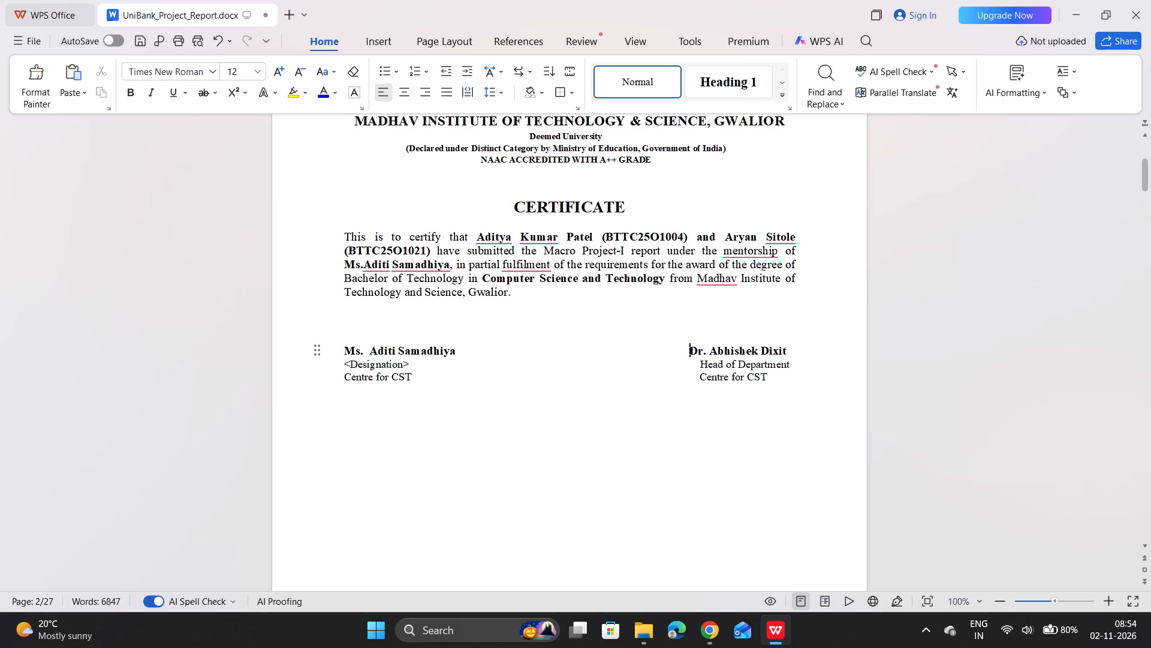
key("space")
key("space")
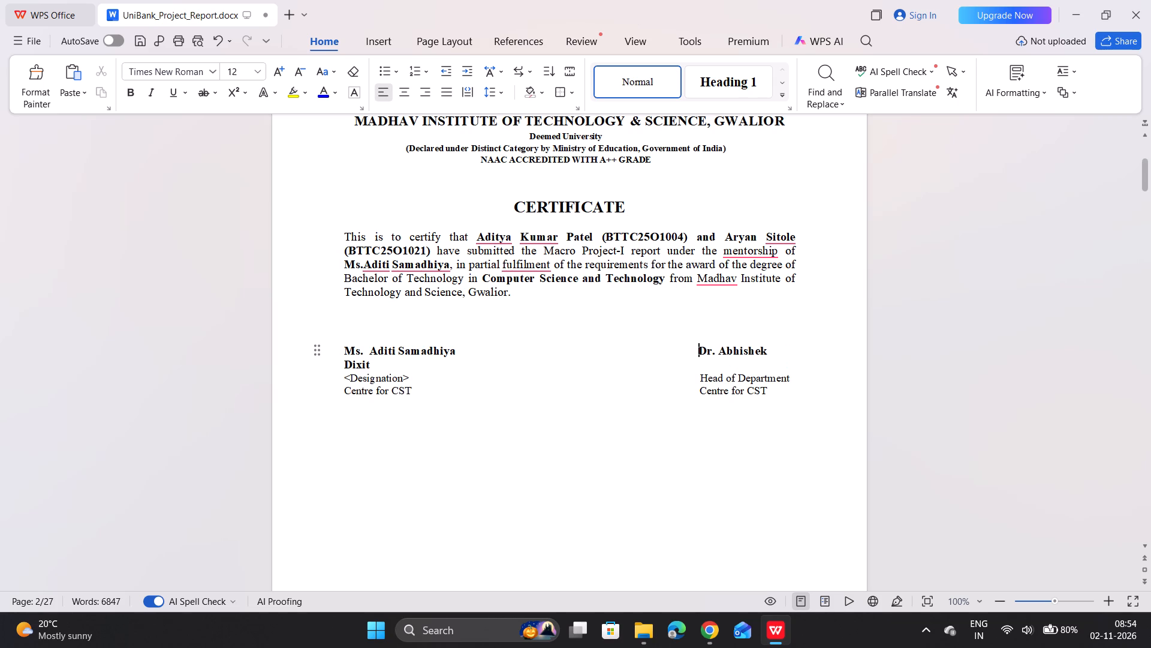
key("BackSpace")
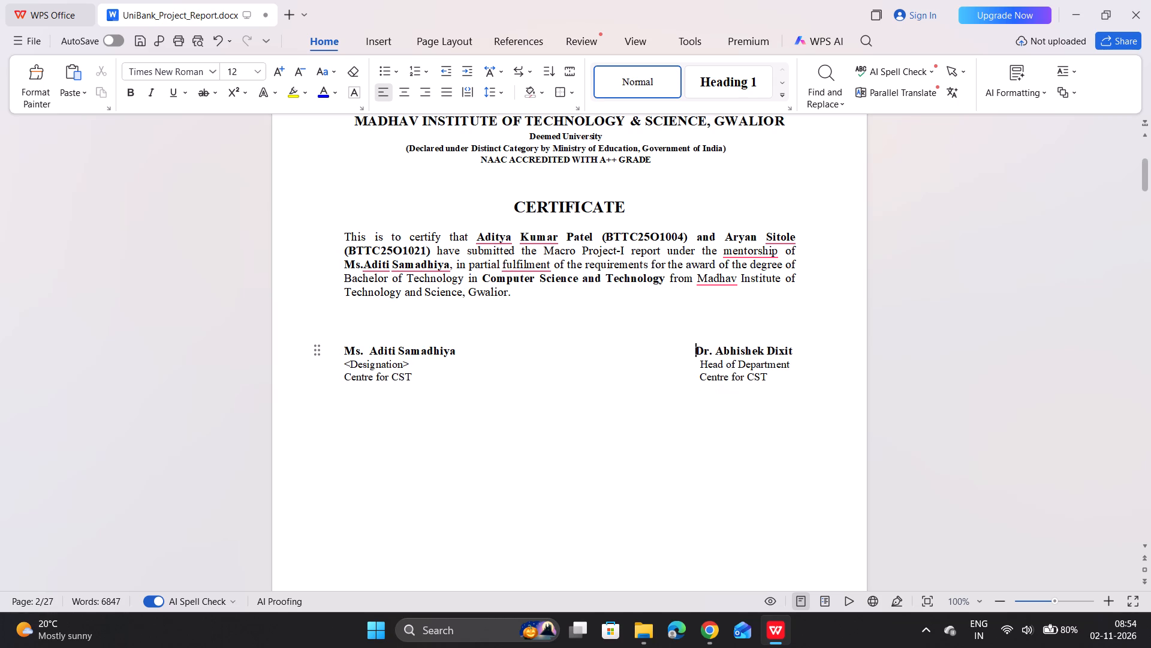
Remove two spaces before "Head of Department" and one before "Centre for CST" beneath it to align them with the name above.
left_click(701, 359)
key("BackSpace")
key("Down")
key("Right")
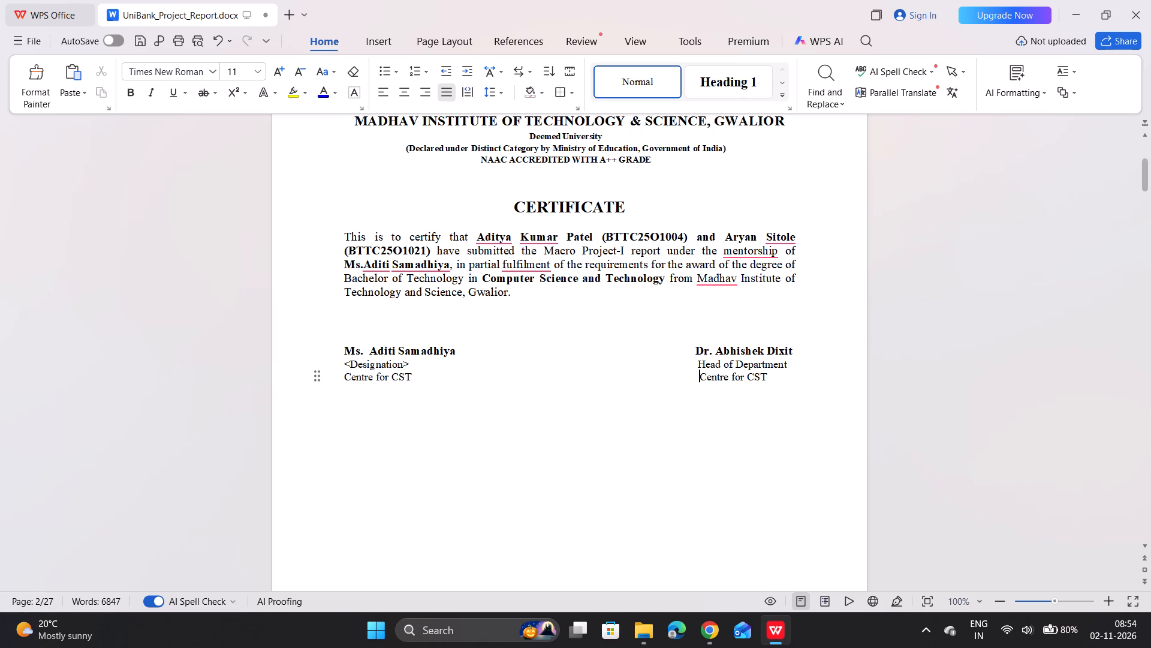
key("BackSpace")
key("Up")
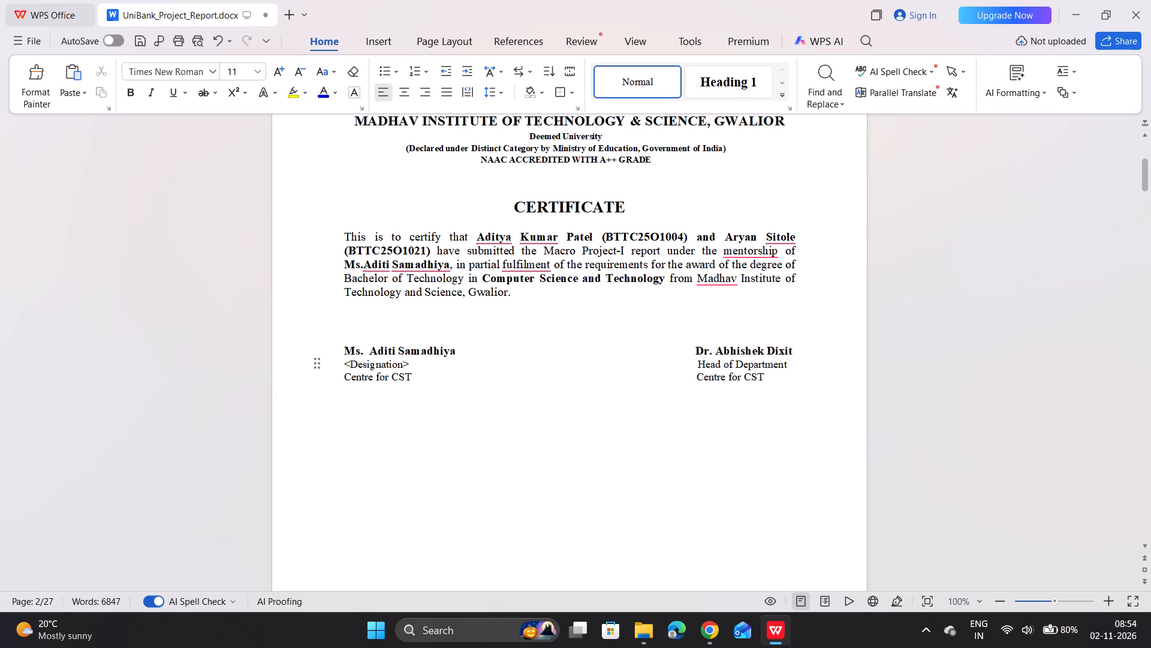
key("BackSpace")
Insert an empty line before the Declaration's institute heading so that the heading moves onto the Declaration page.
scroll(619, 451, "down", 4)
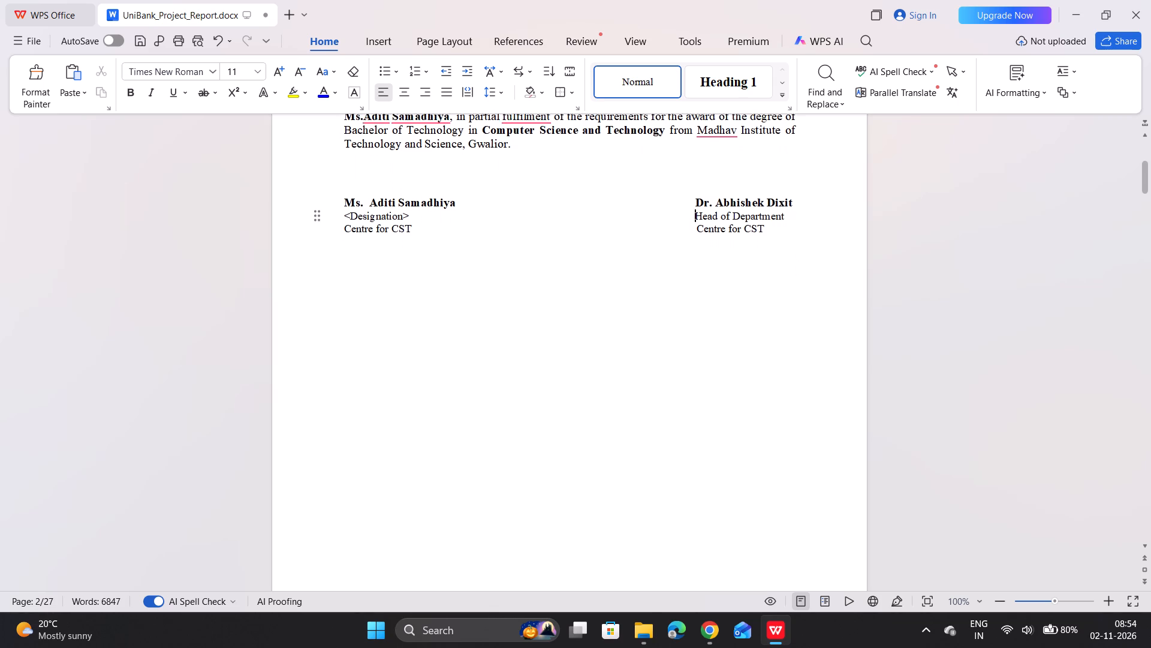
scroll(619, 451, "down", 4)
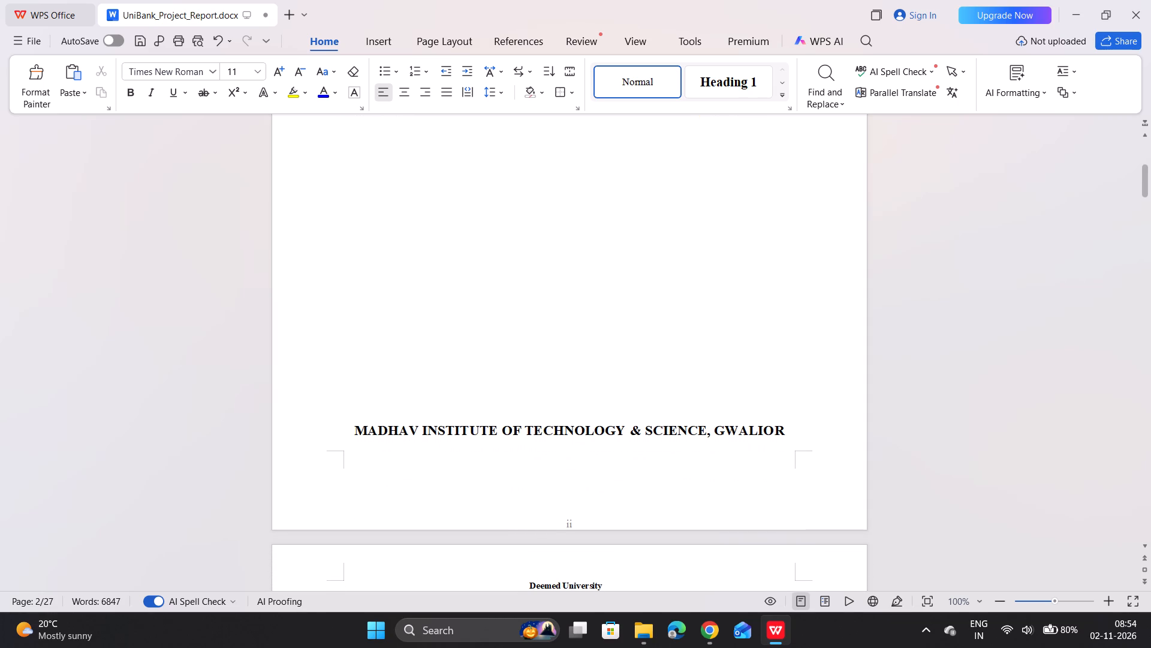
left_click(354, 421)
key("Return")
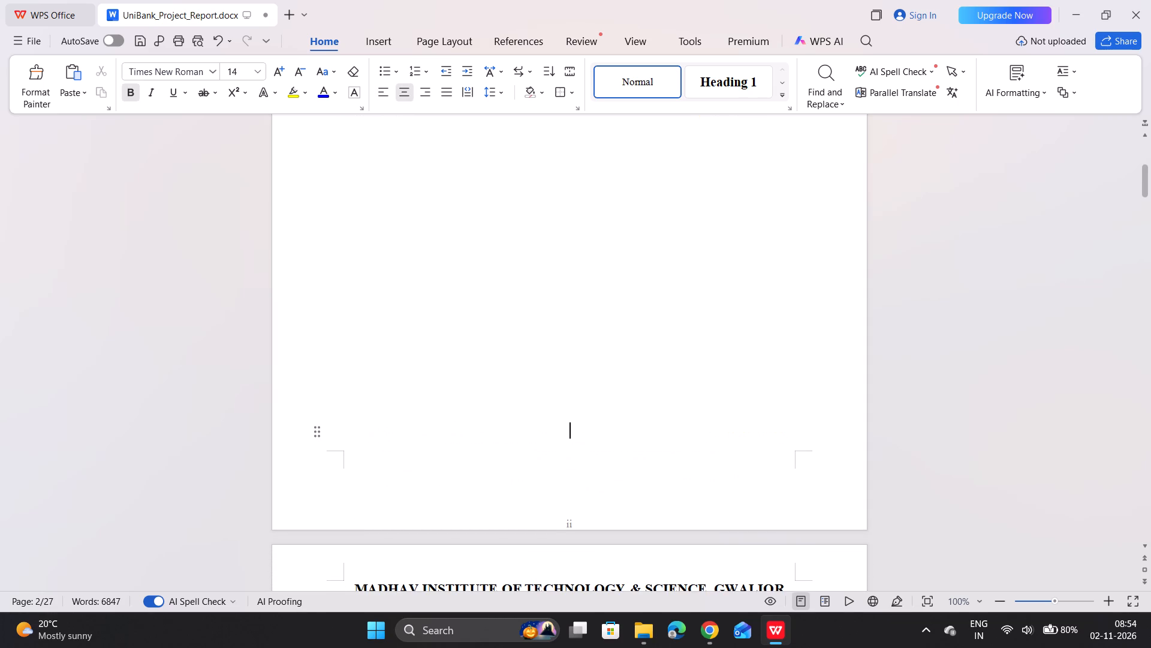
Look through the report's pages up to the conclusion and back to the certificate, checking layout and remaining placeholders.
scroll(354, 421, "up", 6)
scroll(354, 421, "down", 2)
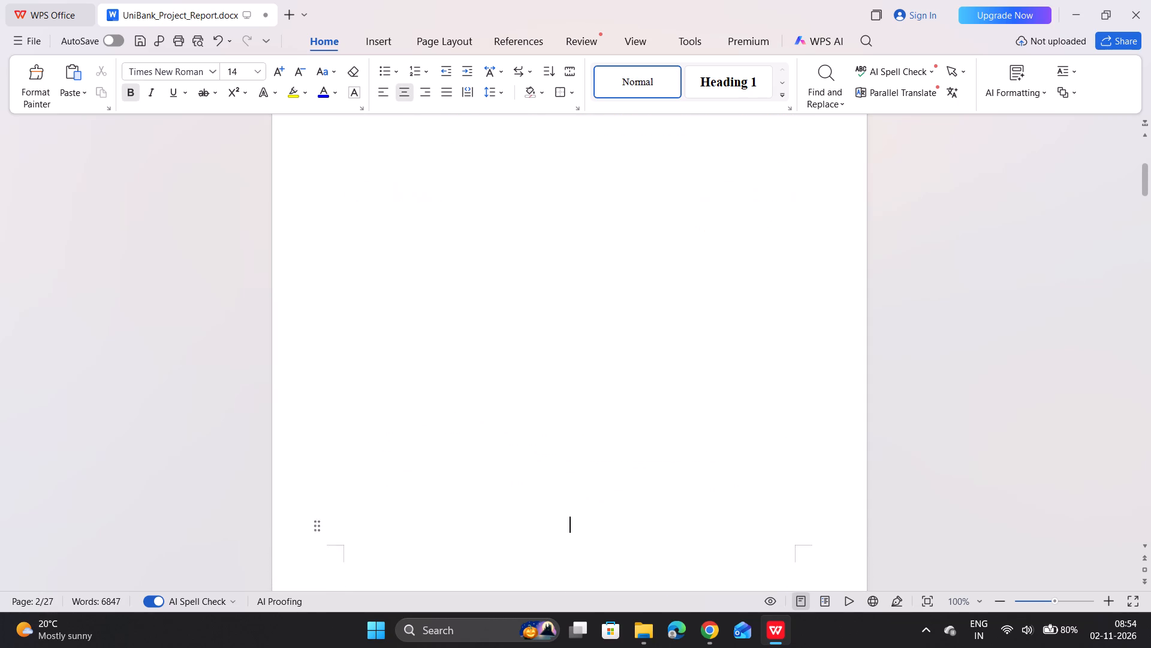
scroll(354, 421, "down", 10)
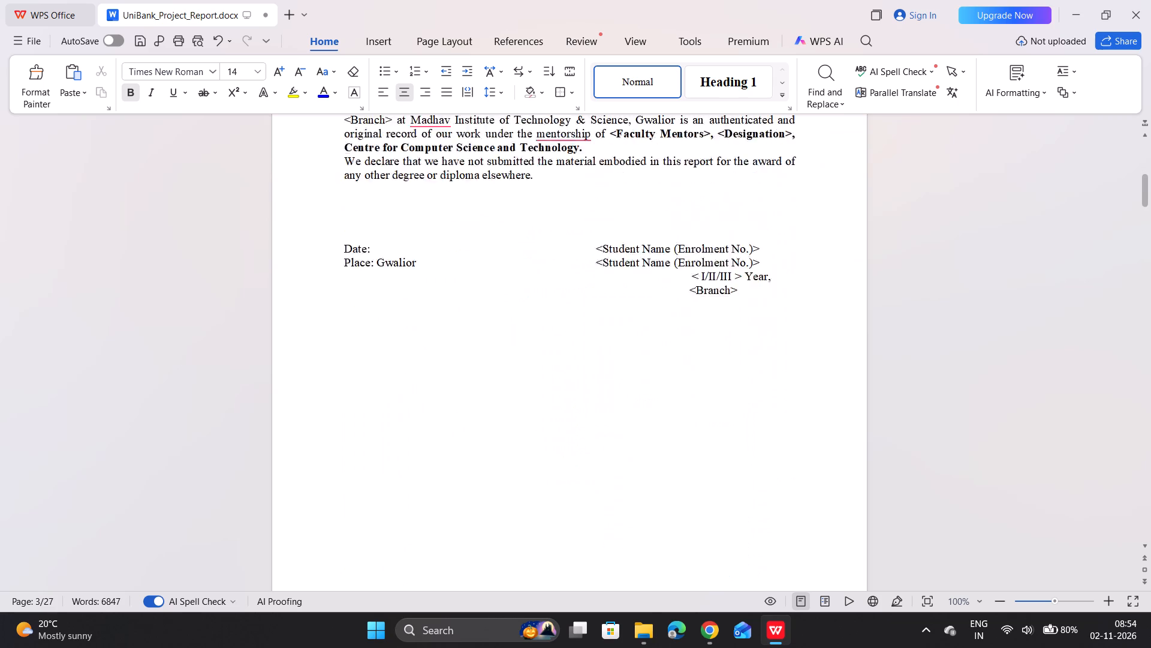
scroll(354, 421, "down", 14)
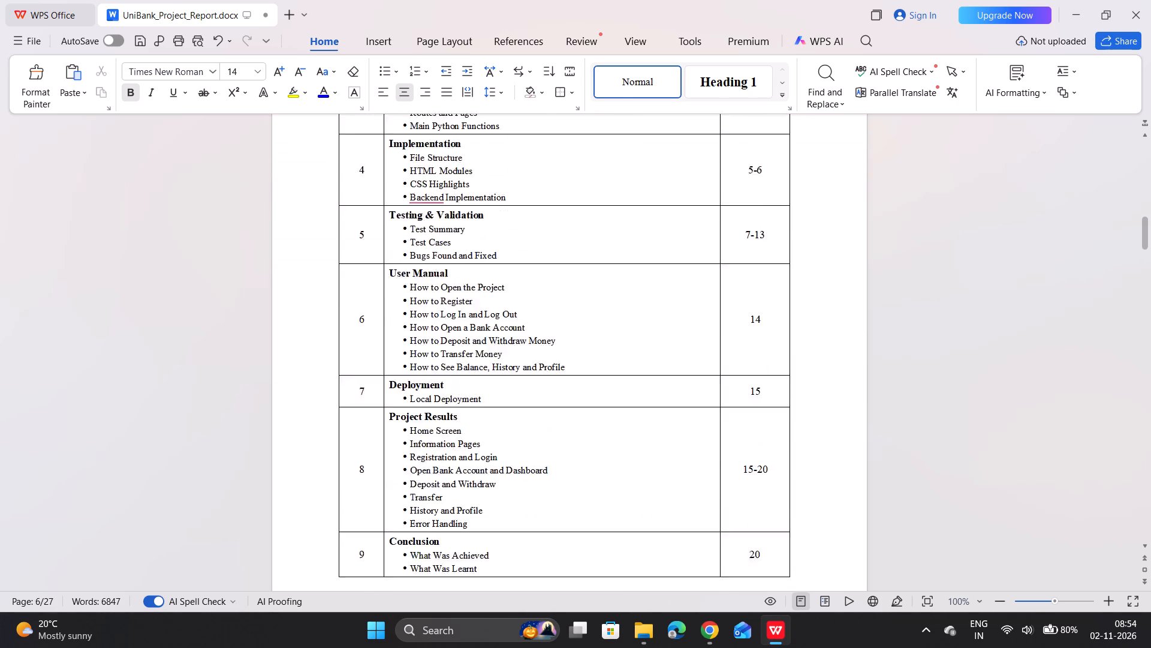
scroll(354, 421, "down", 5)
scroll(354, 421, "down", 17)
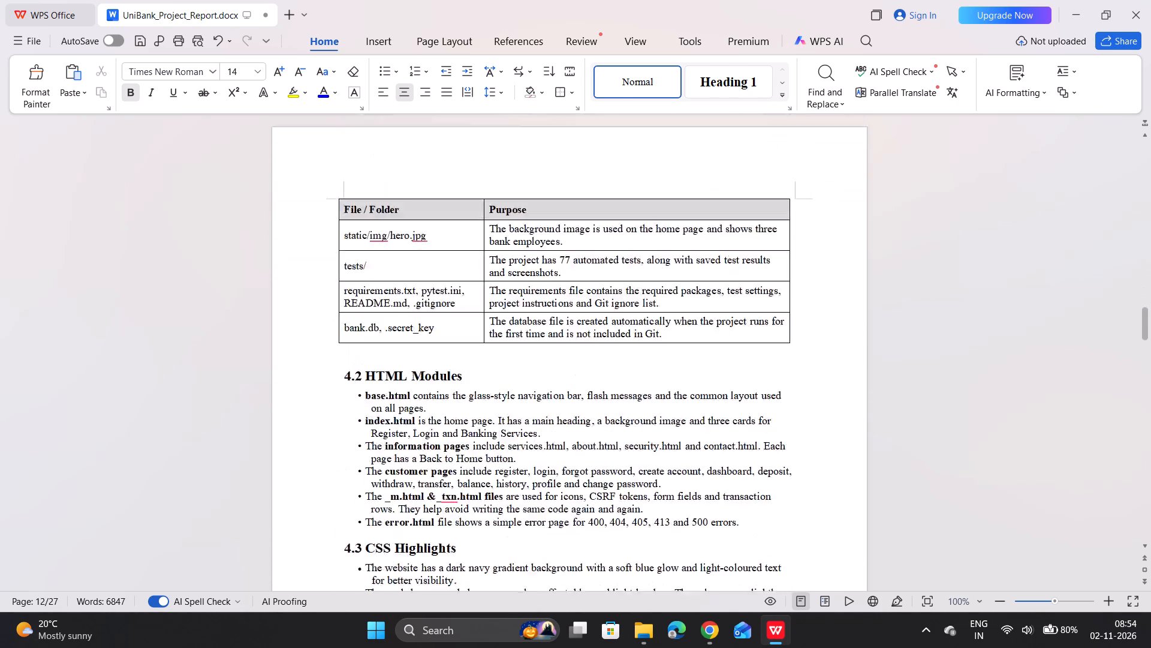
scroll(354, 421, "down", 20)
scroll(354, 421, "down", 10)
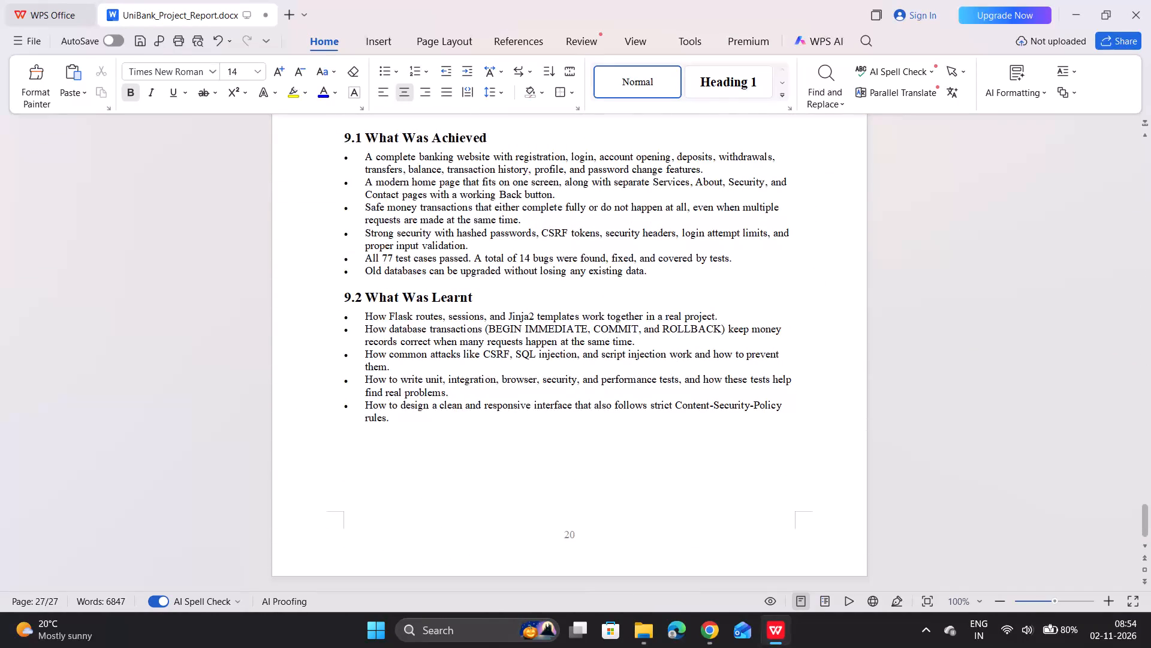
scroll(354, 421, "up", 20)
scroll(354, 421, "up", 20)
scroll(354, 421, "up", 7)
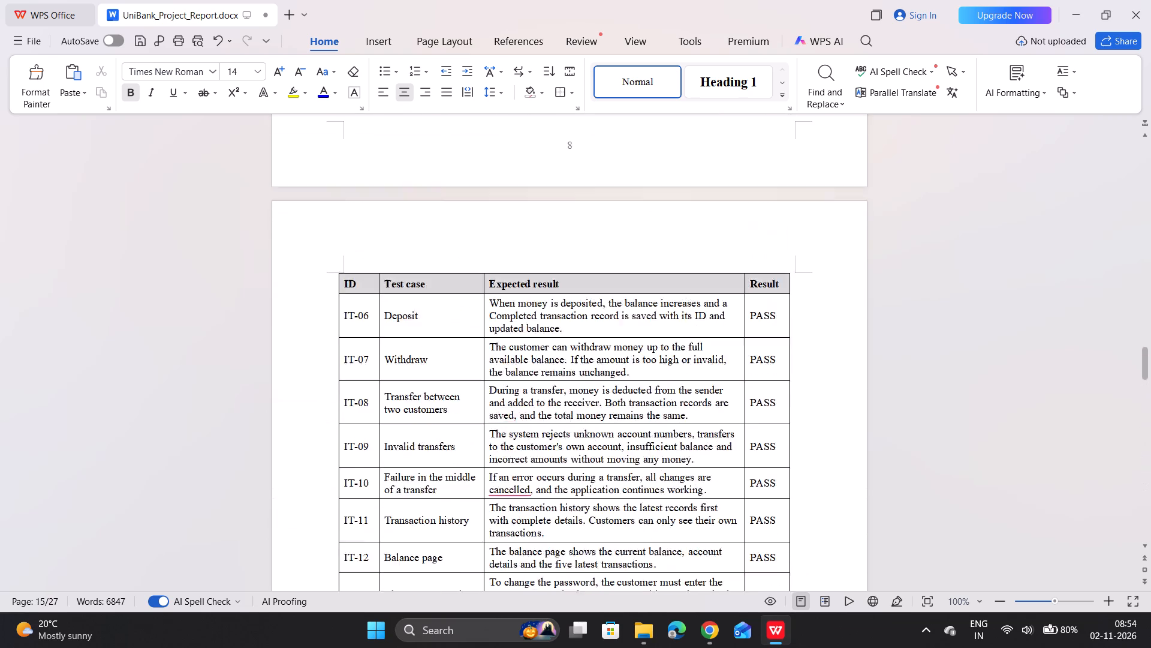
scroll(354, 421, "up", 20)
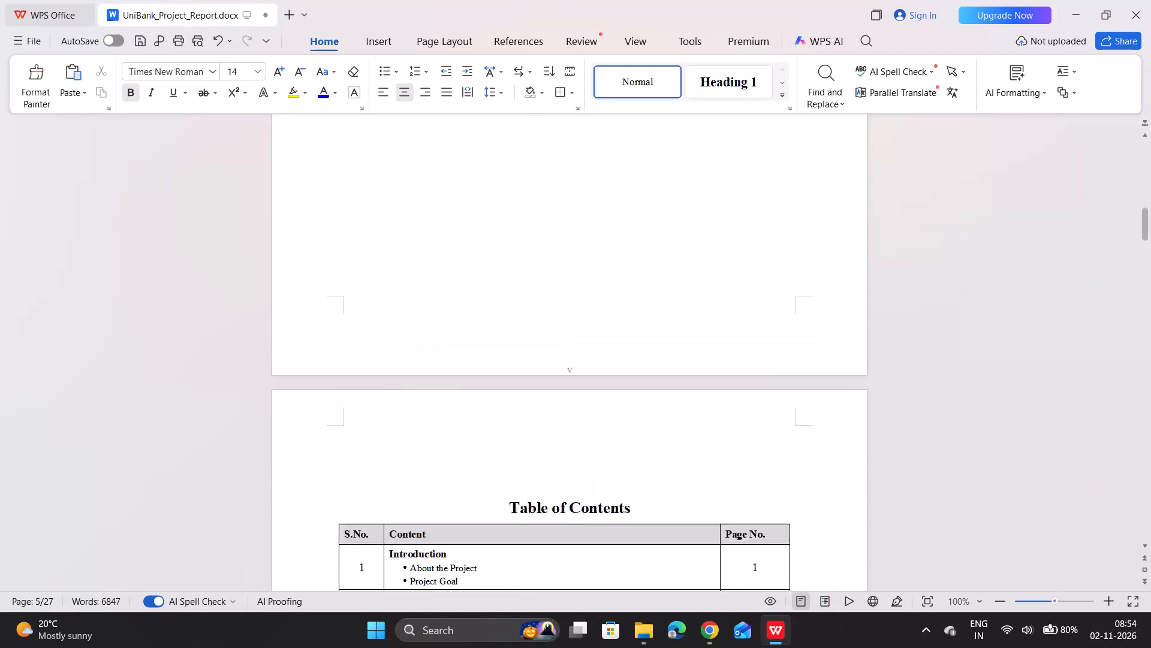
scroll(354, 421, "up", 10)
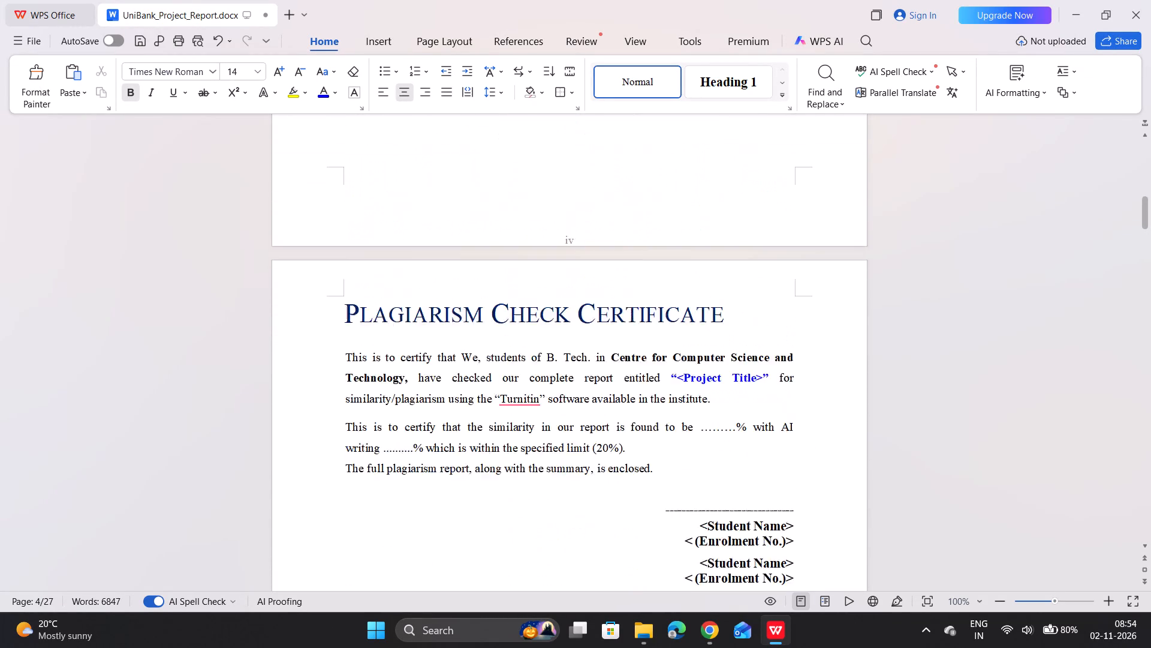
scroll(354, 421, "up", 11)
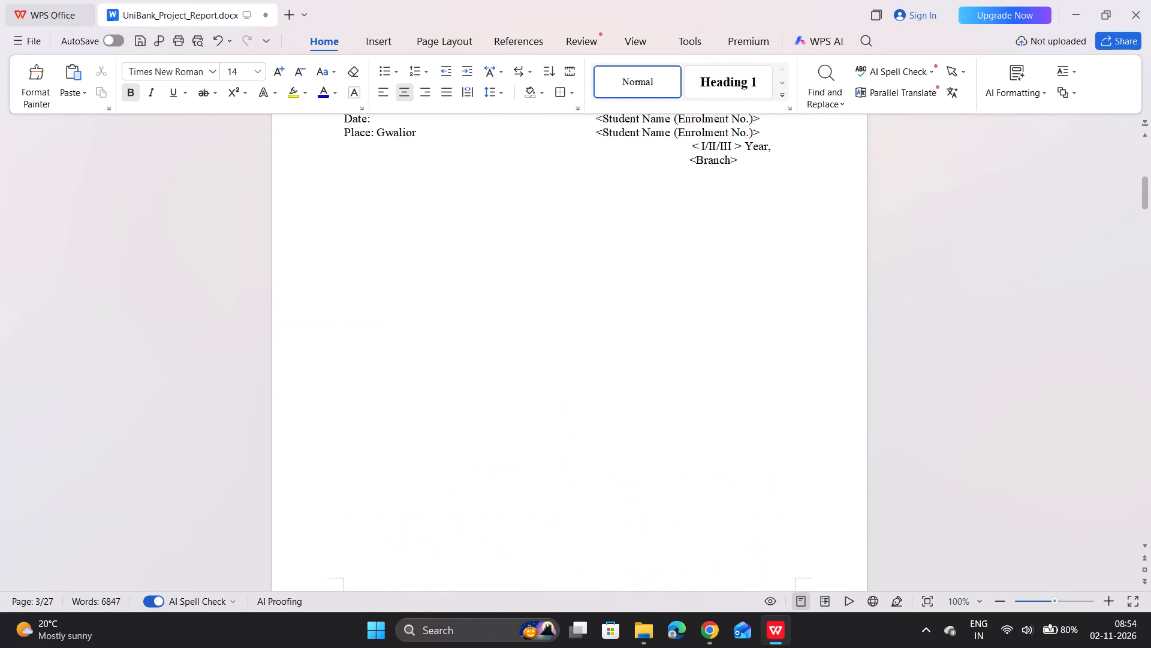
scroll(354, 421, "up", 9)
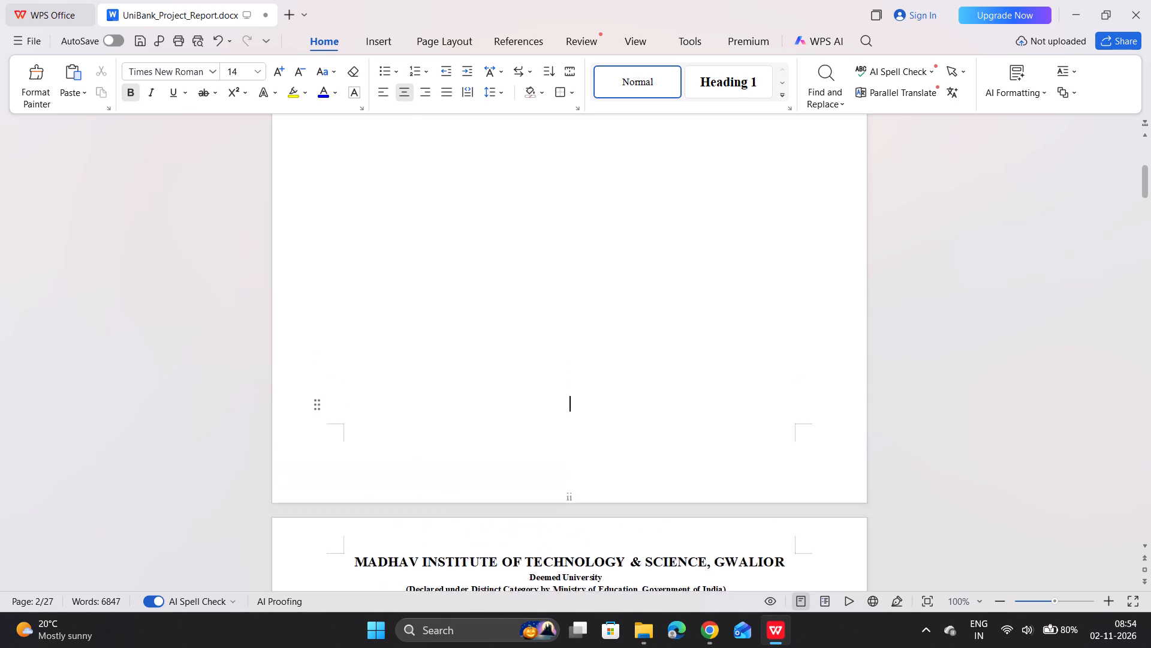
scroll(354, 421, "up", 2)
scroll(354, 421, "down", 1)
scroll(354, 421, "up", 4)
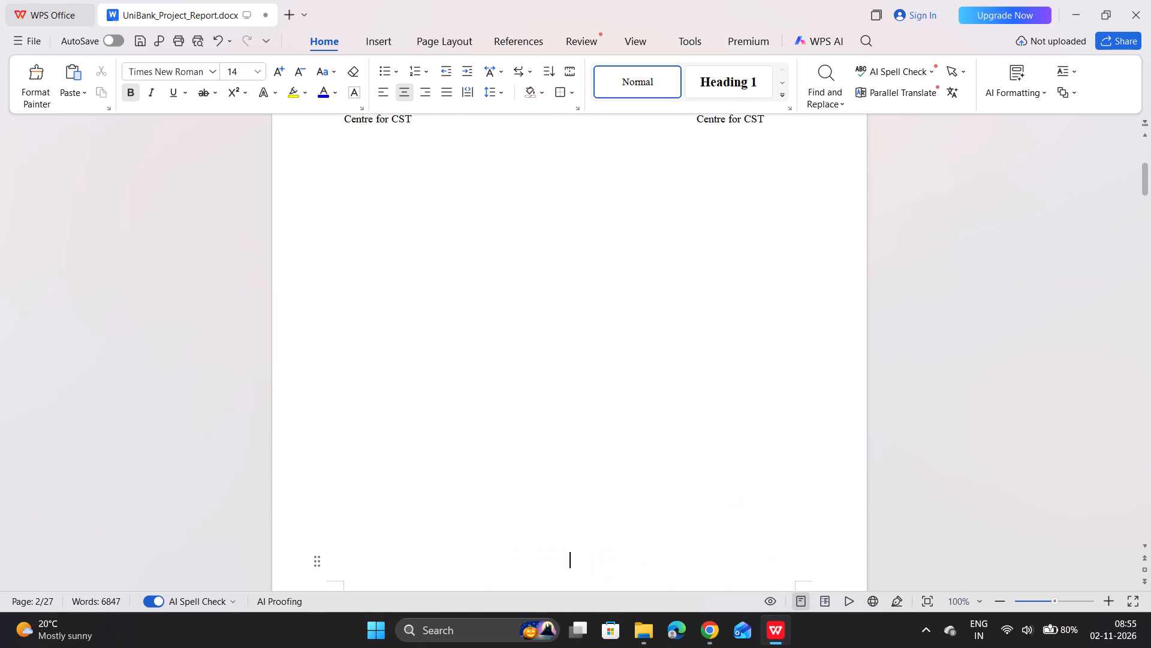
scroll(354, 421, "up", 5)
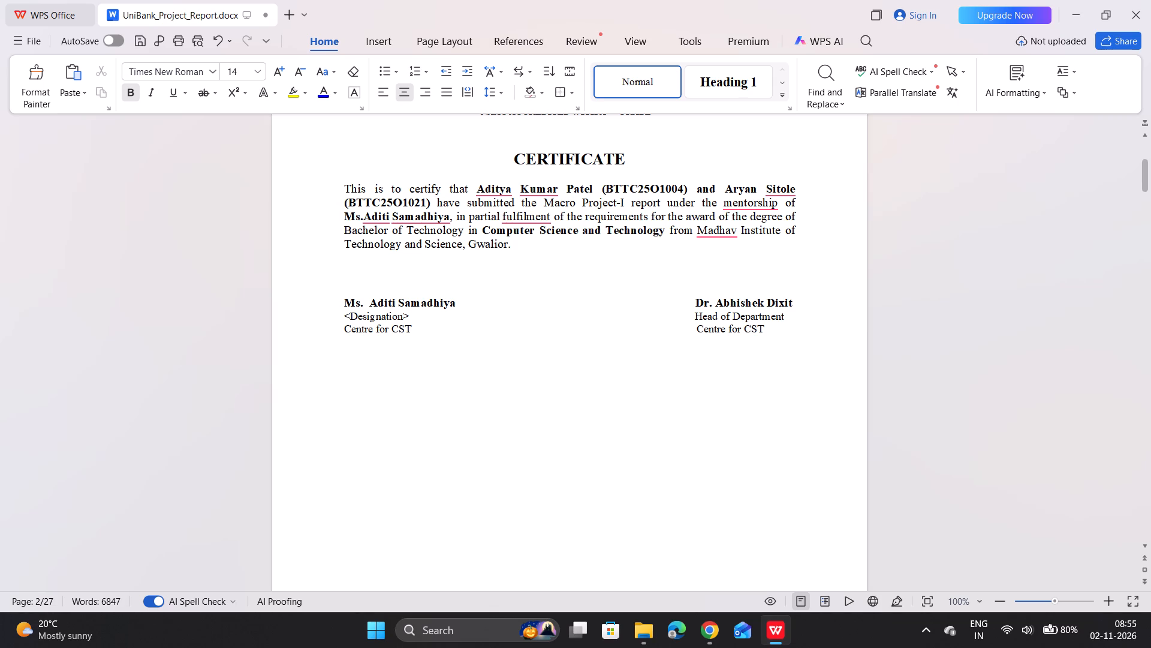
In the Declaration's first paragraph, replace the "<Branch>" placeholder text with "Computer Science and Technology".
scroll(653, 424, "down", 6)
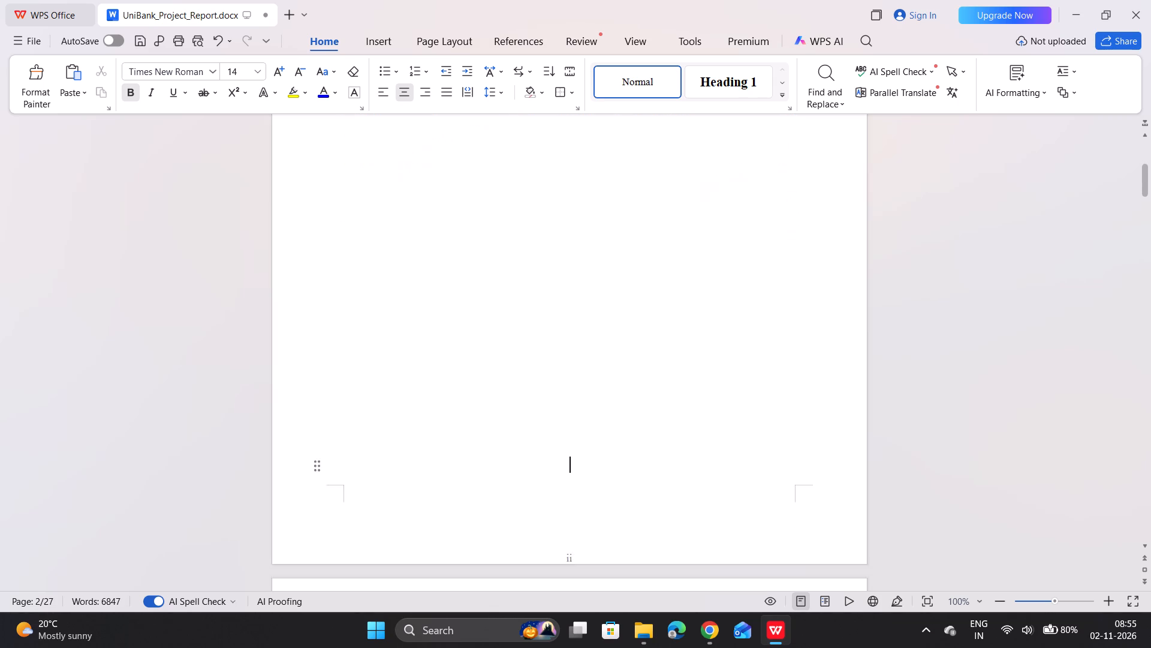
scroll(653, 424, "down", 3)
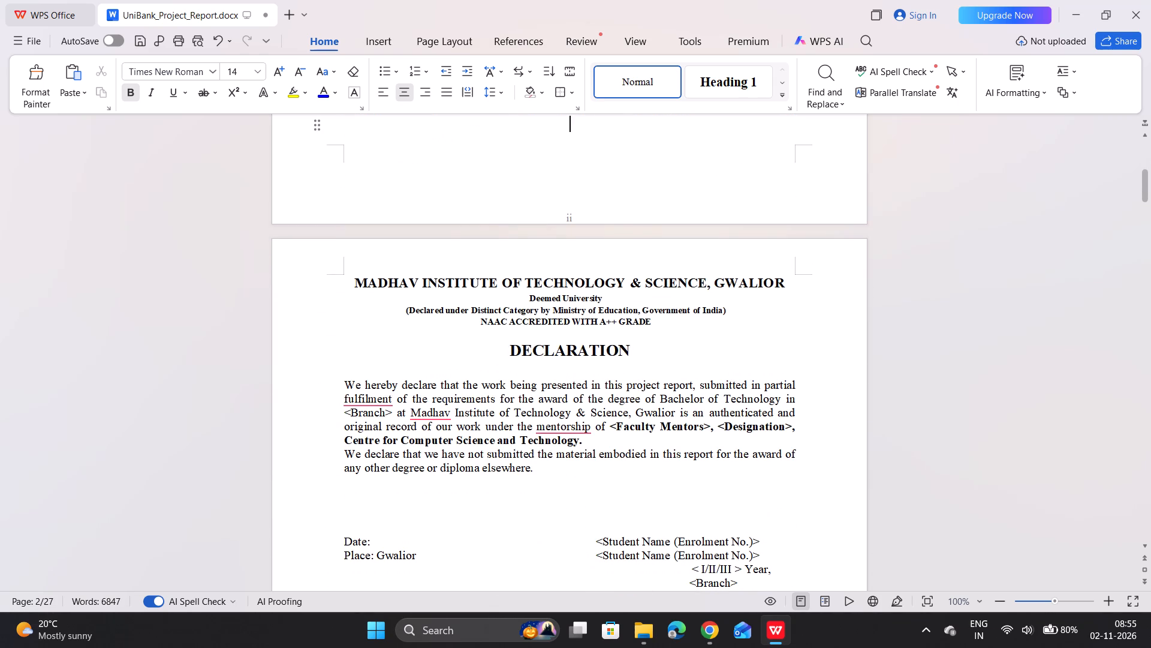
scroll(570, 356, "down", 2)
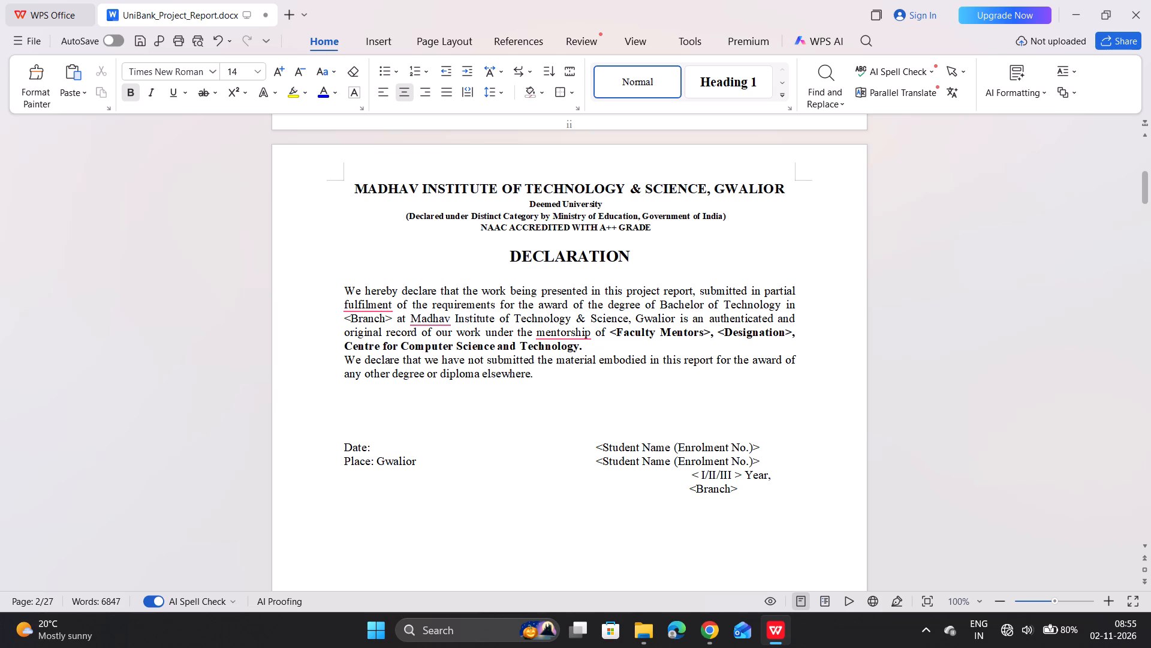
left_click(390, 317)
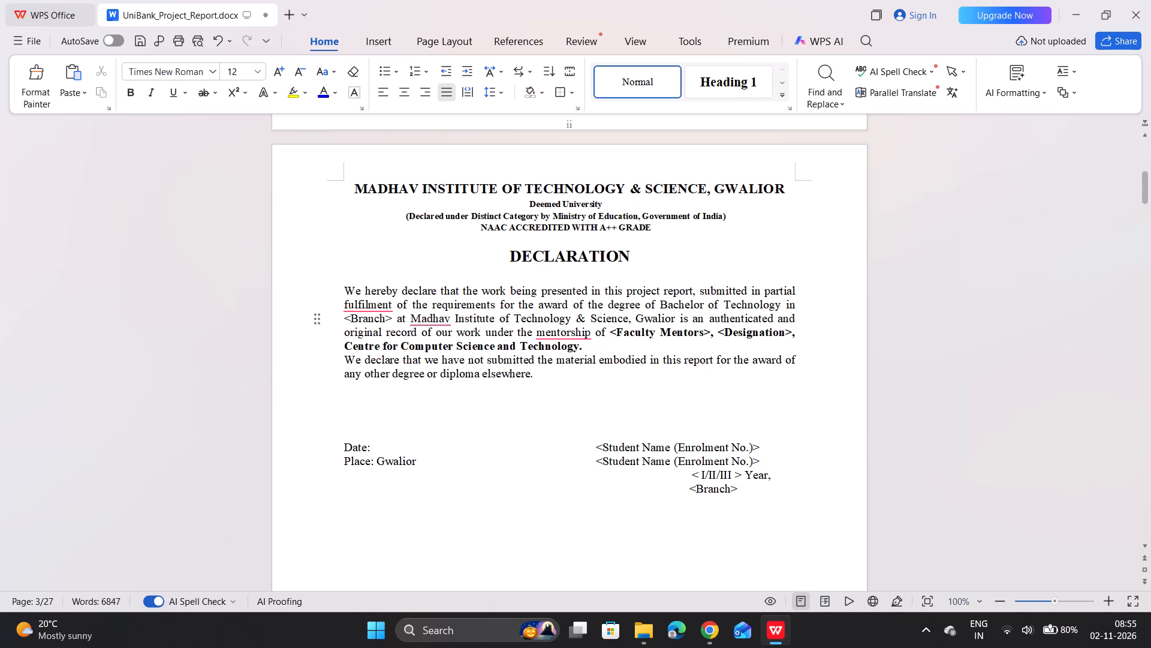
key("BackSpace")
key("BackSpace")
key("BackSpace")
key("BackSpace")
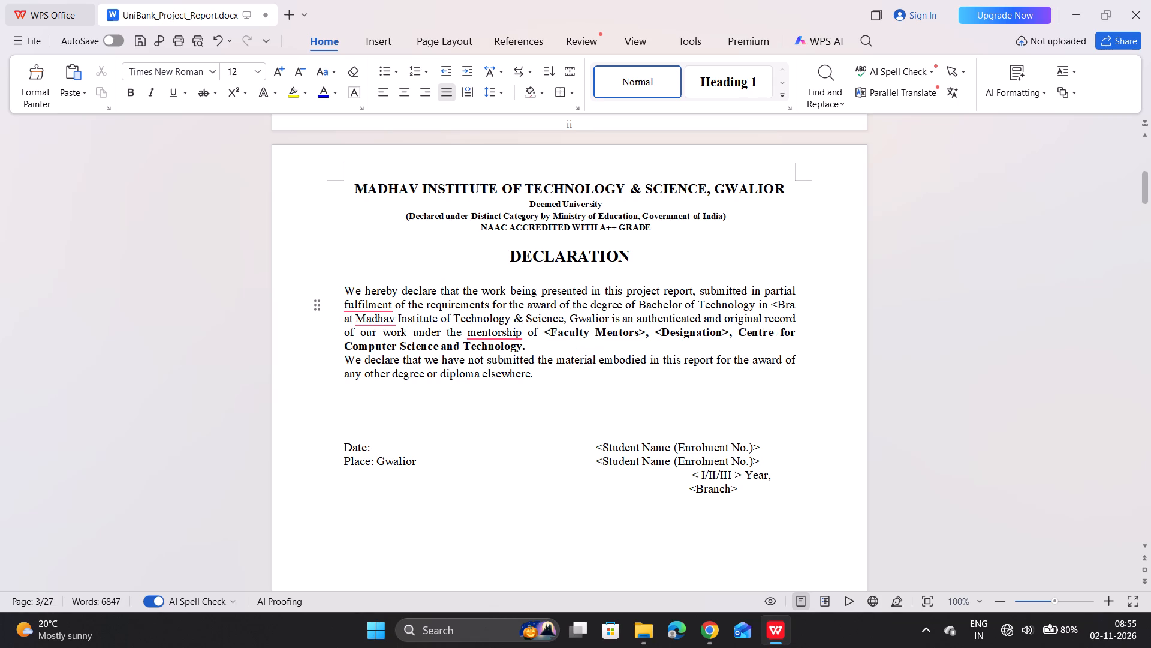
key("BackSpace")
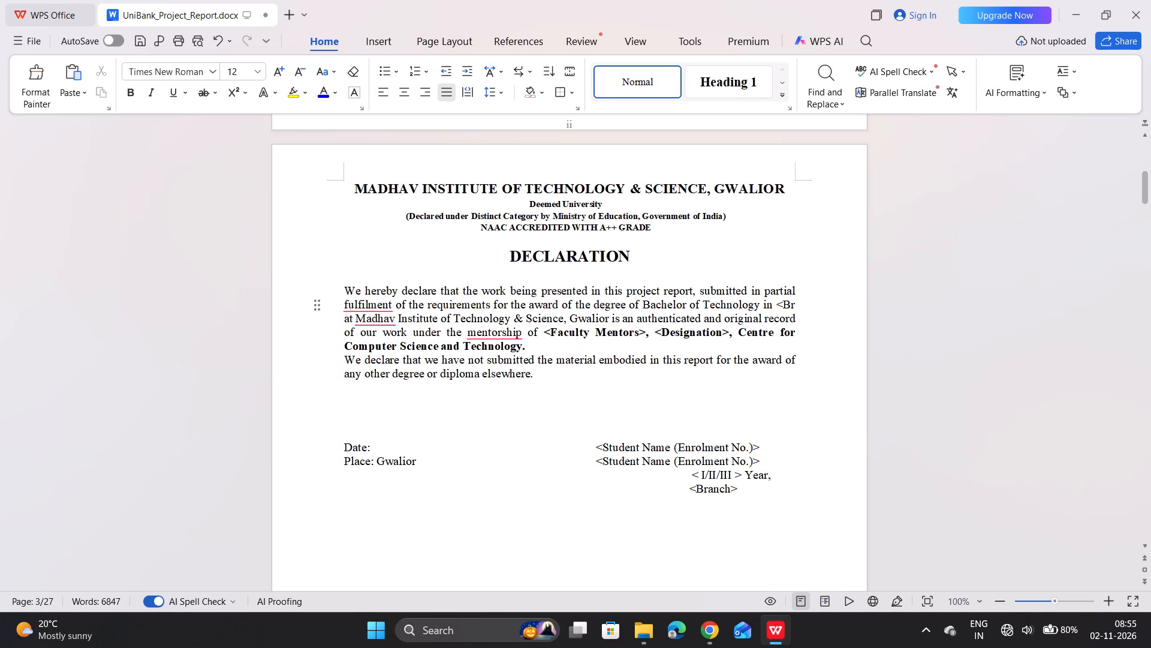
key("BackSpace")
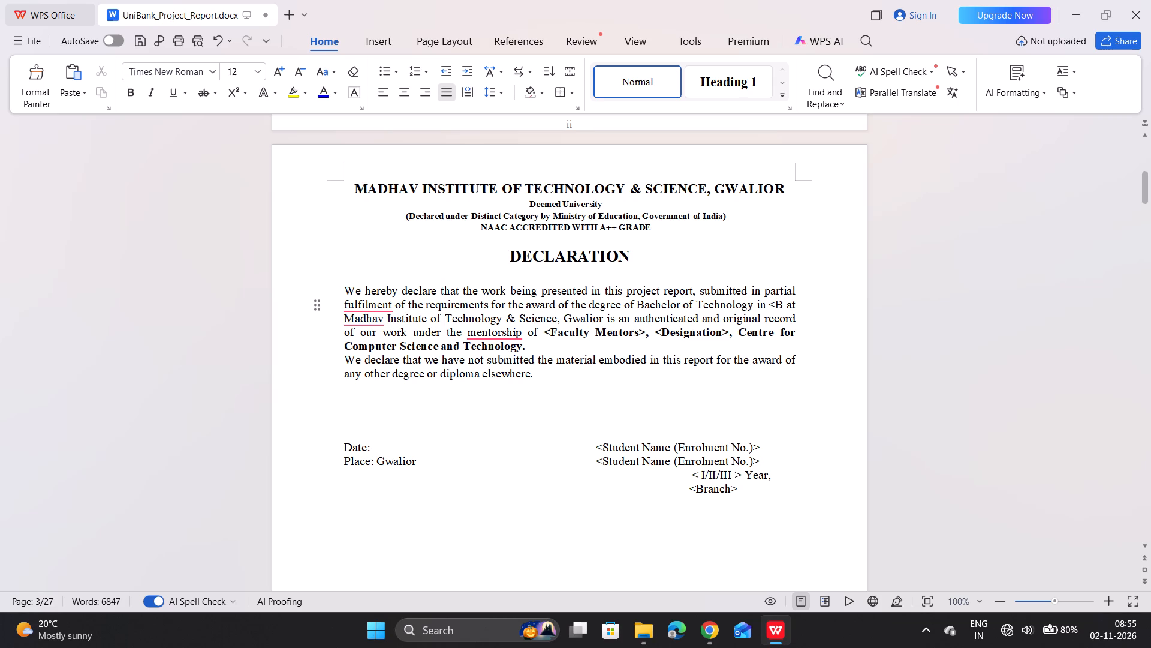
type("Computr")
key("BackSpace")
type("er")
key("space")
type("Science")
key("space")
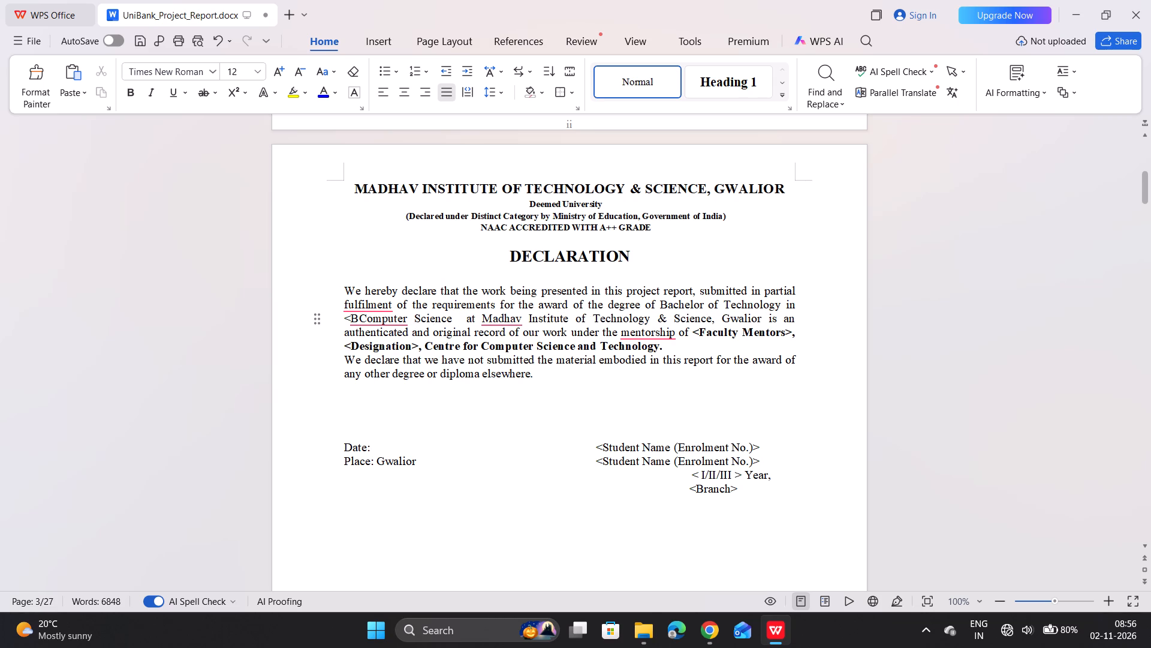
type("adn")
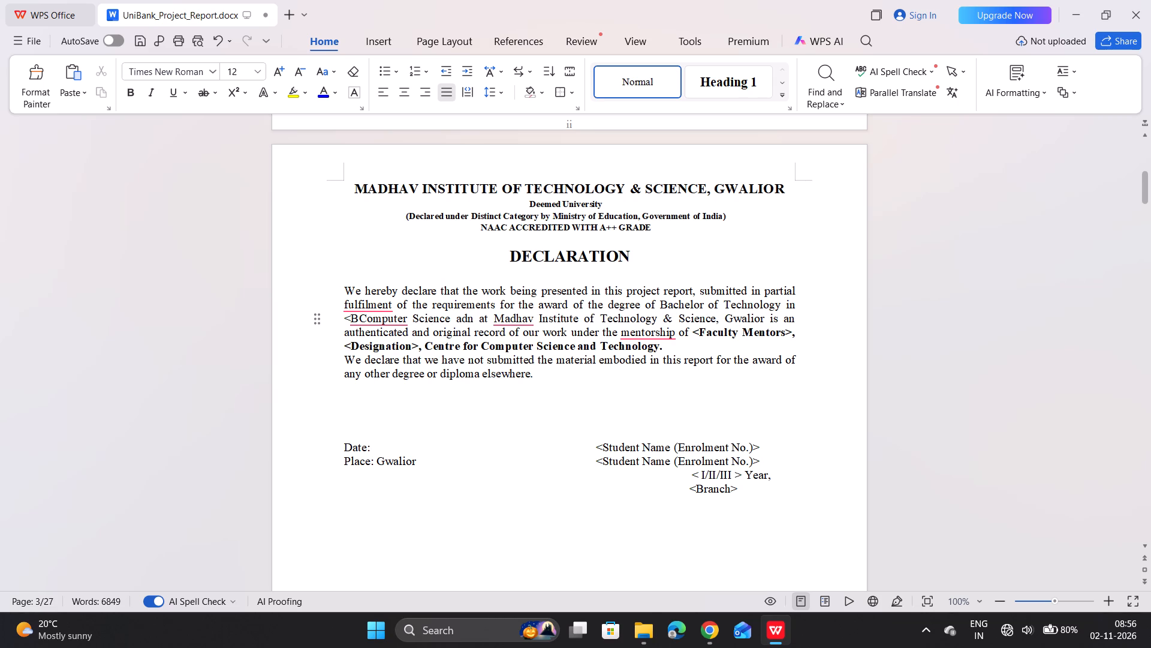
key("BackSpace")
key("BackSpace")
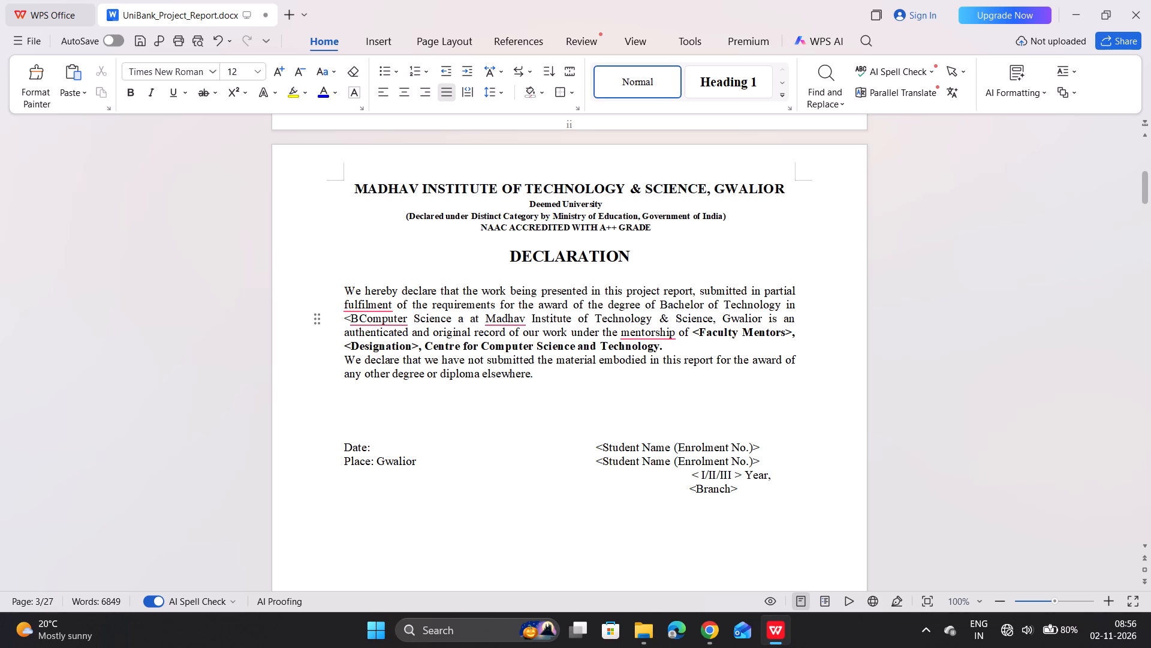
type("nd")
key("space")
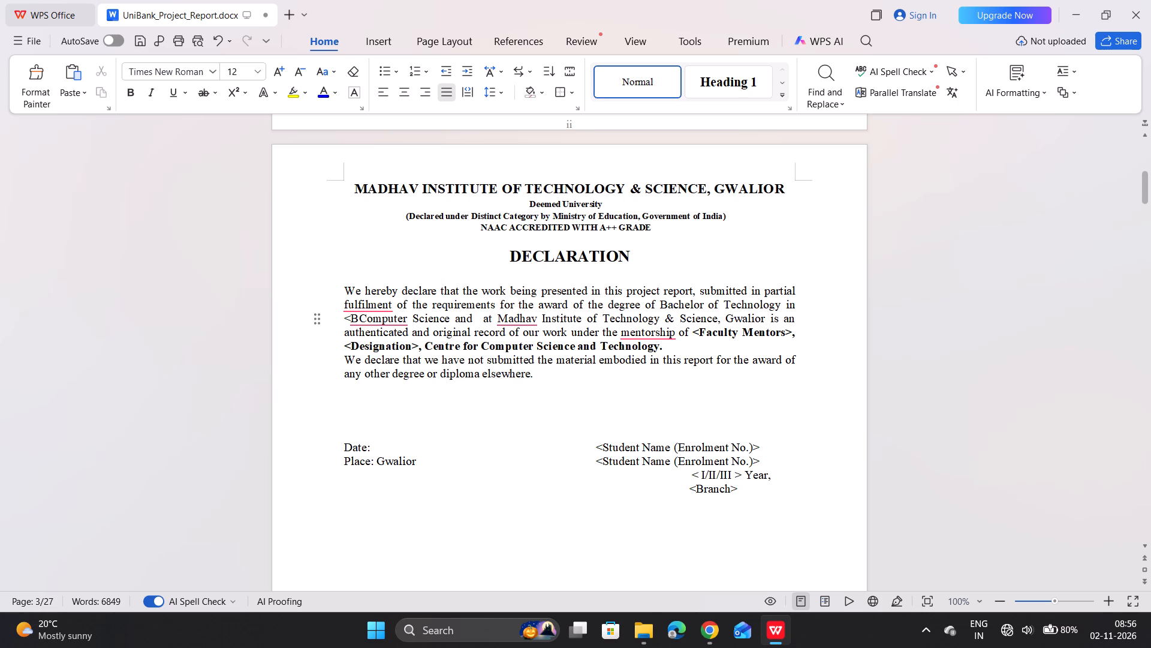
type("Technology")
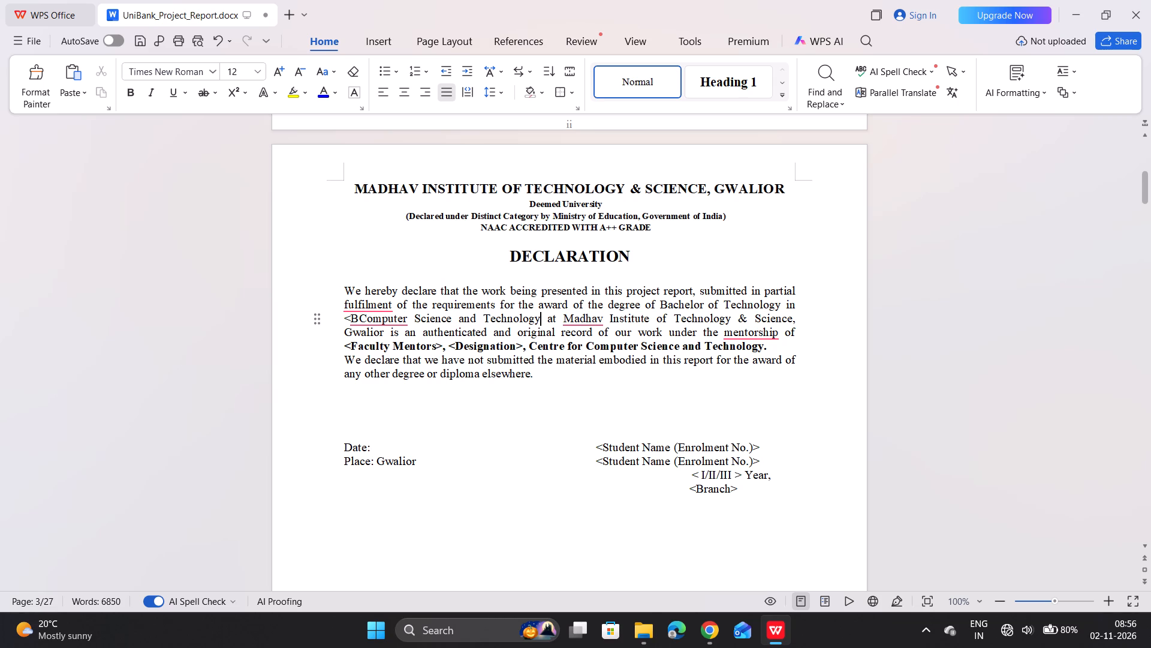
Remove the leftover "<B" before "Computer Science and Technology" in the Declaration paragraph.
left_click(358, 319)
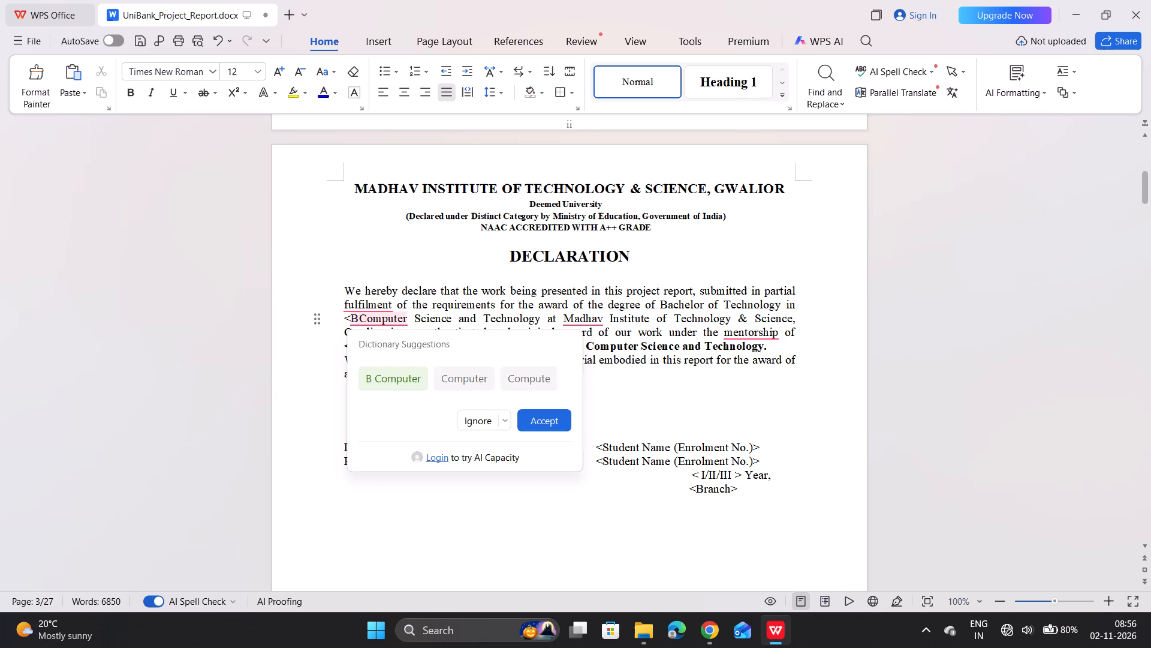
key("BackSpace")
key("BackSpace")
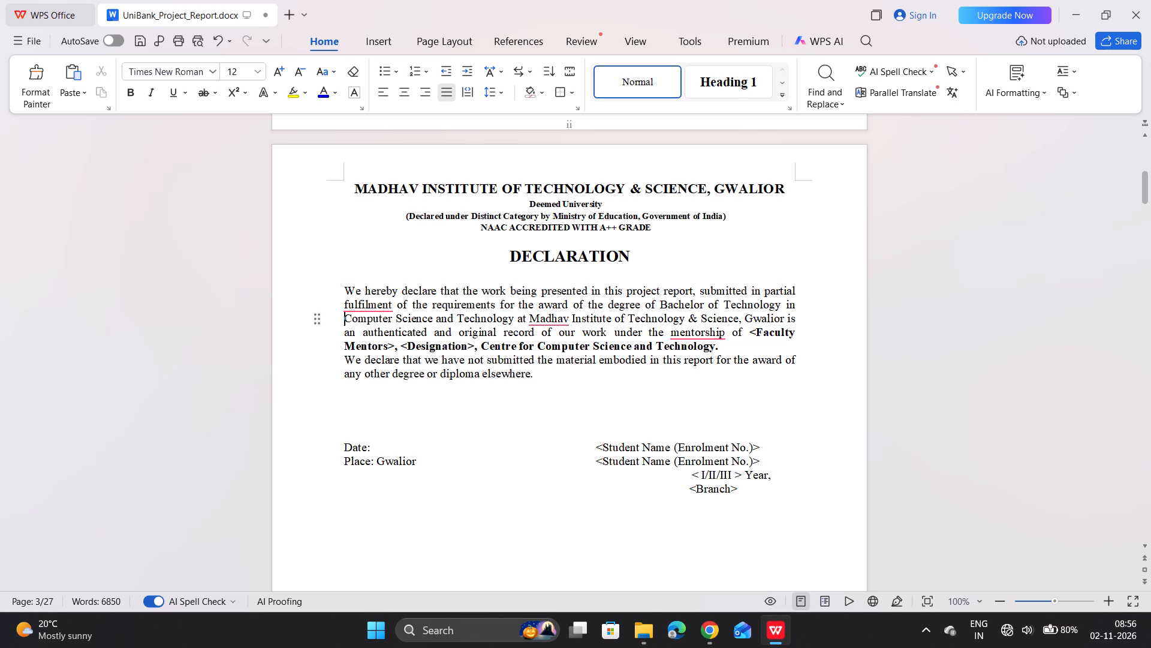
In the Declaration's first paragraph, replace the "<Faculty Mentors>" placeholder text with the faculty mentor's name, prefixed with "Ms.".
left_click(390, 345)
key("Right")
key("BackSpace")
key("BackSpace")
key("BackSpace")
key("BackSpace")
key("BackSpace")
key("BackSpace")
key("BackSpace")
key("BackSpace")
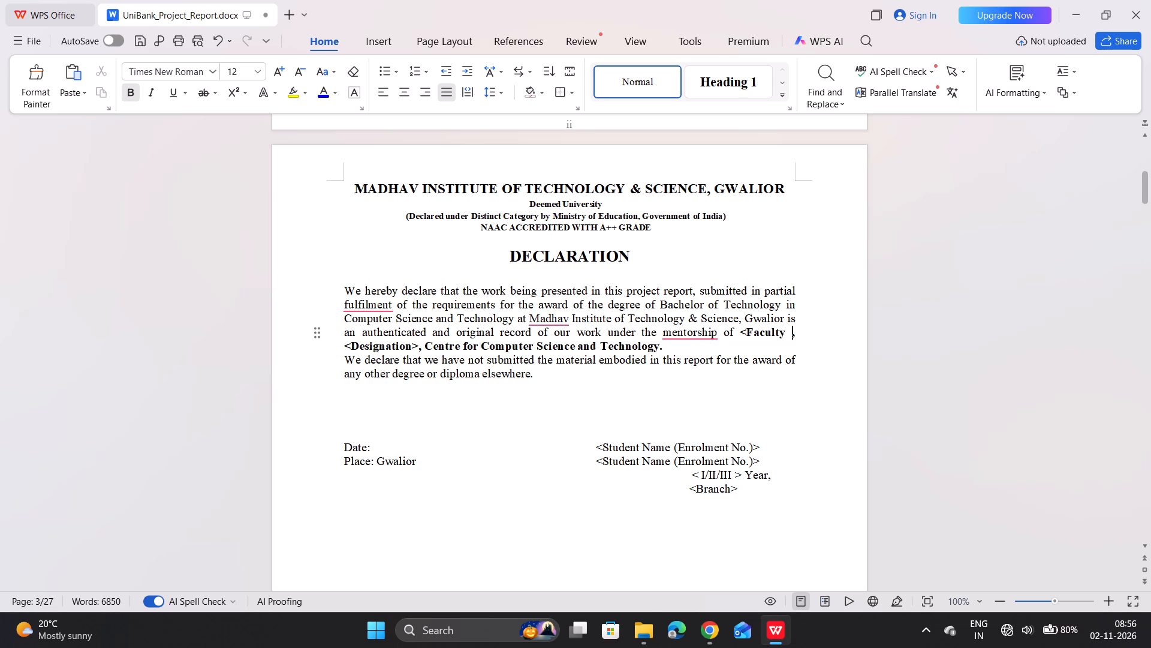
key("BackSpace")
key("BackSpace")
key("BackSpace")
key("BackSpace")
key("BackSpace")
key("BackSpace")
key("BackSpace")
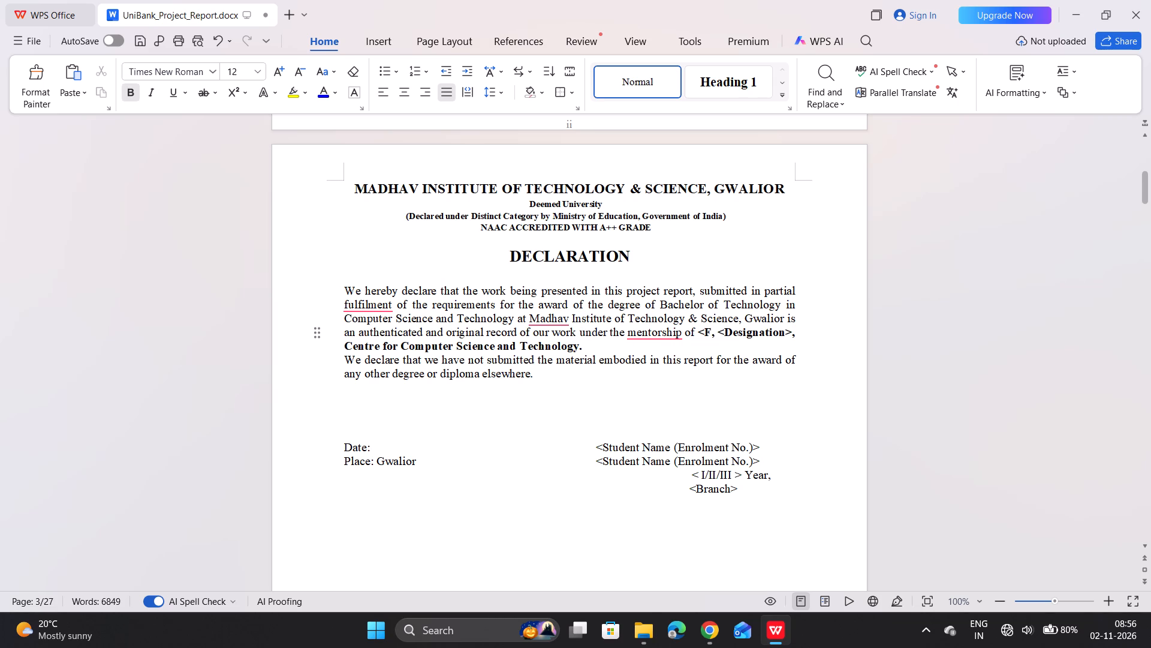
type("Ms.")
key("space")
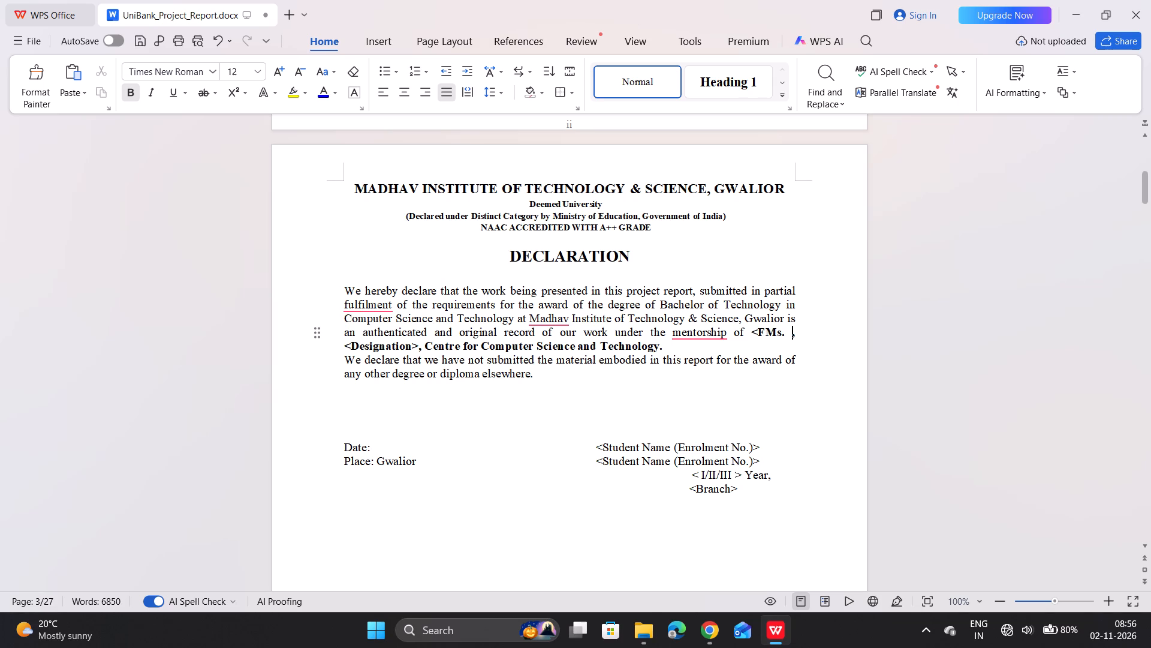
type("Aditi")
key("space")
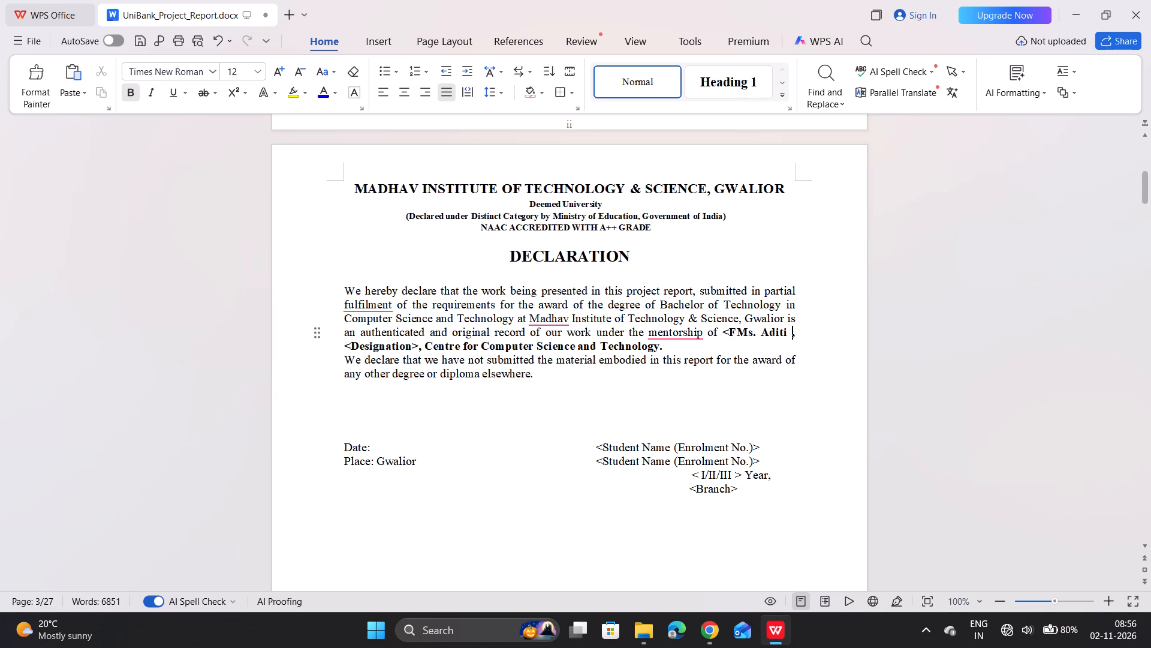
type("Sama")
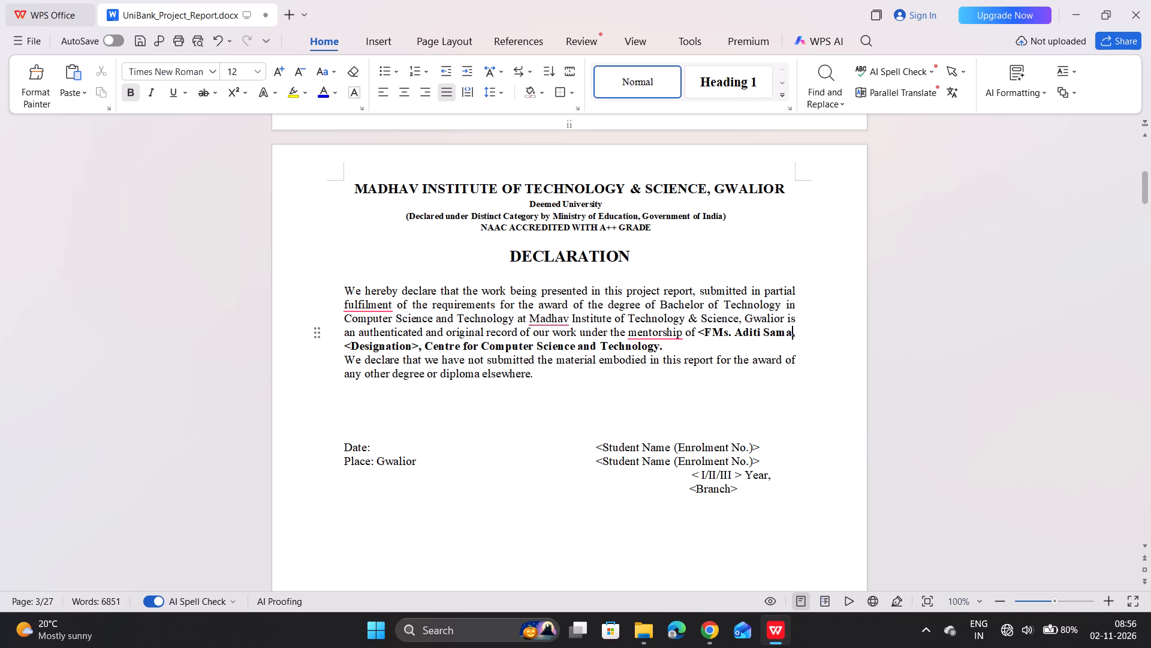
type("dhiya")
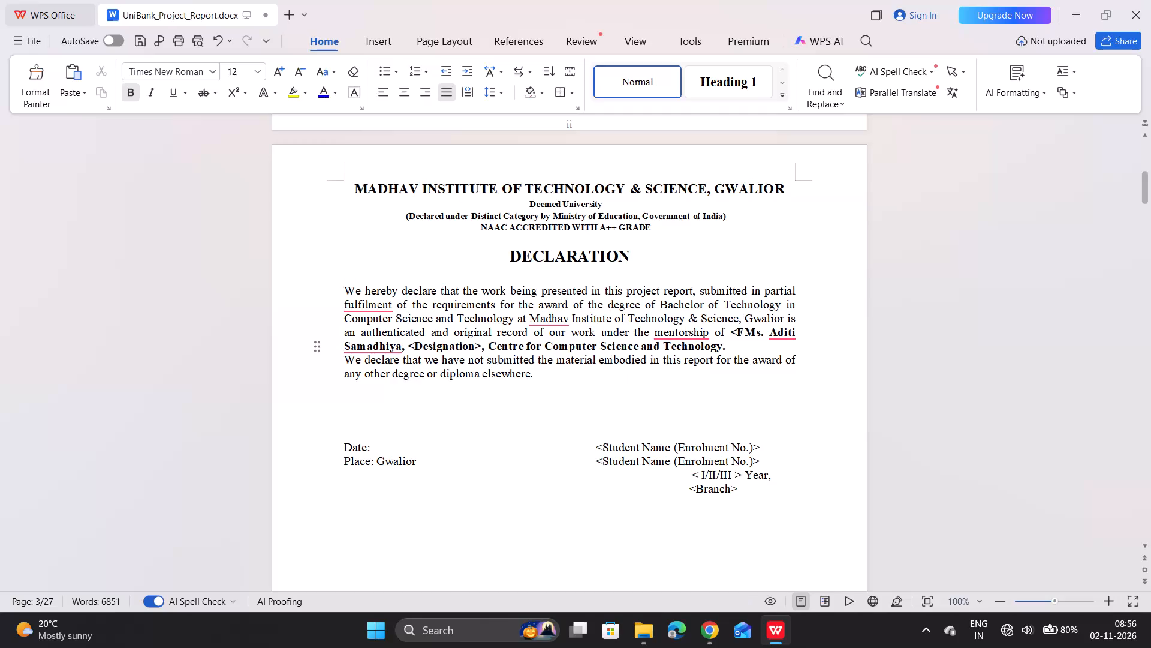
Remove the leftover "<F" before the mentor's name in the Declaration paragraph, keeping a single space after "mentorship of".
left_click(743, 325)
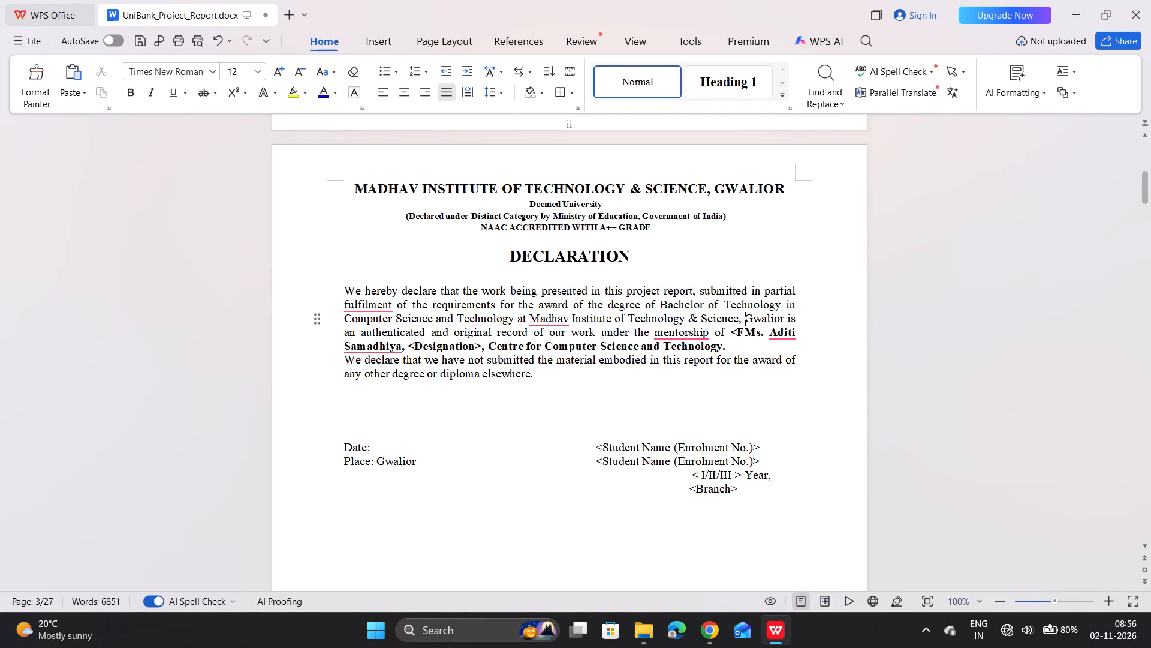
key("Down")
key("BackSpace")
key("BackSpace")
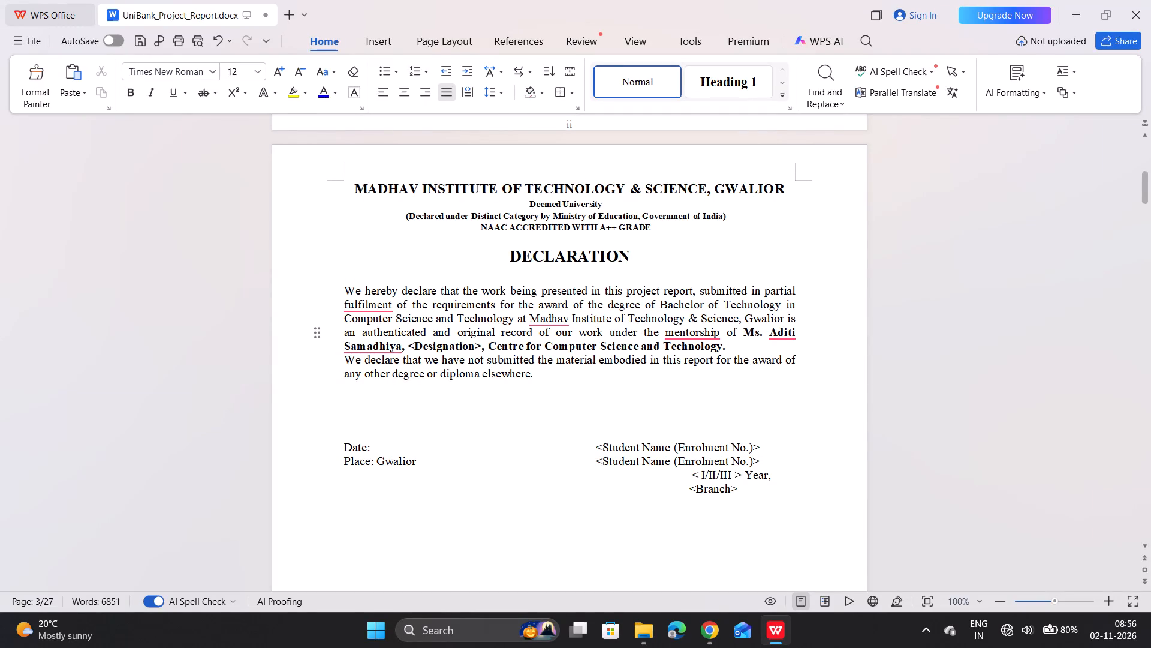
key("BackSpace")
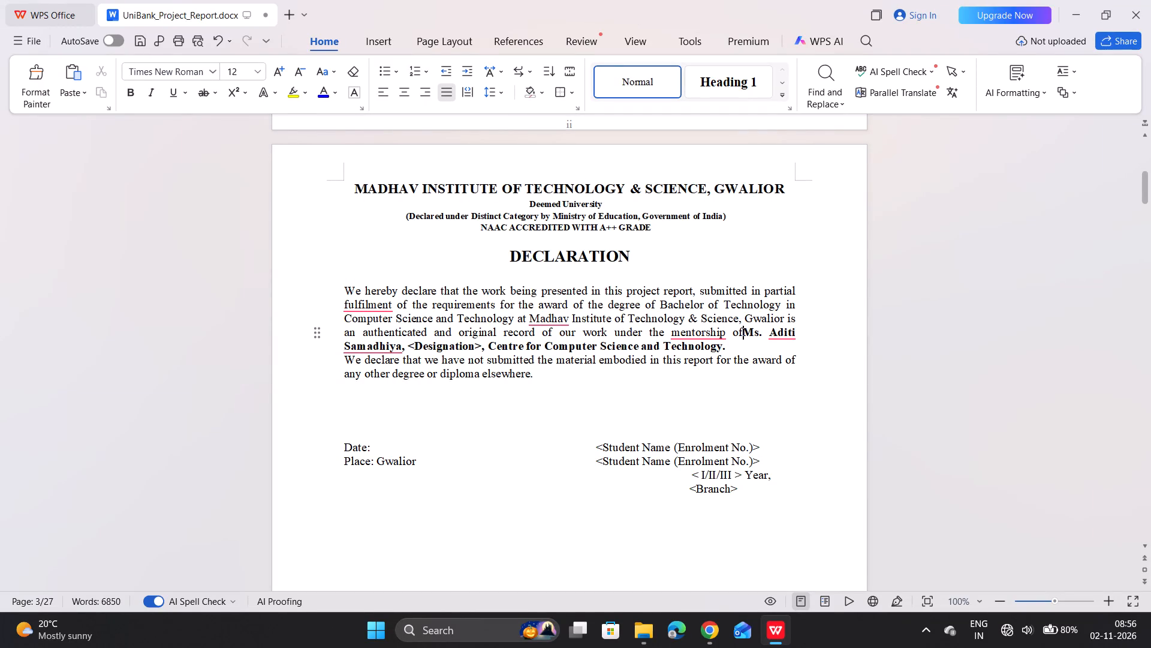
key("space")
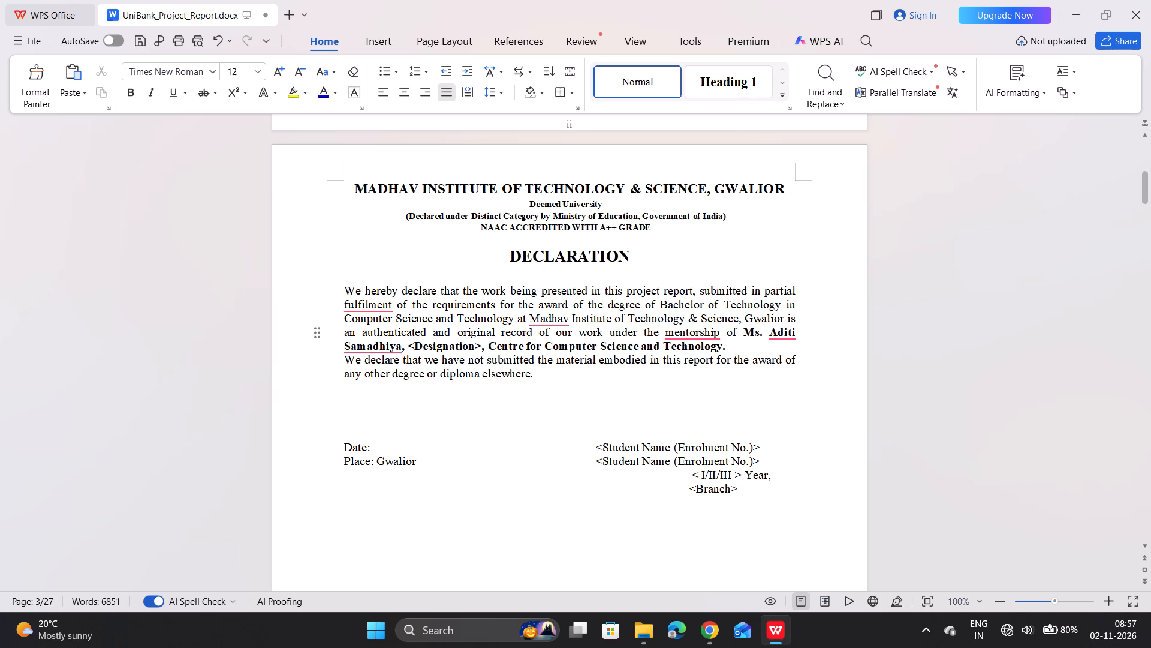
Replace the first "<Student Name" placeholder in the Declaration's signature block with the first student's full name from the certificate.
scroll(676, 410, "down", 1)
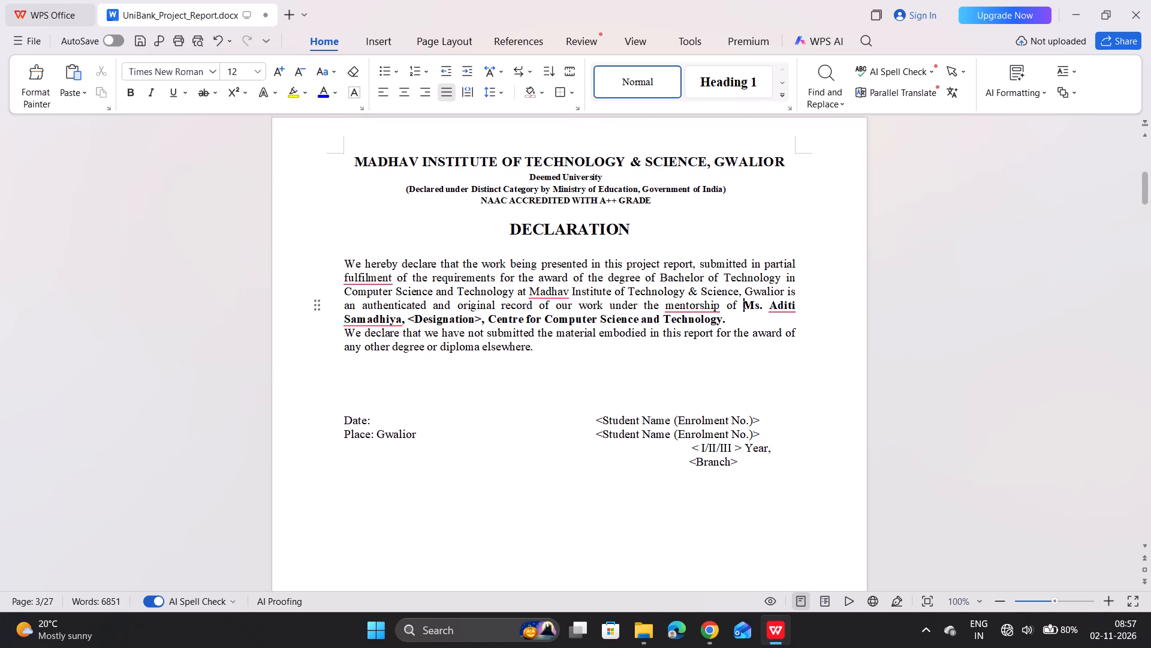
scroll(676, 410, "down", 2)
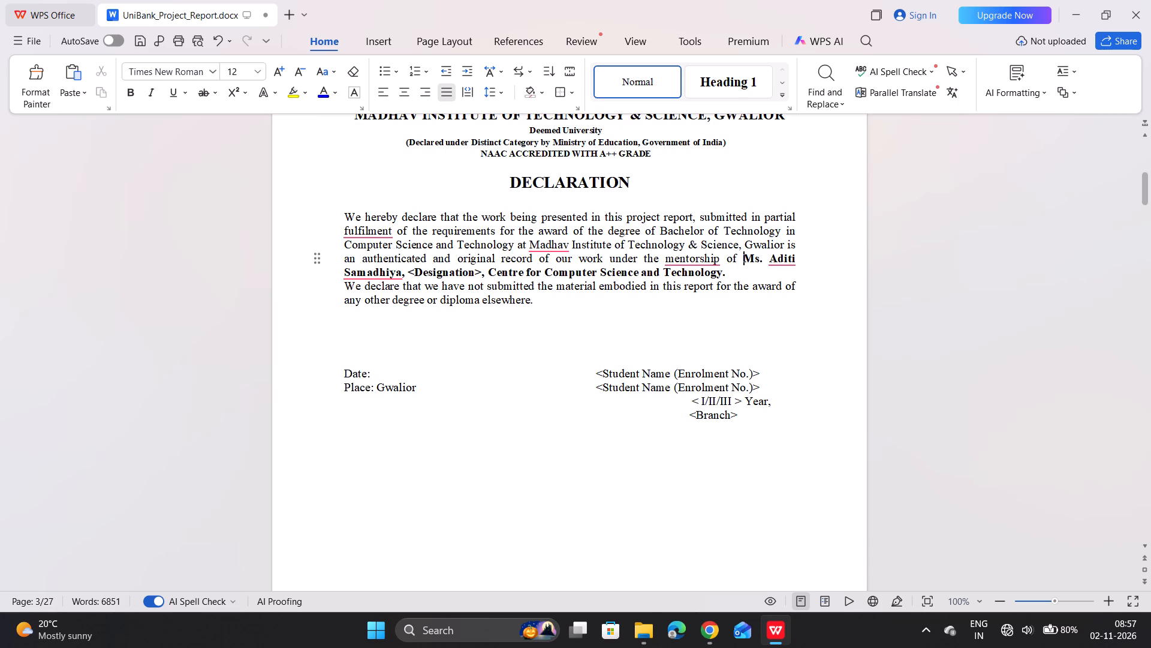
left_click(672, 374)
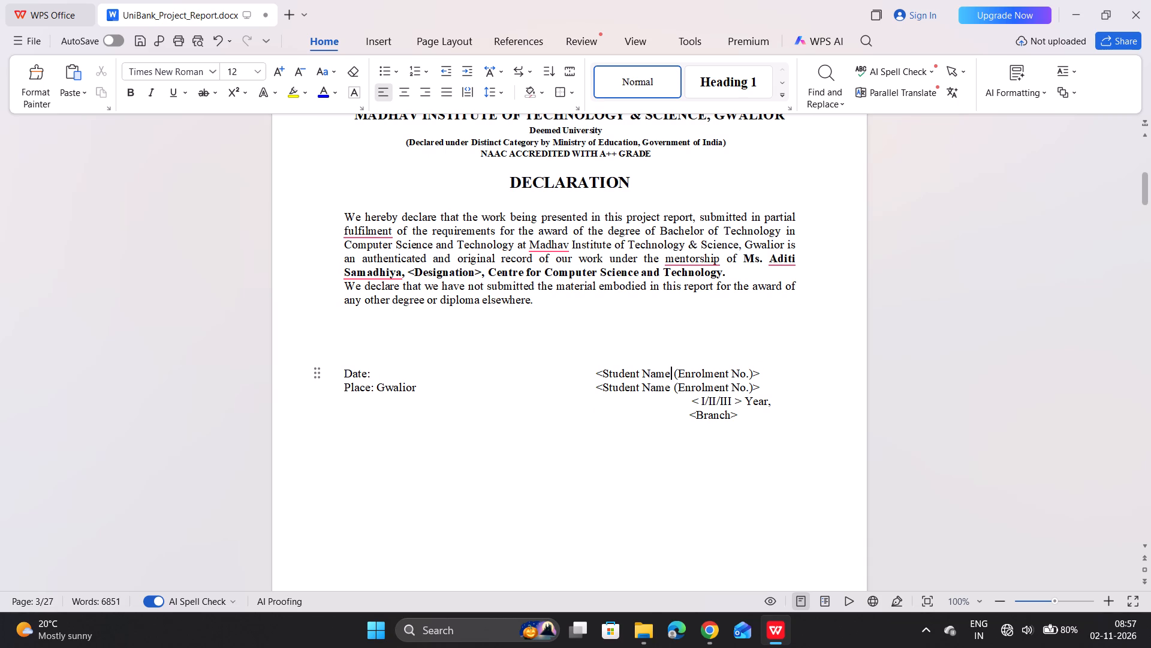
key("BackSpace")
key("BackSpace")
key("BackSpace")
key("BackSpace")
key("BackSpace")
key("BackSpace")
key("BackSpace")
key("BackSpace")
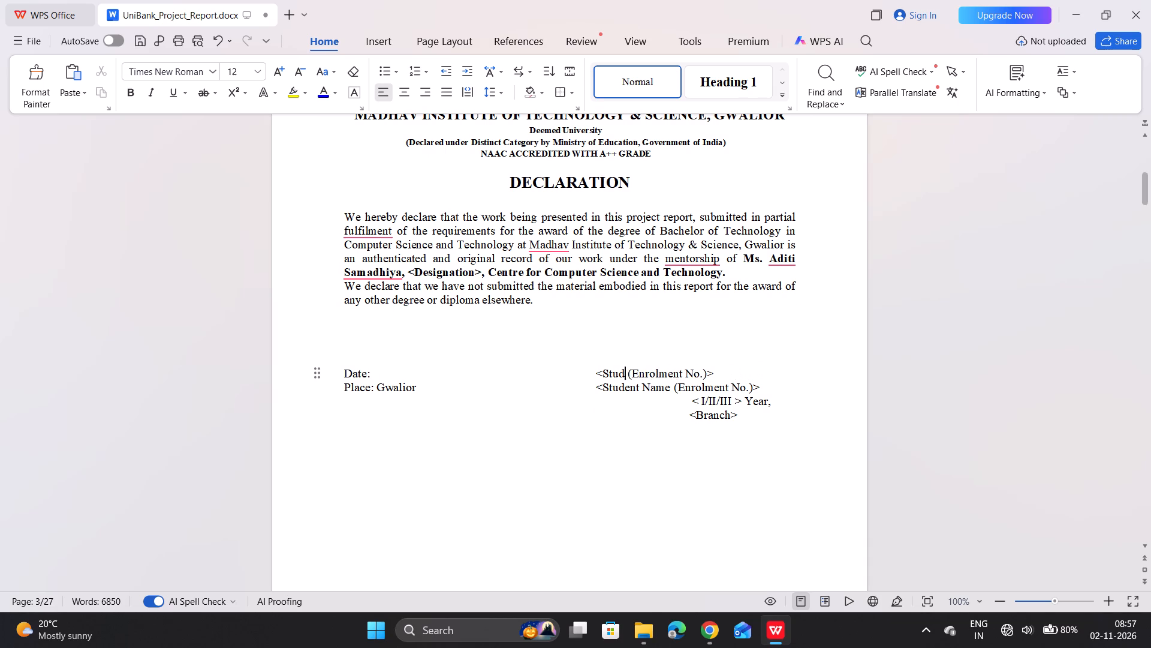
key("BackSpace")
key("BackSpace")
key("BackSpace")
key("BackSpace")
key("BackSpace")
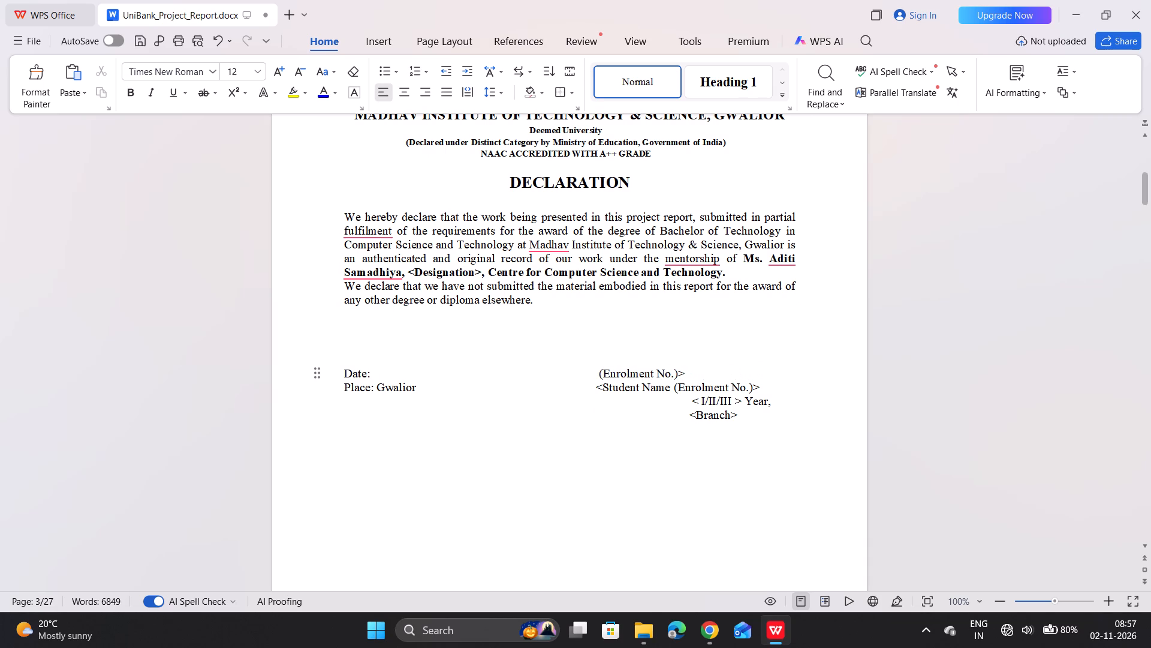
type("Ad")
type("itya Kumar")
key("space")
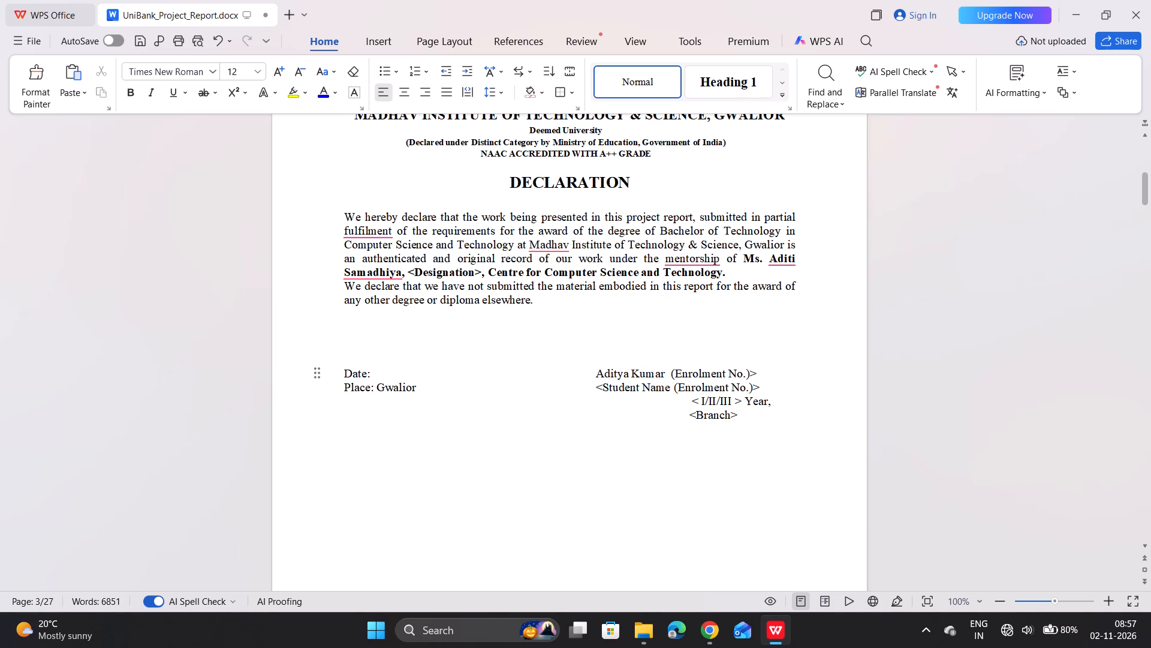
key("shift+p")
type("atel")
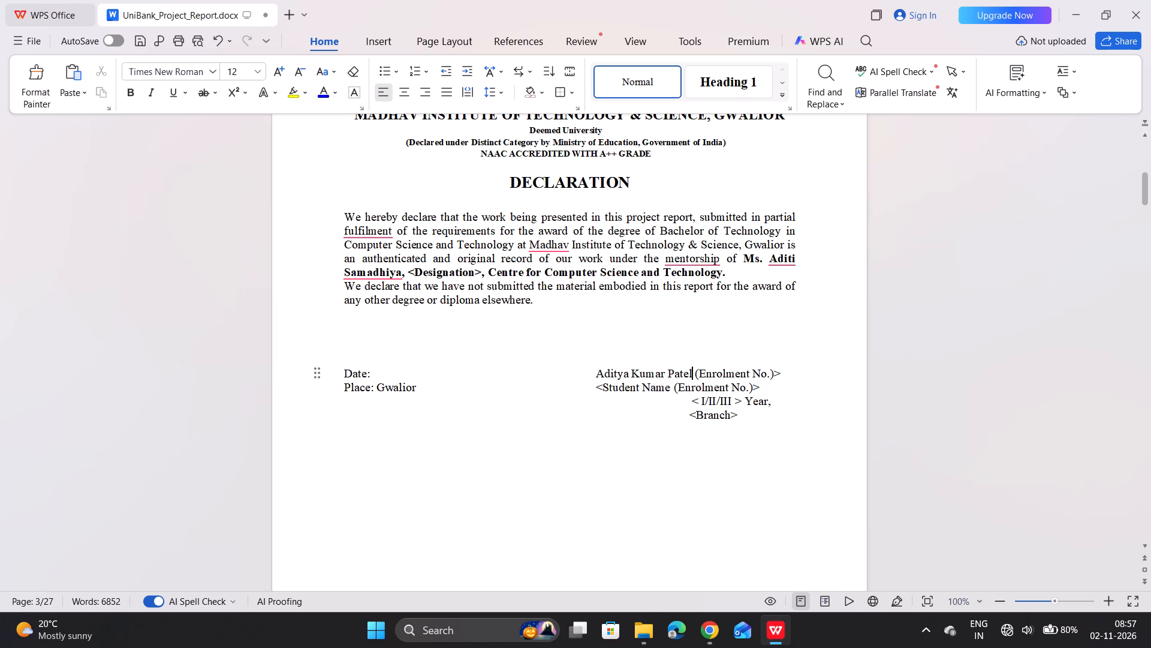
Replace the second "<Student Name" placeholder in the Declaration's signature block with the second student's full name.
left_click(670, 388)
key("BackSpace")
key("BackSpace")
key("BackSpace")
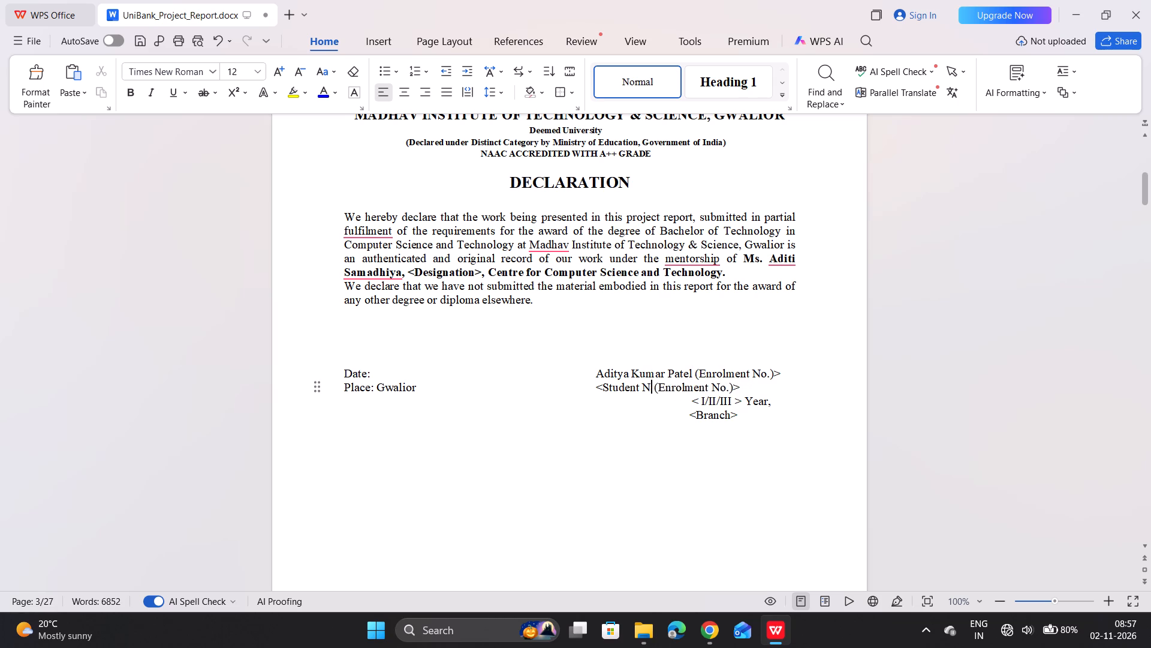
key("BackSpace")
key("BackSpace")
key("BackSpace")
key("BackSpace")
key("BackSpace")
key("BackSpace")
key("BackSpace")
key("BackSpace")
key("BackSpace")
key("BackSpace")
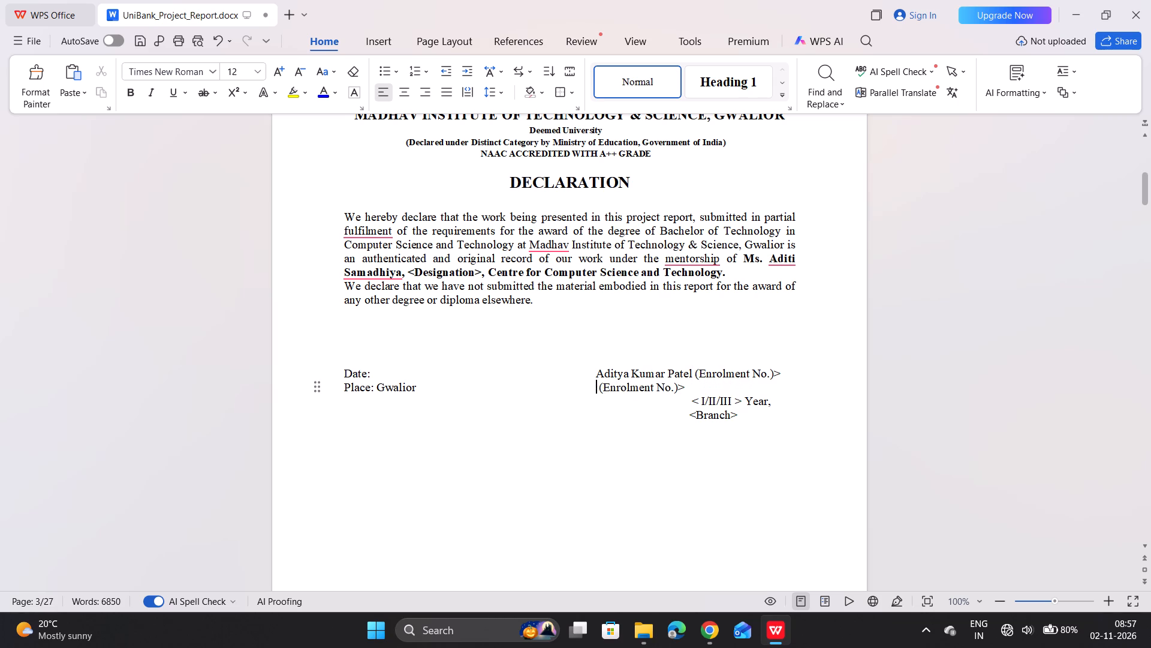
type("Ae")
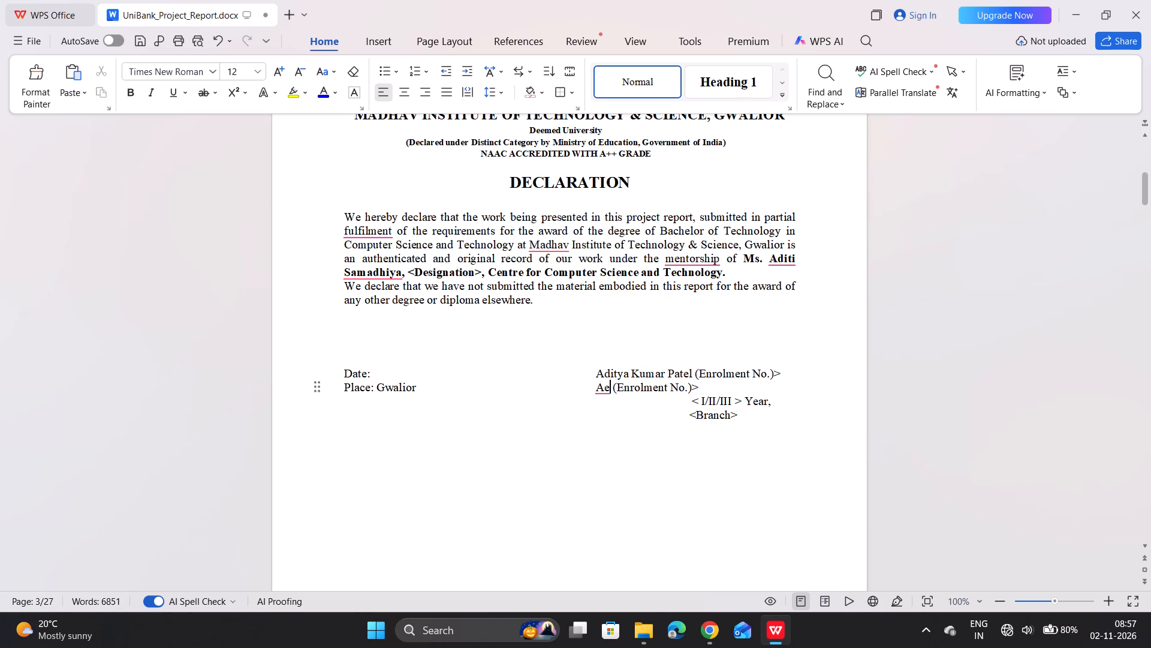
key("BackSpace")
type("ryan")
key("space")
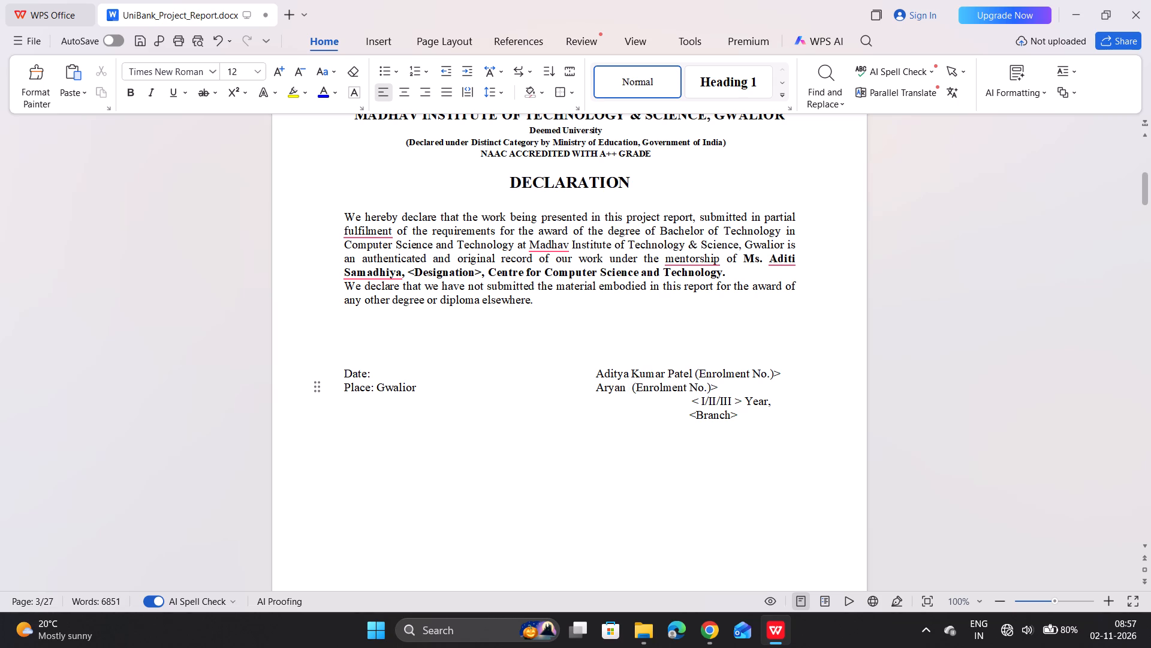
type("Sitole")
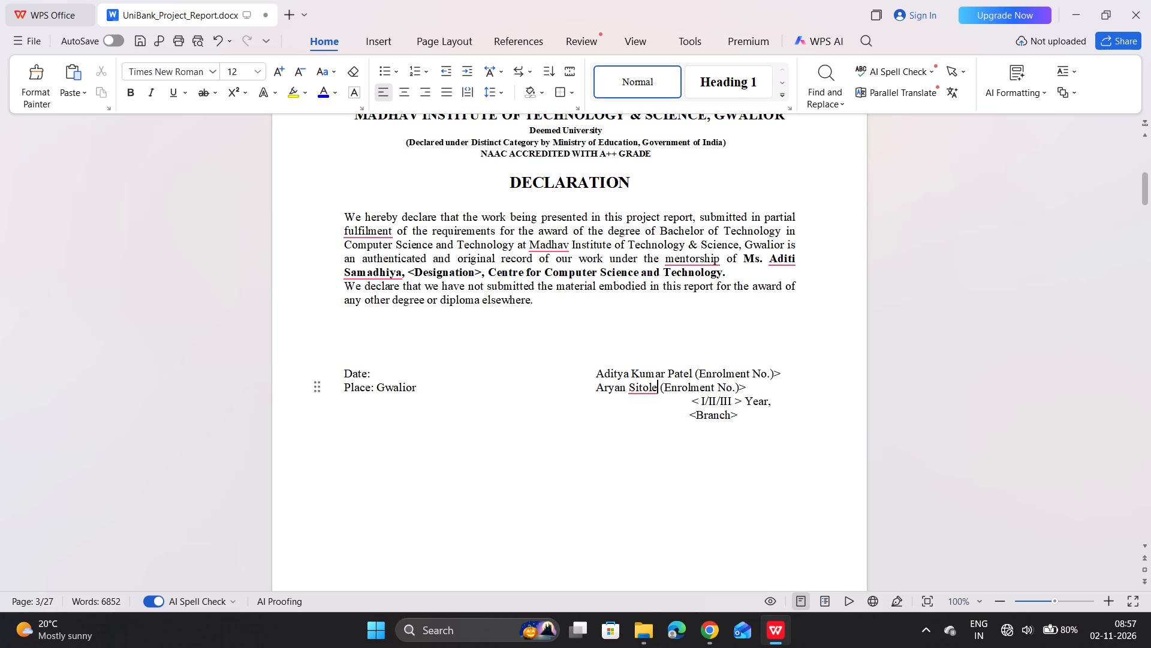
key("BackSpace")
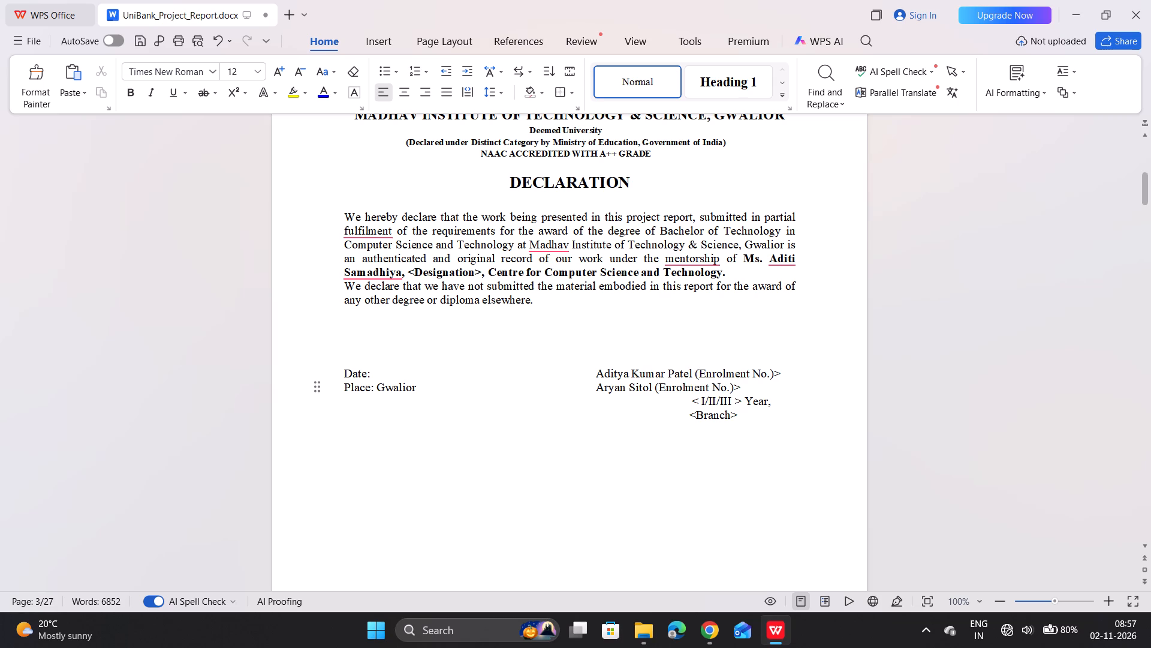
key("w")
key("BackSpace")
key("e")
Replace "Enrolment No." in the parentheses after the second student's name with that student's enrolment number.
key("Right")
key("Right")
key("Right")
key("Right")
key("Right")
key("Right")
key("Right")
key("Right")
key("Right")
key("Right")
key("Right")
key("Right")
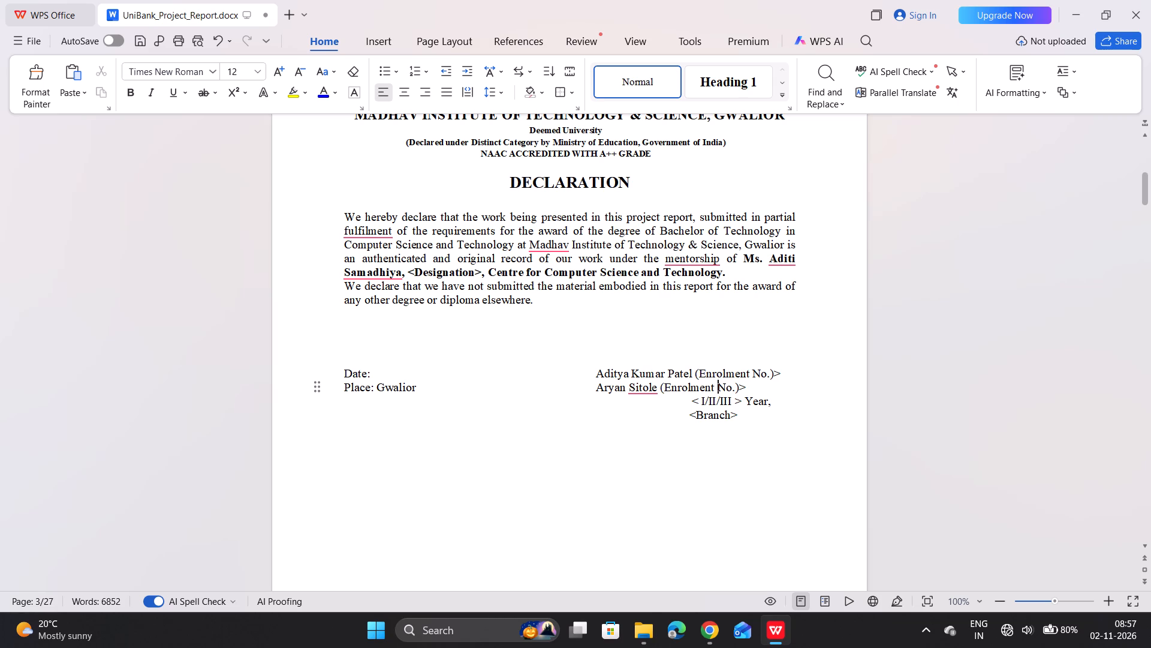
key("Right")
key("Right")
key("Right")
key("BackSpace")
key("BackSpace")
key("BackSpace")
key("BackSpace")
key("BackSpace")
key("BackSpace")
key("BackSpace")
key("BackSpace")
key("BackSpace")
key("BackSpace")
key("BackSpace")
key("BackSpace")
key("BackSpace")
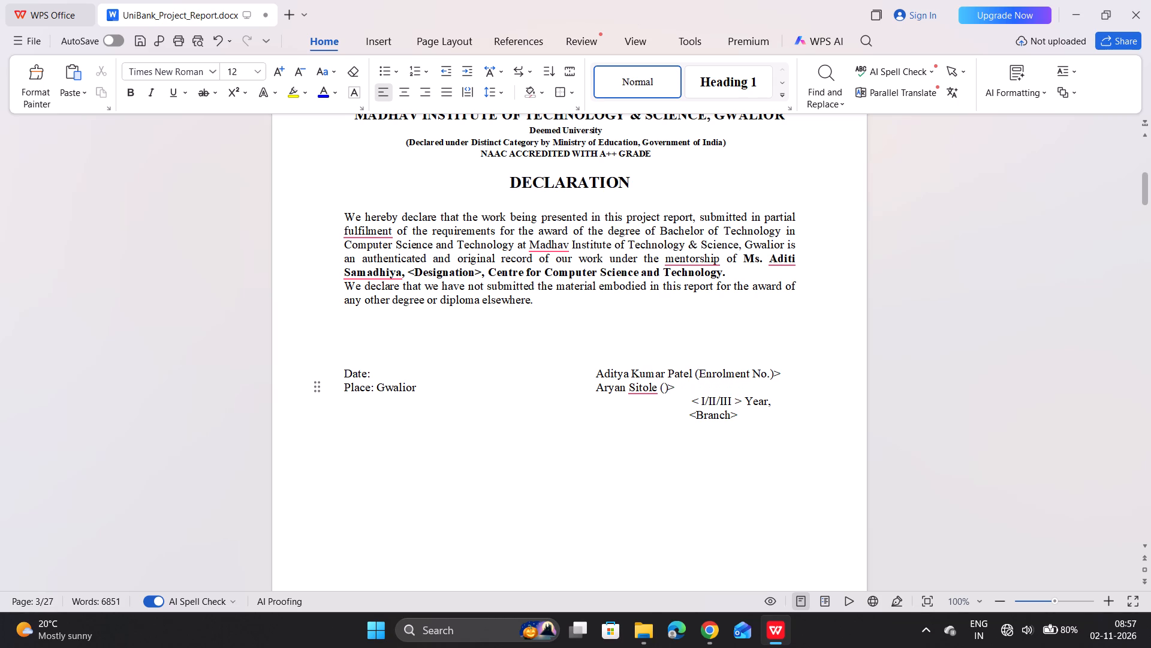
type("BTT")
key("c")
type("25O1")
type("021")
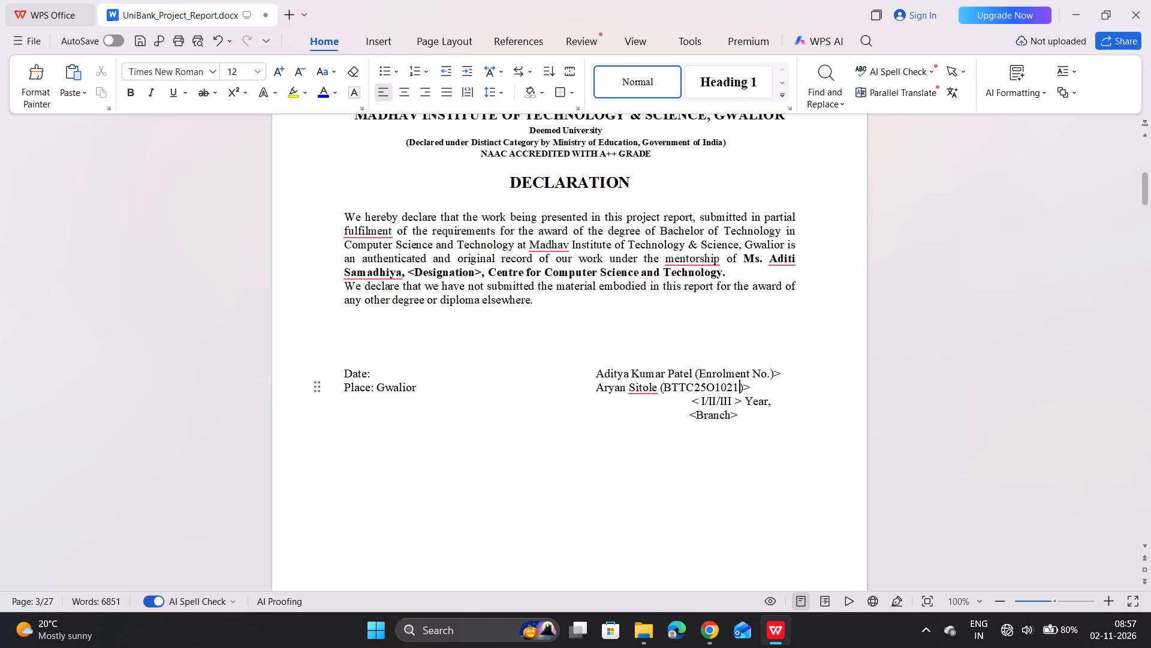
Replace "Enrolment No." in the parentheses after the first student's name with that student's enrolment number.
left_click(770, 379)
key("BackSpace")
key("BackSpace")
key("BackSpace")
key("BackSpace")
key("BackSpace")
key("BackSpace")
key("BackSpace")
key("BackSpace")
key("BackSpace")
key("BackSpace")
key("BackSpace")
key("BackSpace")
key("BackSpace")
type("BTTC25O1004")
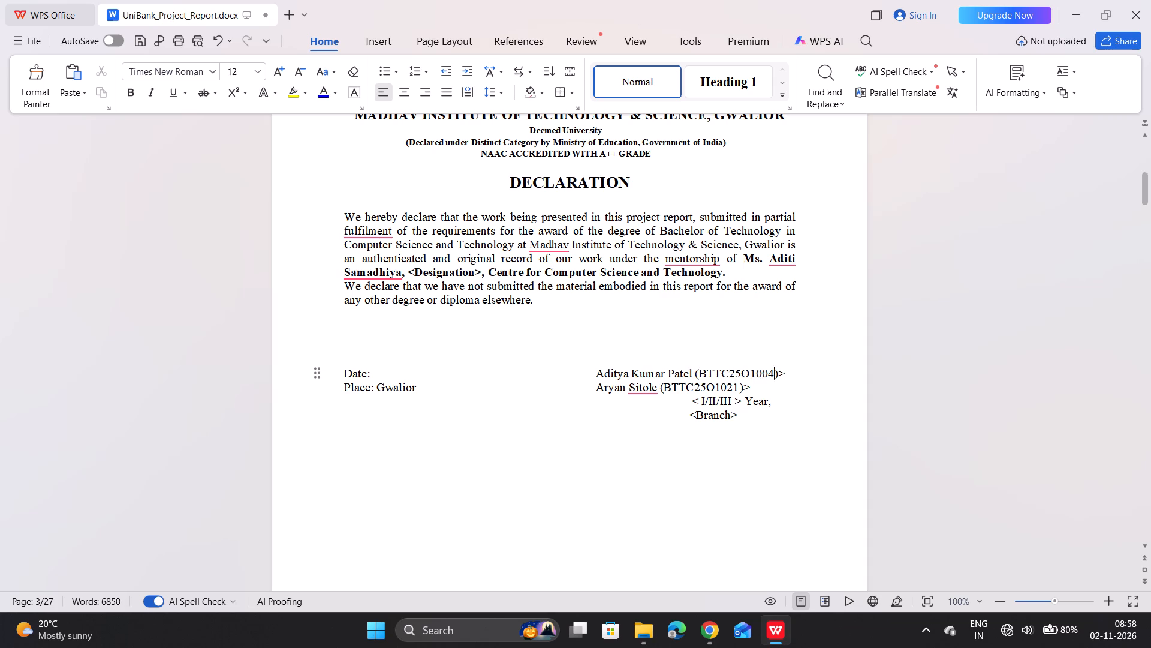
Reduce the "< I/II/III >" year placeholder in the Declaration's signature block so the line reads "II Year,".
left_click(731, 398)
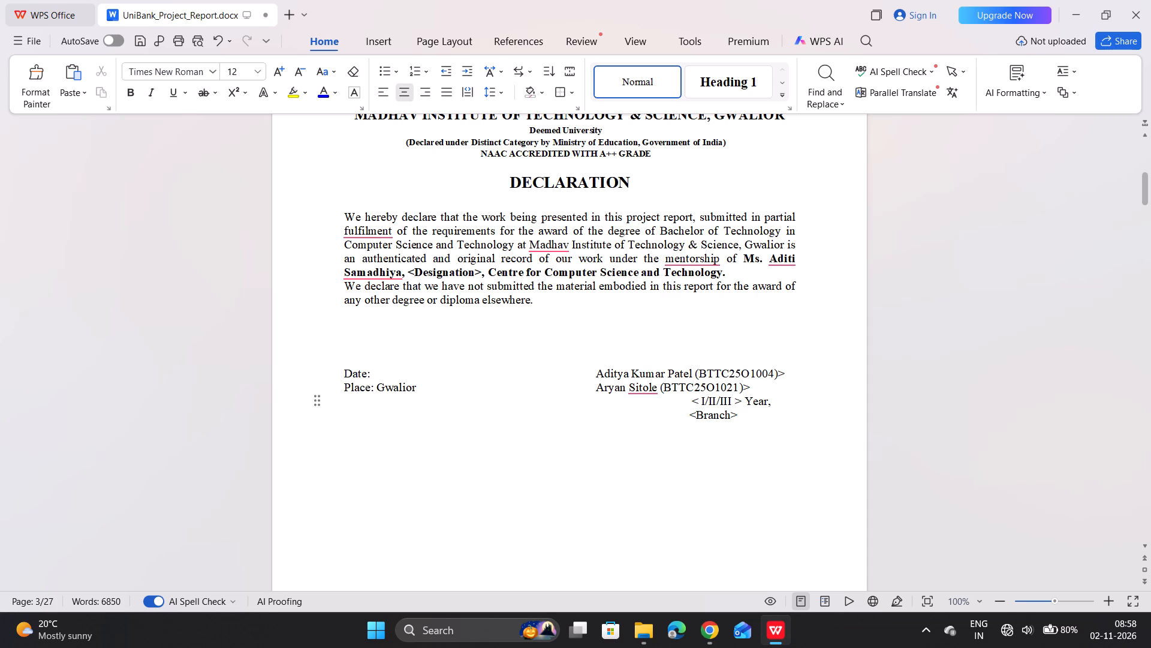
key("Right")
key("Right")
key("BackSpace")
key("BackSpace")
key("BackSpace")
key("BackSpace")
key("BackSpace")
key("BackSpace")
key("Left")
key("Left")
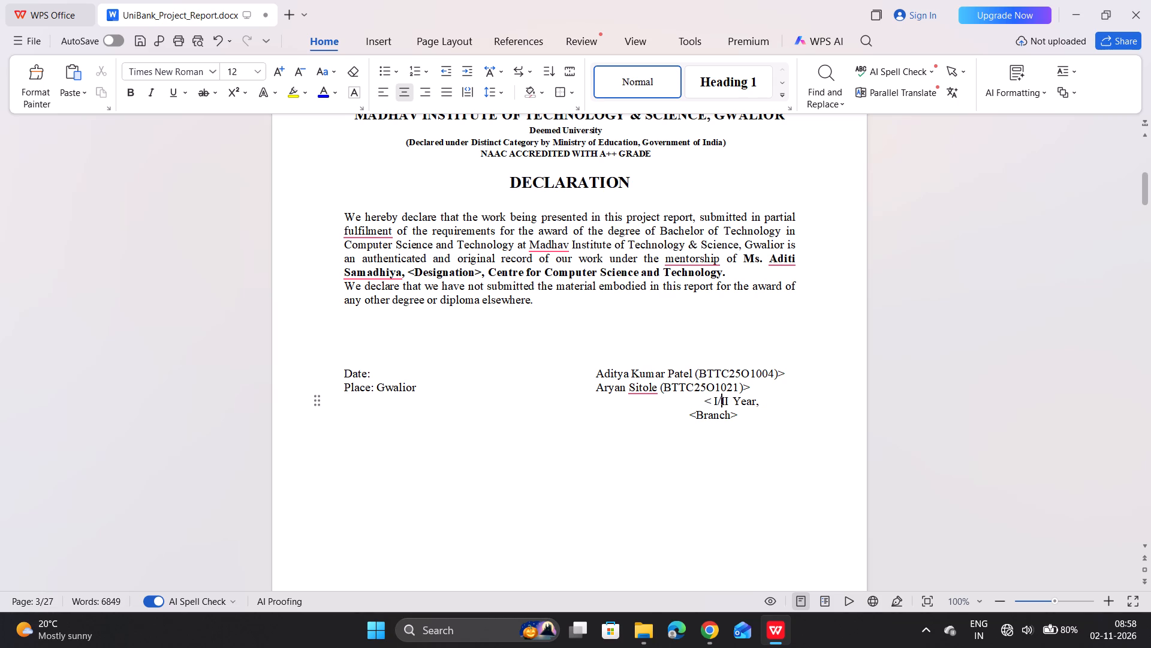
key("BackSpace")
key("BackSpace")
key("BackSpace")
key("BackSpace")
Replace the "<Branch>" placeholder in the Declaration's signature block with "Computer Science and Technology".
left_click(739, 419)
key("BackSpace")
key("BackSpace")
key("BackSpace")
key("BackSpace")
key("BackSpace")
key("BackSpace")
key("BackSpace")
key("BackSpace")
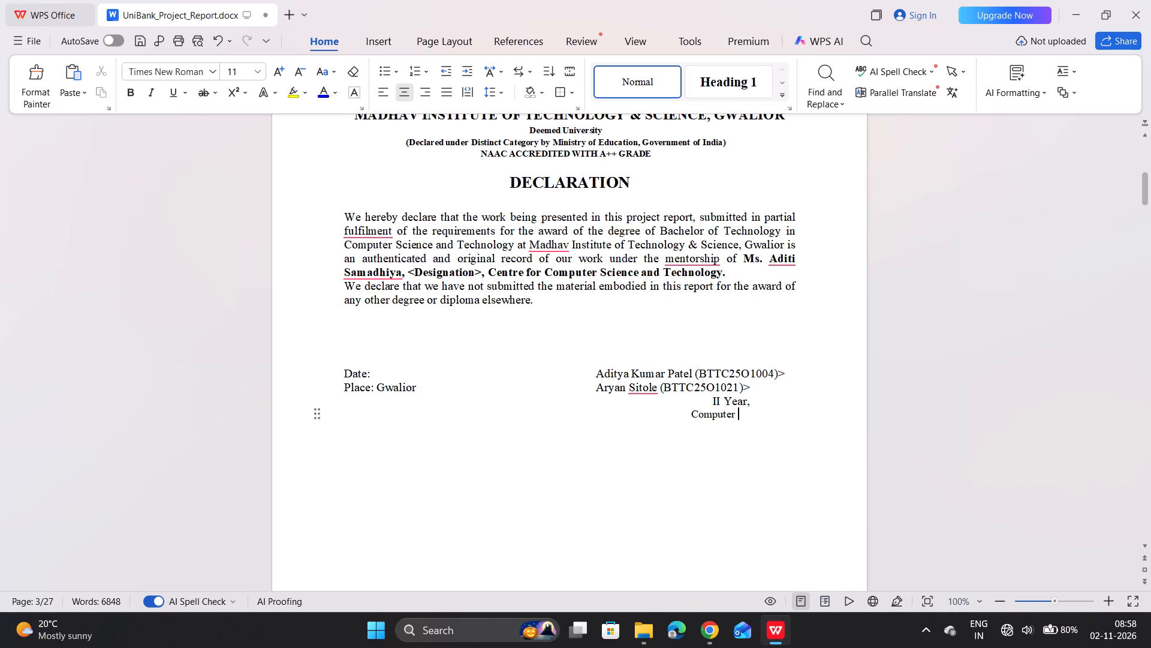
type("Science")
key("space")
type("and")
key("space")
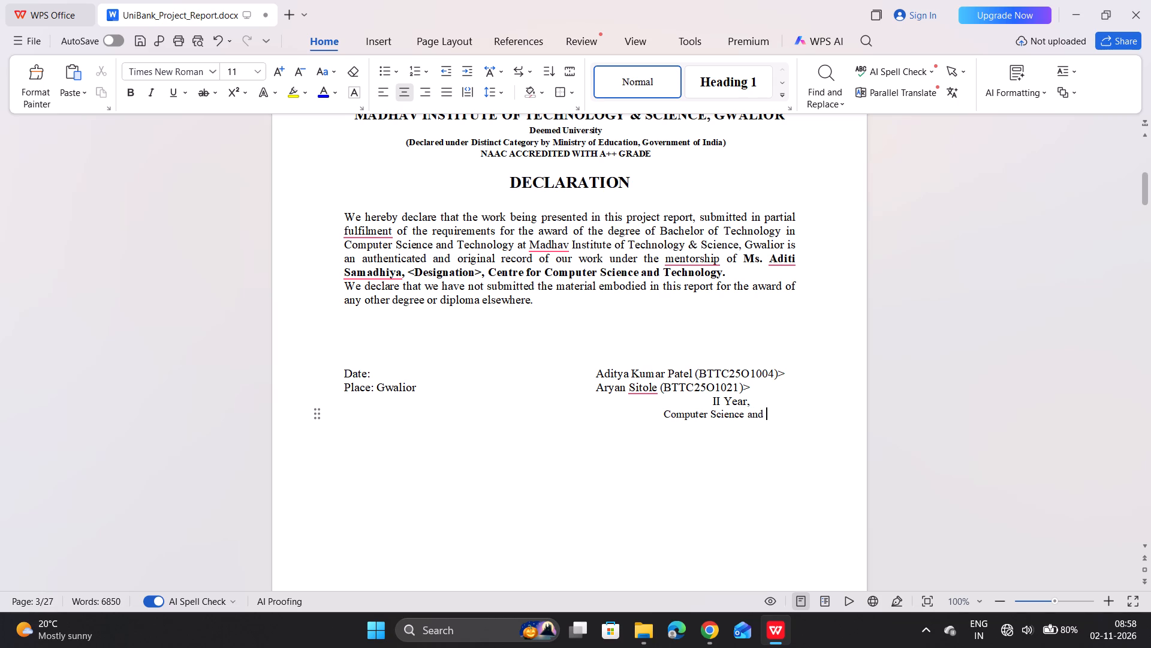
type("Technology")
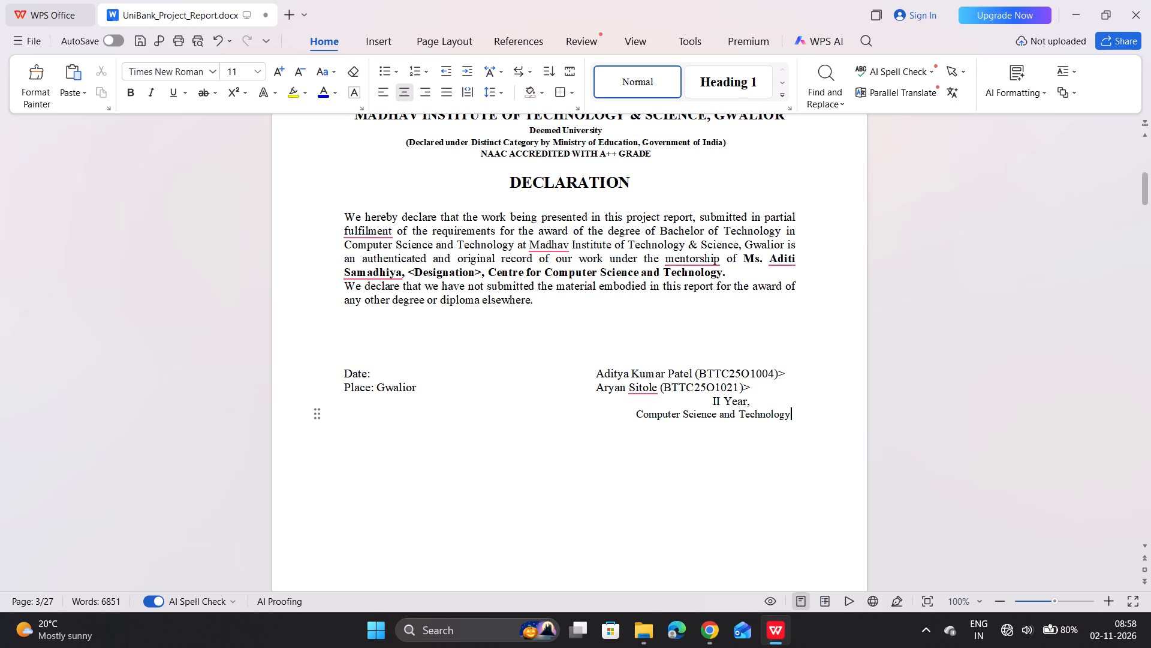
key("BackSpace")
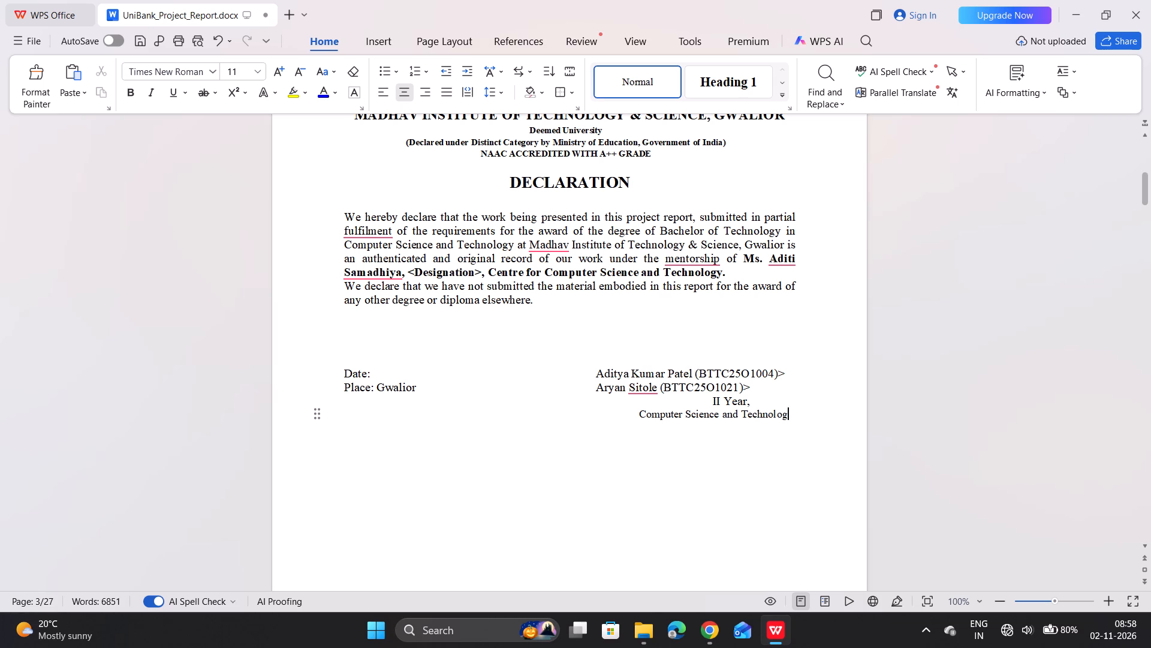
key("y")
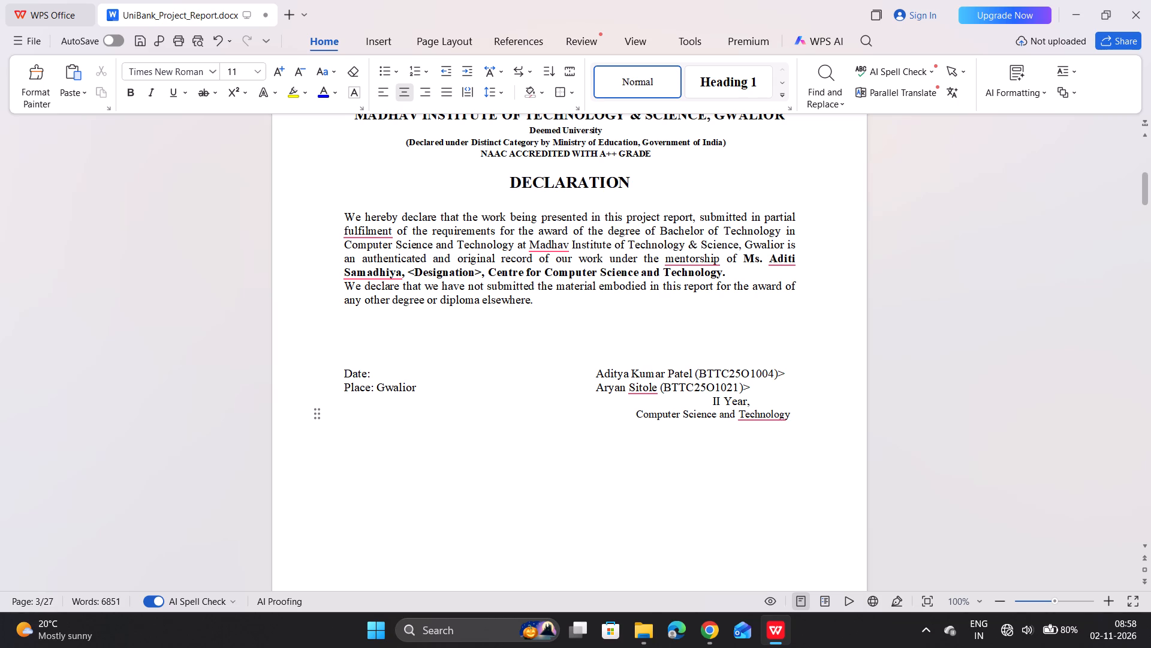
Delete the stray ">" after each student's enrolment number in the Declaration's signature block.
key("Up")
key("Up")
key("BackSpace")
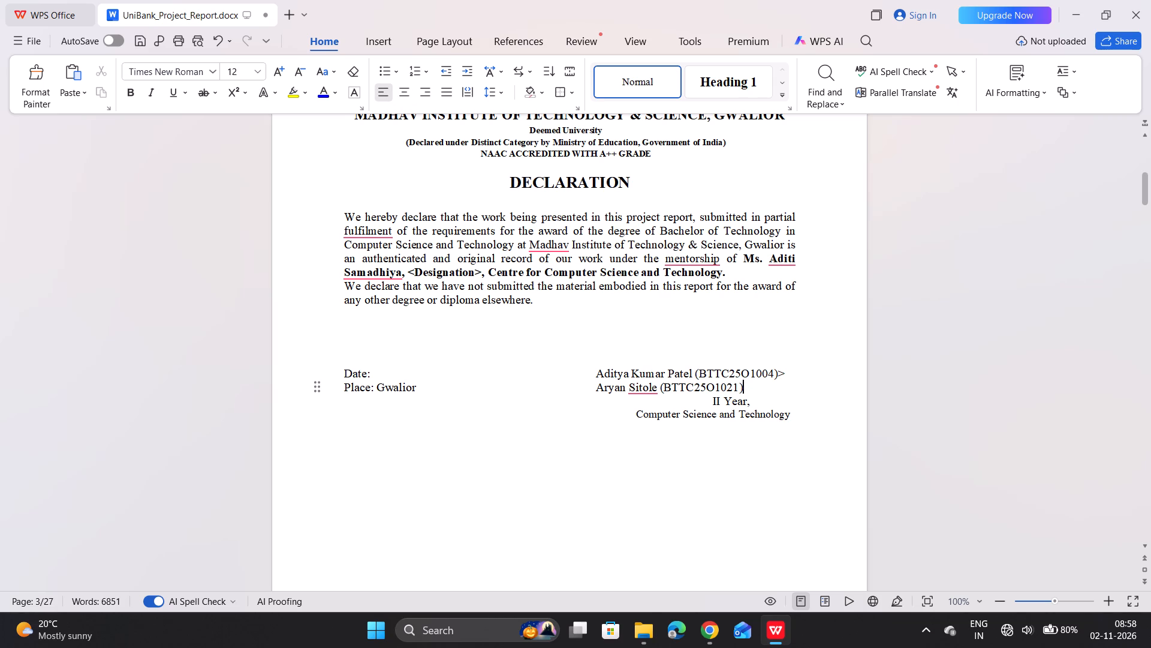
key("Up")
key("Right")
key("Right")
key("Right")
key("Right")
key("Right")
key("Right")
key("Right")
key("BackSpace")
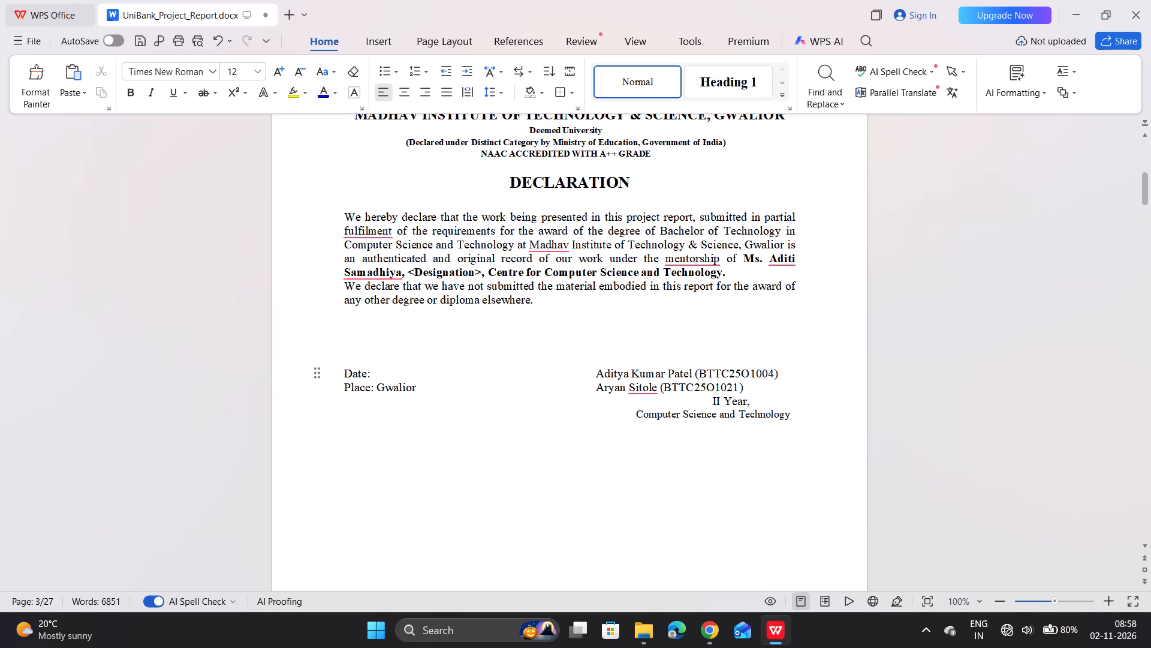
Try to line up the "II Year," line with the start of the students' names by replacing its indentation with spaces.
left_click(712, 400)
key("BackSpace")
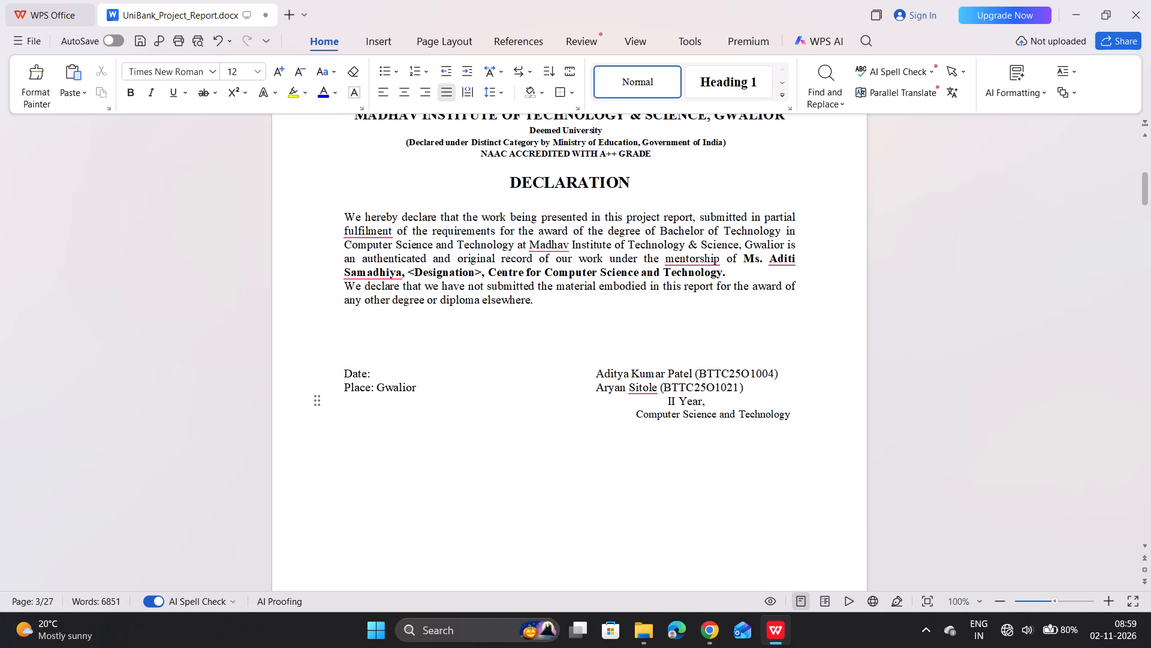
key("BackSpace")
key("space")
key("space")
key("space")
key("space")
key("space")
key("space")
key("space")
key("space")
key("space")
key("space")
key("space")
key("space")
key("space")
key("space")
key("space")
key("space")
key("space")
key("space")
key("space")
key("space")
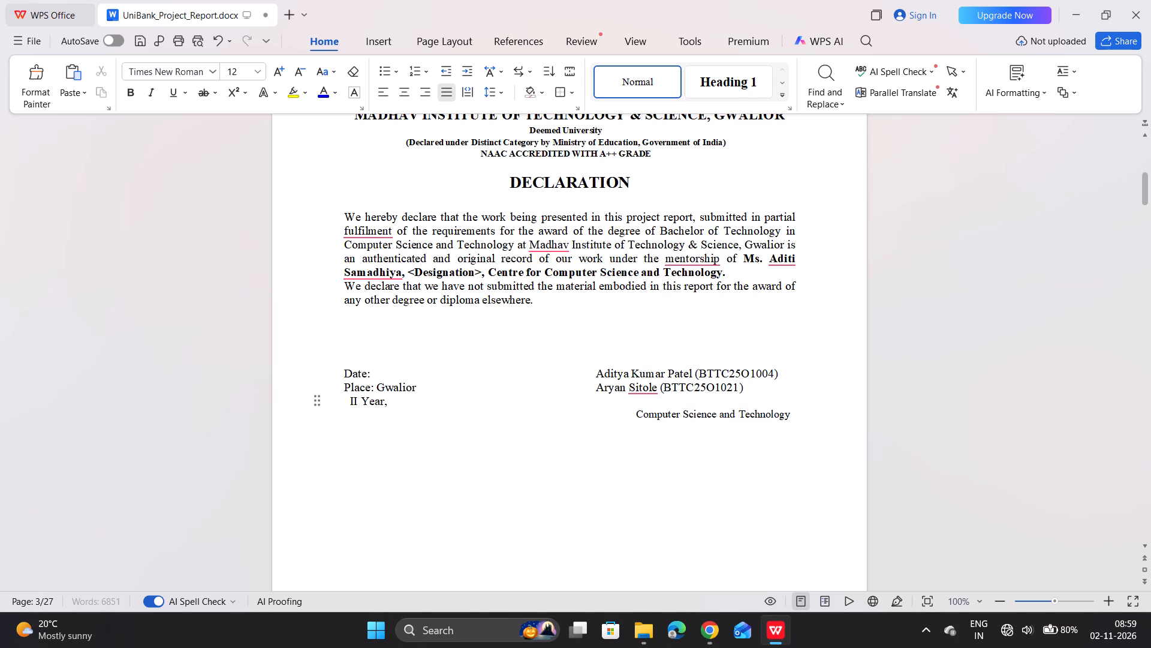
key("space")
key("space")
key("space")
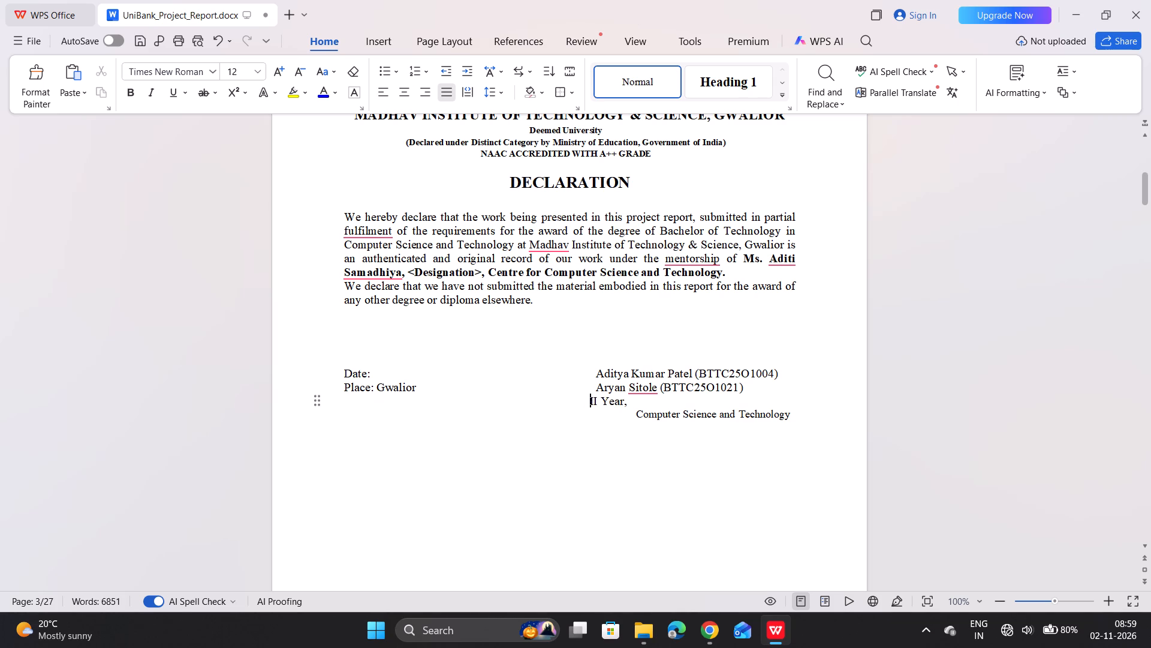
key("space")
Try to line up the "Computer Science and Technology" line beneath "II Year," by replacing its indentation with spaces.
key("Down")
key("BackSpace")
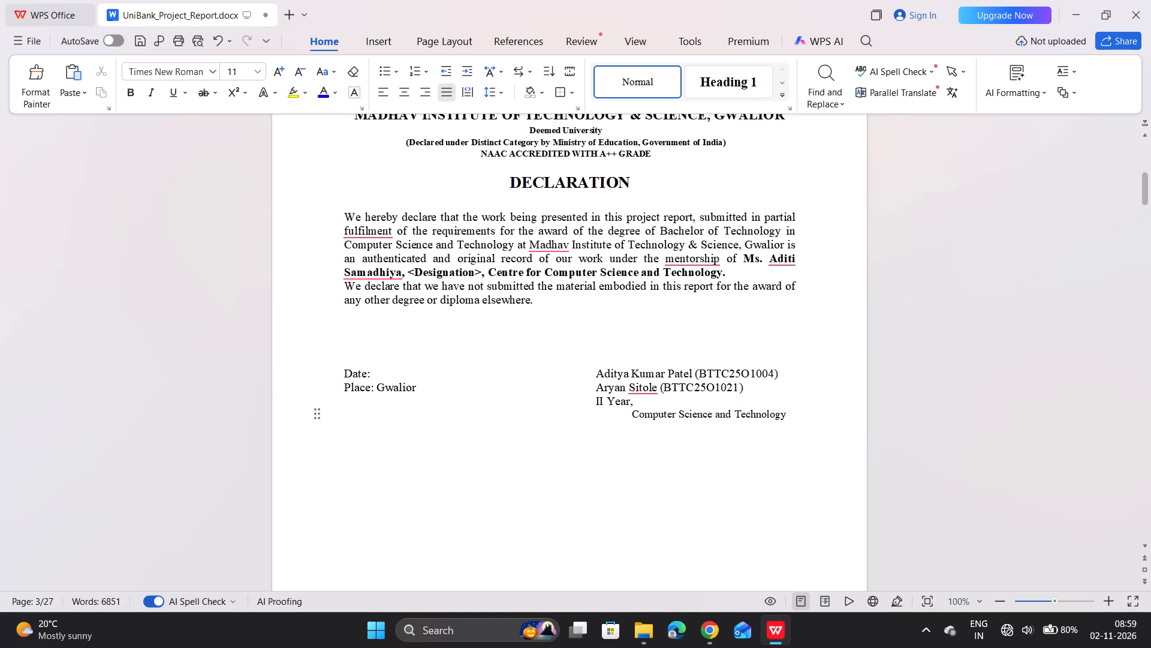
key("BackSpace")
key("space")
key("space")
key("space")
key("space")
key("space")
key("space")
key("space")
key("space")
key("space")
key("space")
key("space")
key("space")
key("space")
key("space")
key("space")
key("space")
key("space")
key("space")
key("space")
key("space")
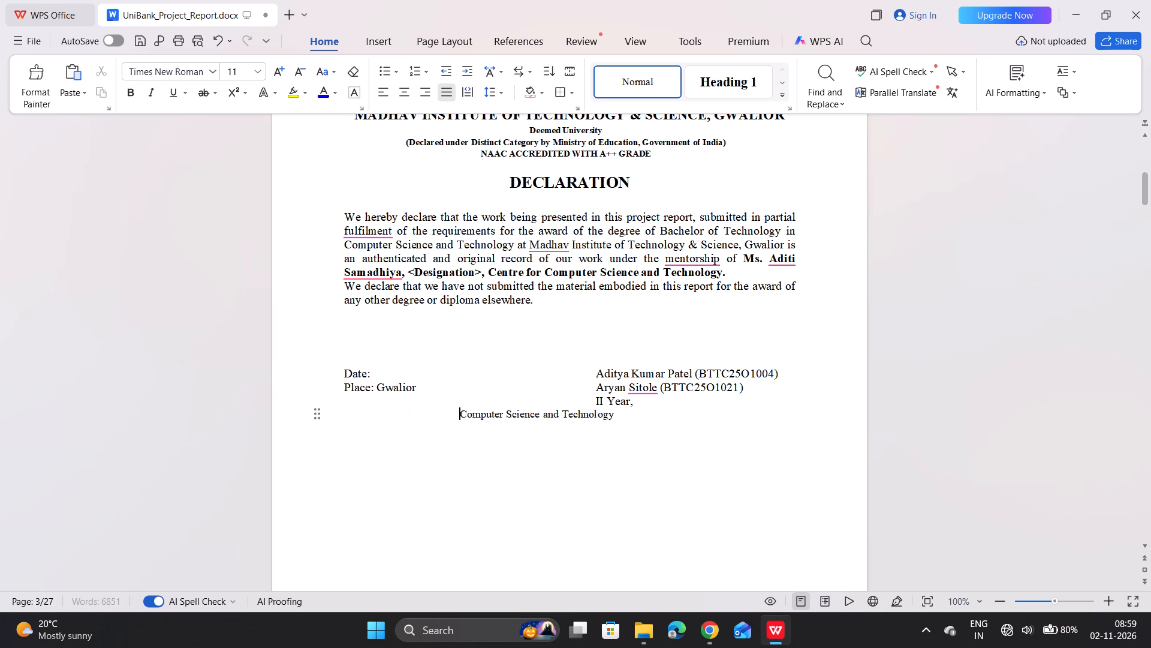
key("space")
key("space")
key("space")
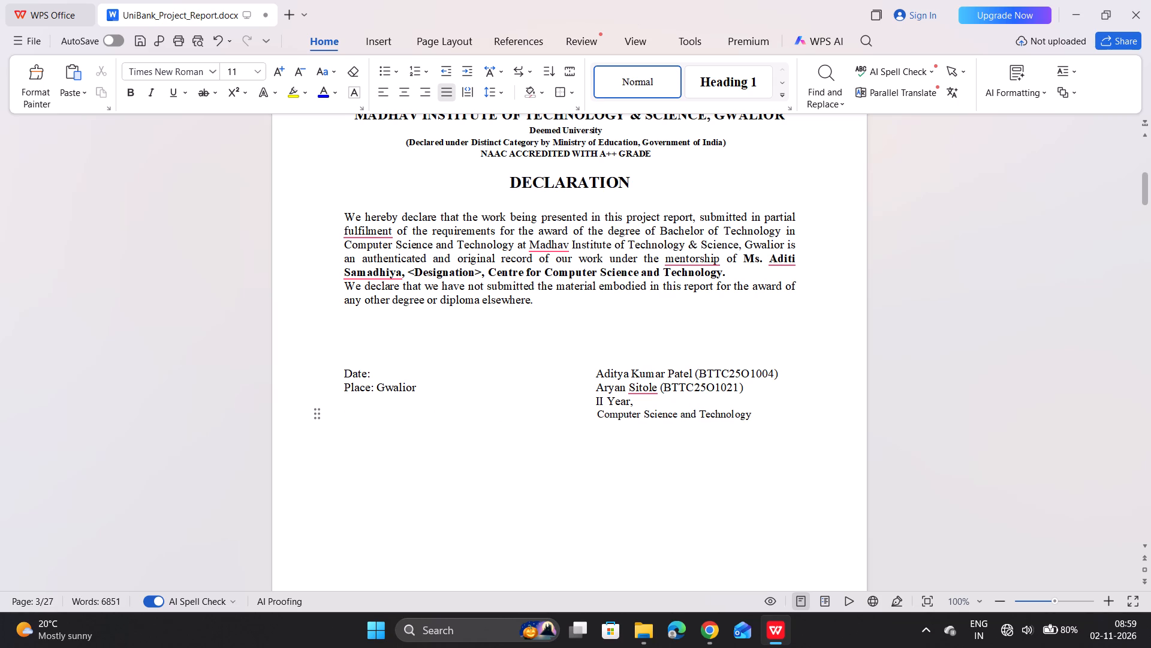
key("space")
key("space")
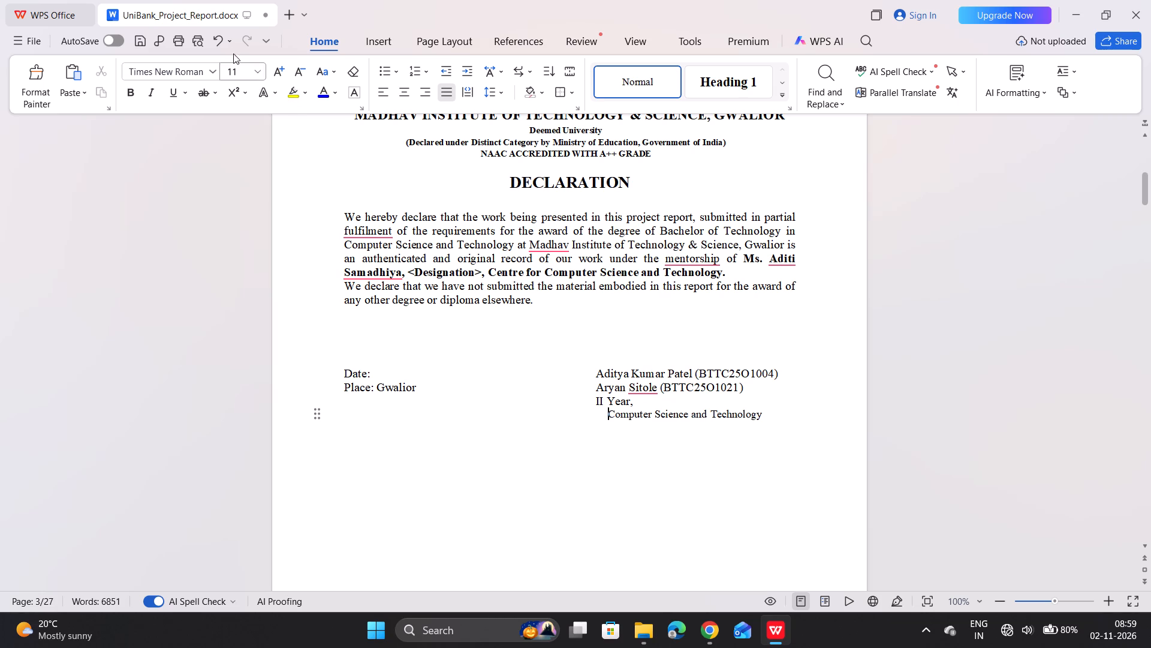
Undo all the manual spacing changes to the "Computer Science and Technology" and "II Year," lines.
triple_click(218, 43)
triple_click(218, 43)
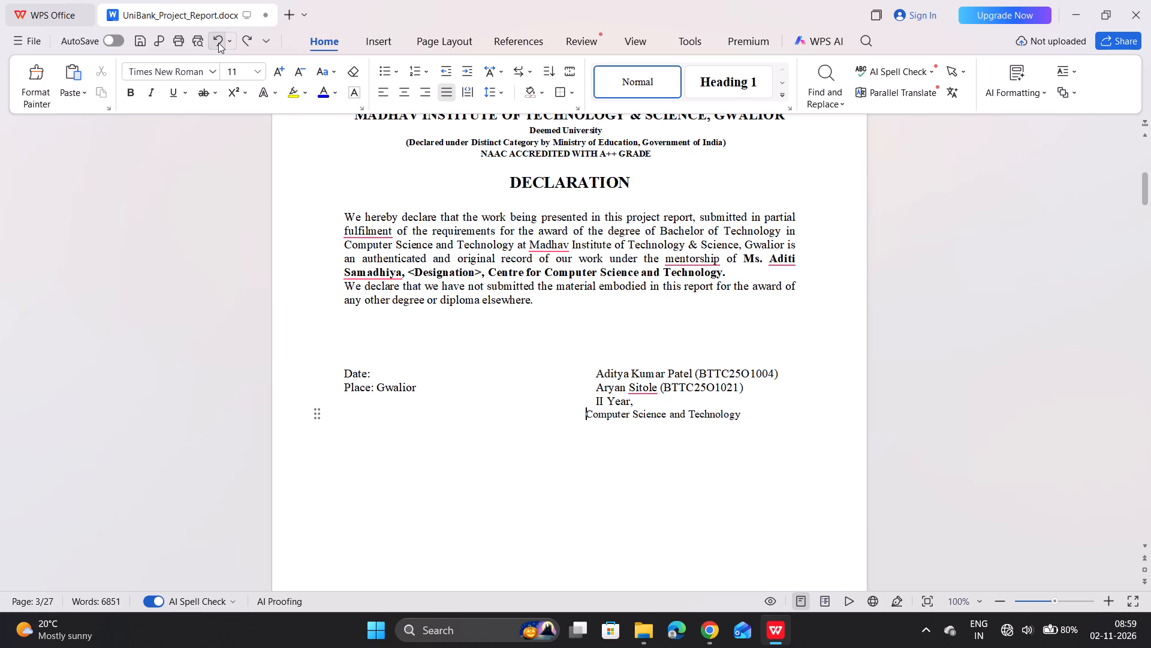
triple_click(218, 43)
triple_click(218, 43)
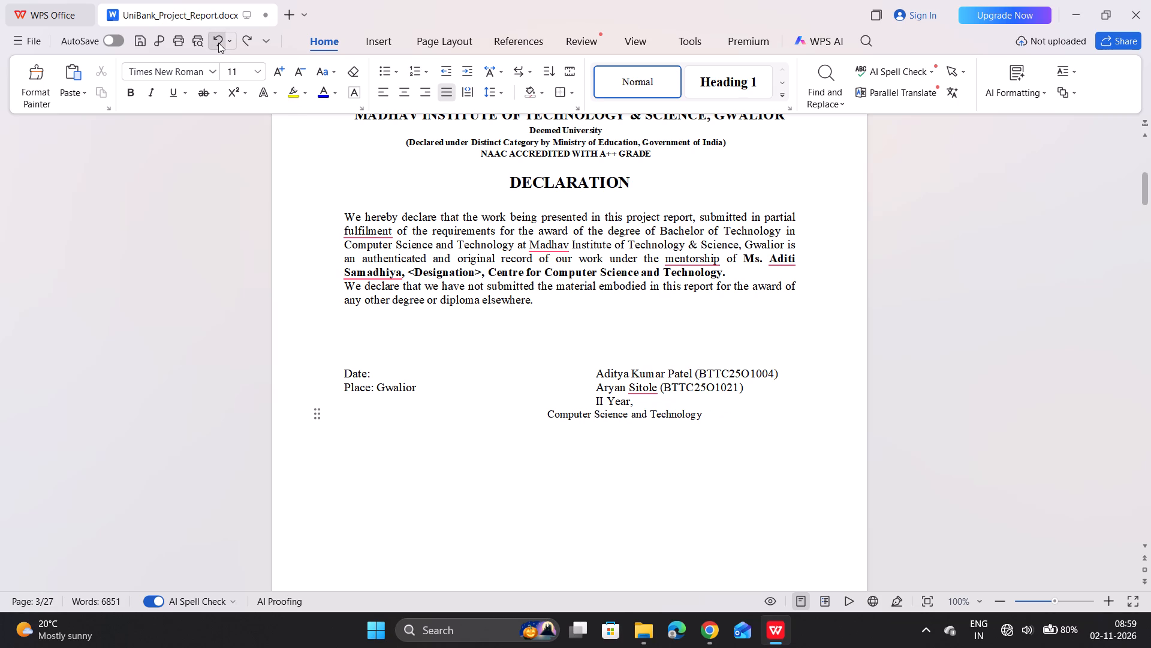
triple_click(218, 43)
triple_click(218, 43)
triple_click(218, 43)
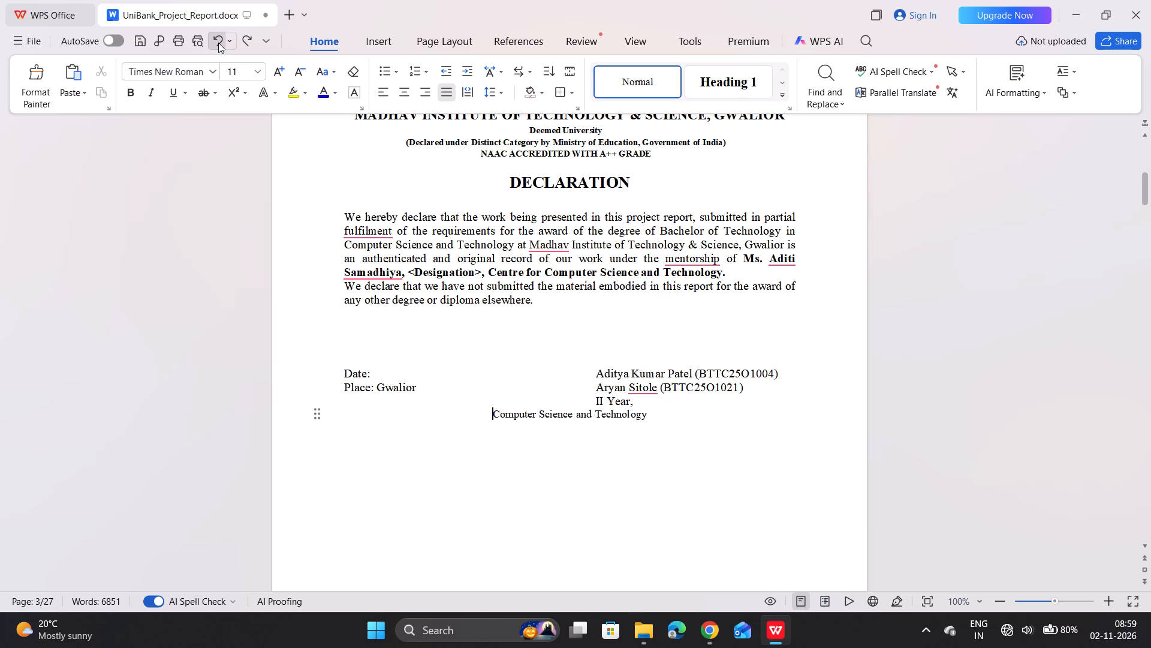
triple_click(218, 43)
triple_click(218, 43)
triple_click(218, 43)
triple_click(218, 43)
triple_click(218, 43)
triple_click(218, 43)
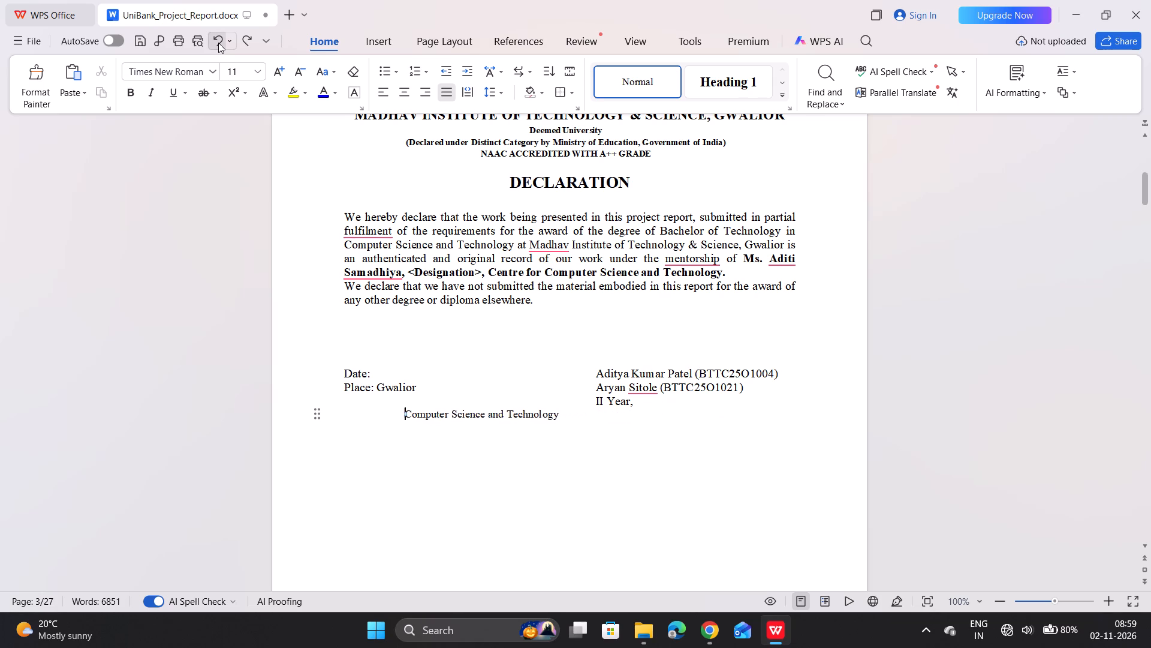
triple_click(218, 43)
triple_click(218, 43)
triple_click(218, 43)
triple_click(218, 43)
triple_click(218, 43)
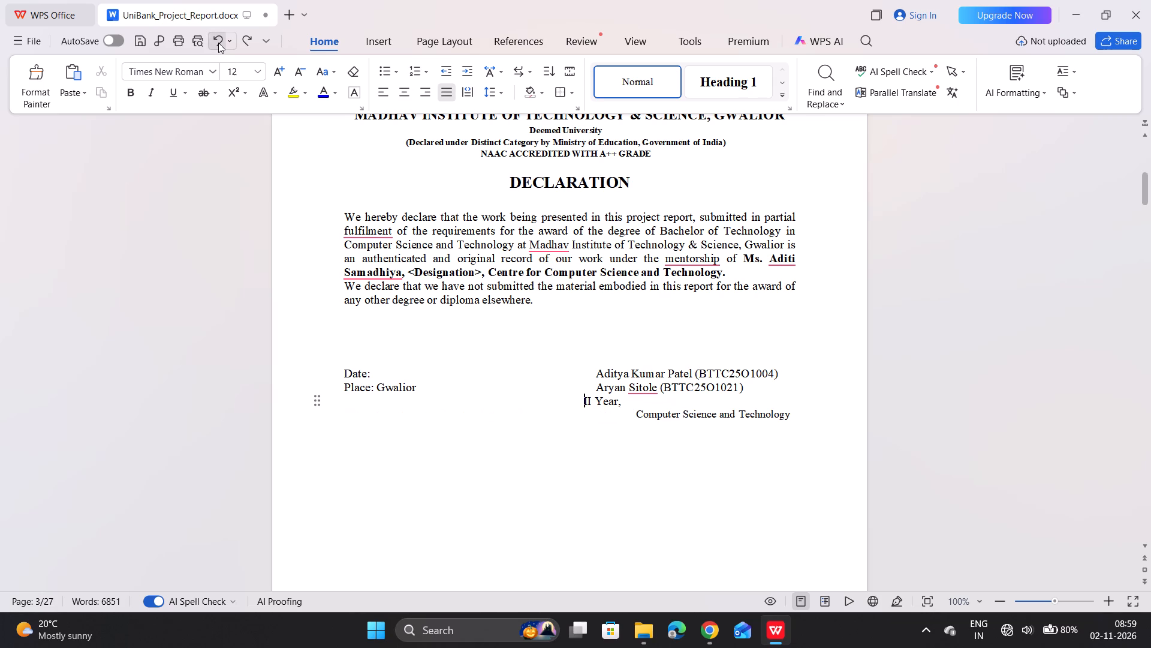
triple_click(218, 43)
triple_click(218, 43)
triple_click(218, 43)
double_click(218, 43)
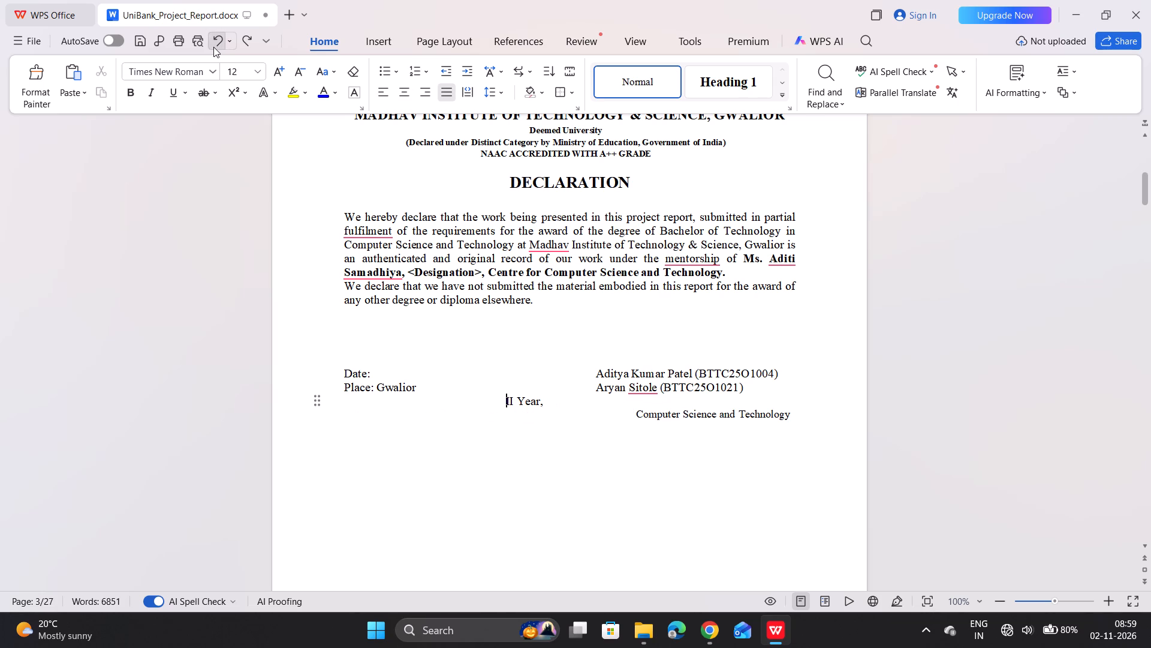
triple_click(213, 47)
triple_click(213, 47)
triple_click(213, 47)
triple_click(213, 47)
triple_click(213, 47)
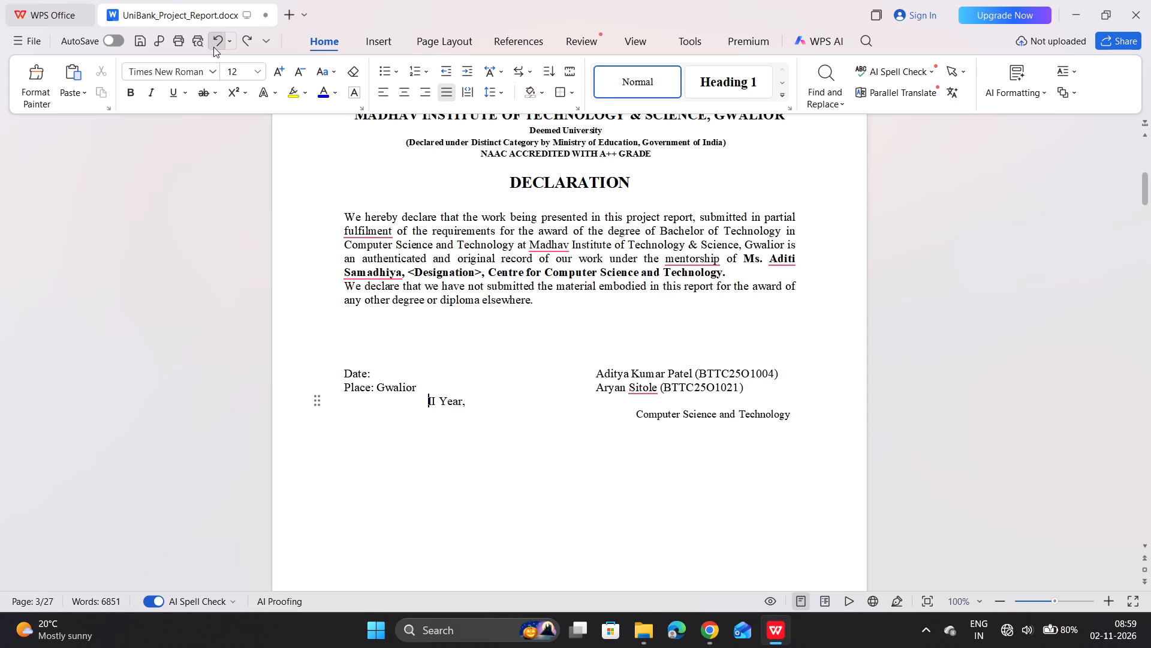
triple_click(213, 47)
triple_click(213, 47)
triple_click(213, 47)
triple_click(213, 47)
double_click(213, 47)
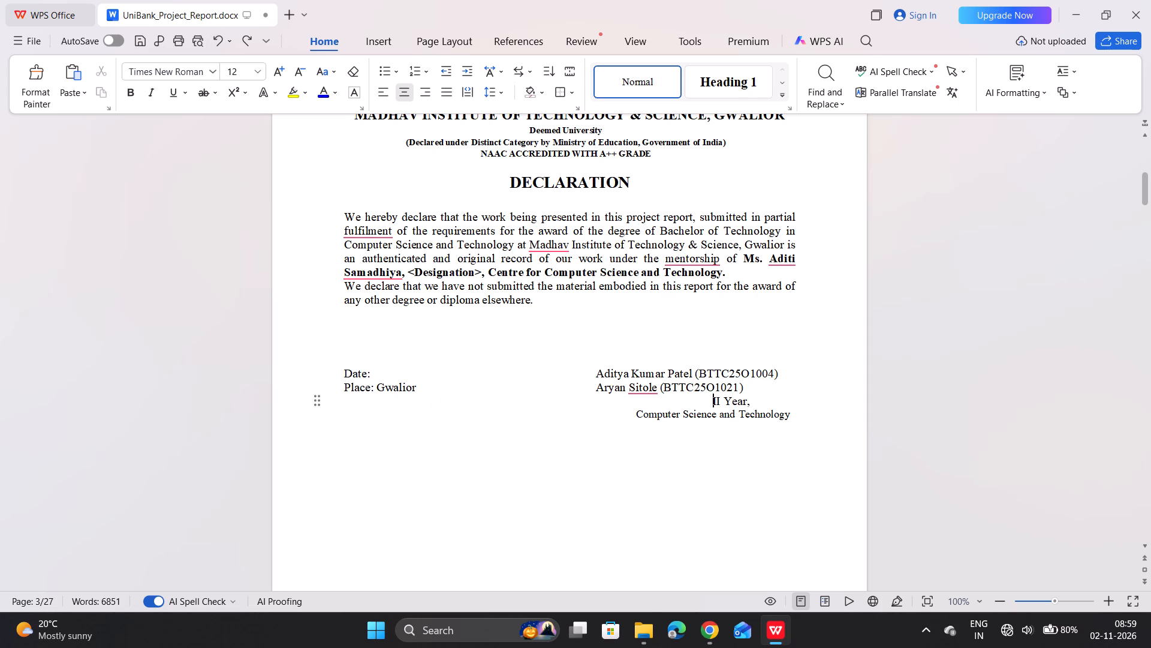
Left-align the signature block lines from the first student's name through "Computer Science and Technology".
left_click_drag(595, 371, 625, 379)
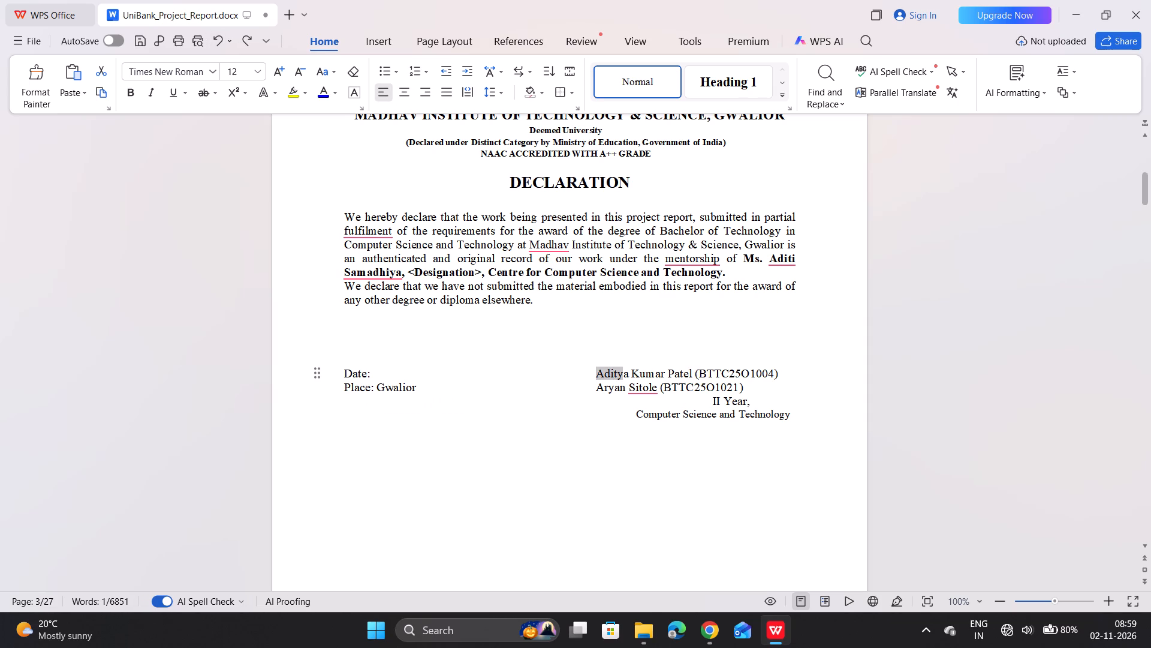
left_click_drag(625, 379, 779, 415)
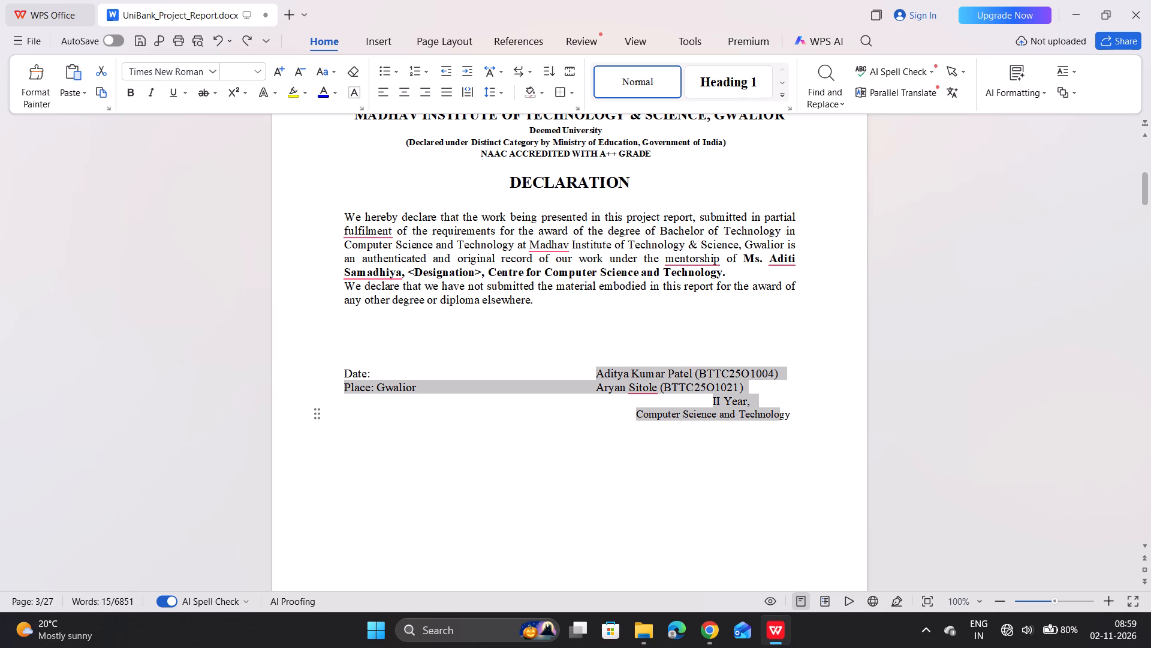
left_click_drag(779, 415, 818, 416)
left_click(391, 91)
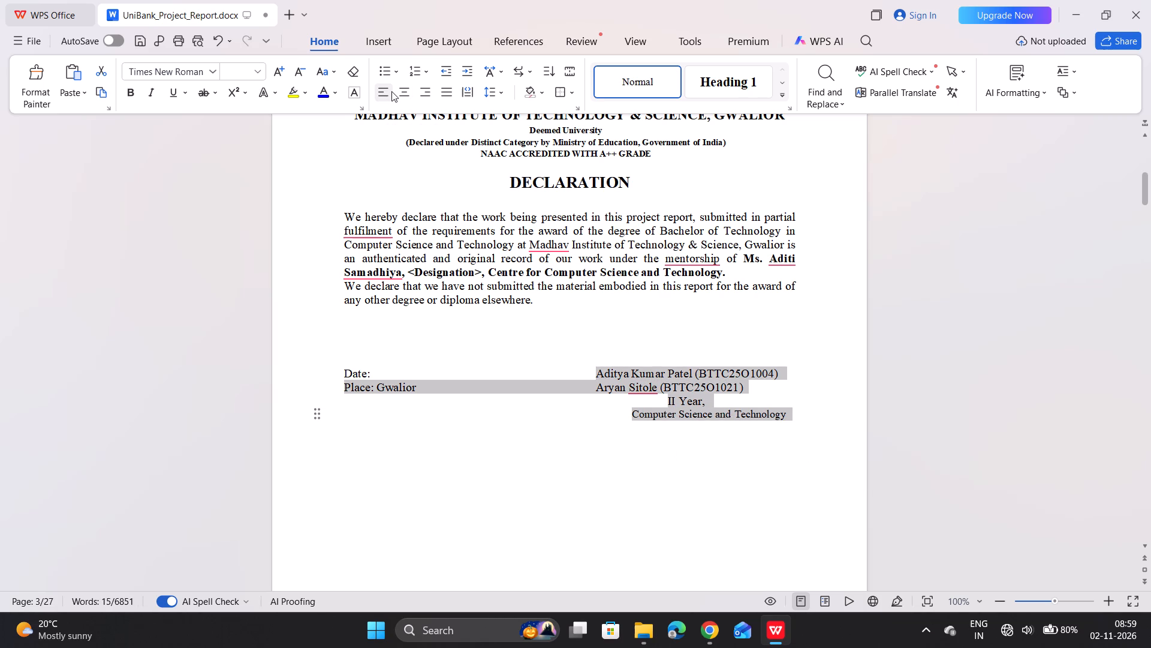
left_click(553, 362)
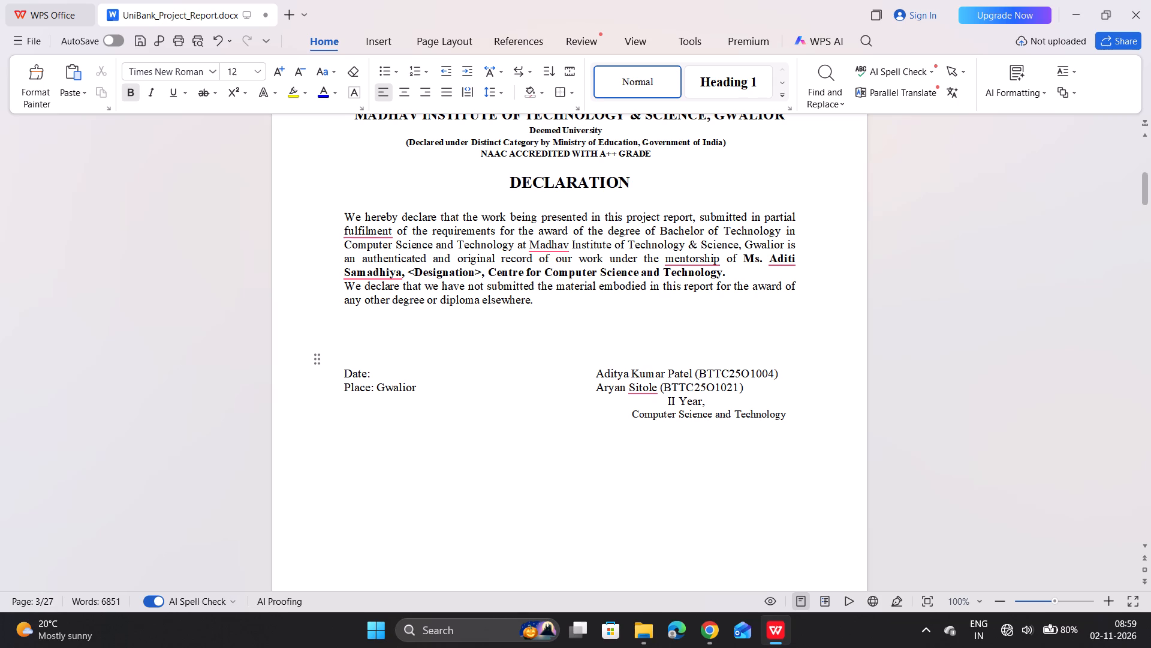
Change the alignment of the declaration's "Computer Science and Technology" signature line to justified.
left_click(629, 417)
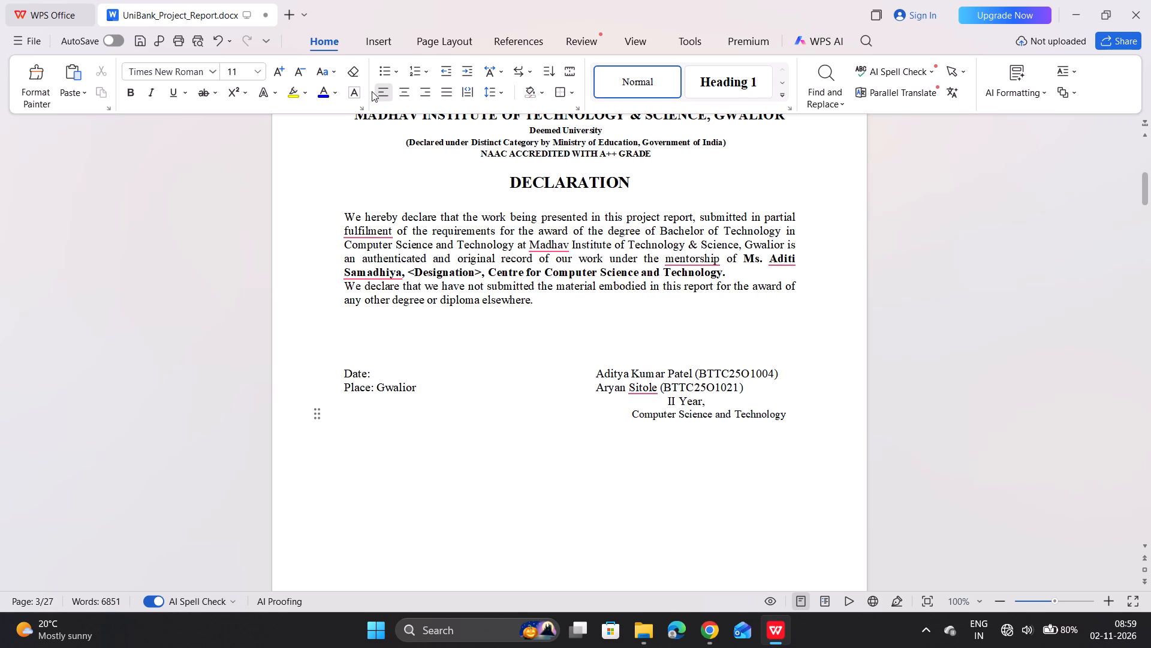
left_click(377, 91)
Replace the first "<Student Name (Enrolment No.)>" placeholder on the Acknowledgement page with the first student's name and bracketed enrolment number.
scroll(638, 478, "down", 2)
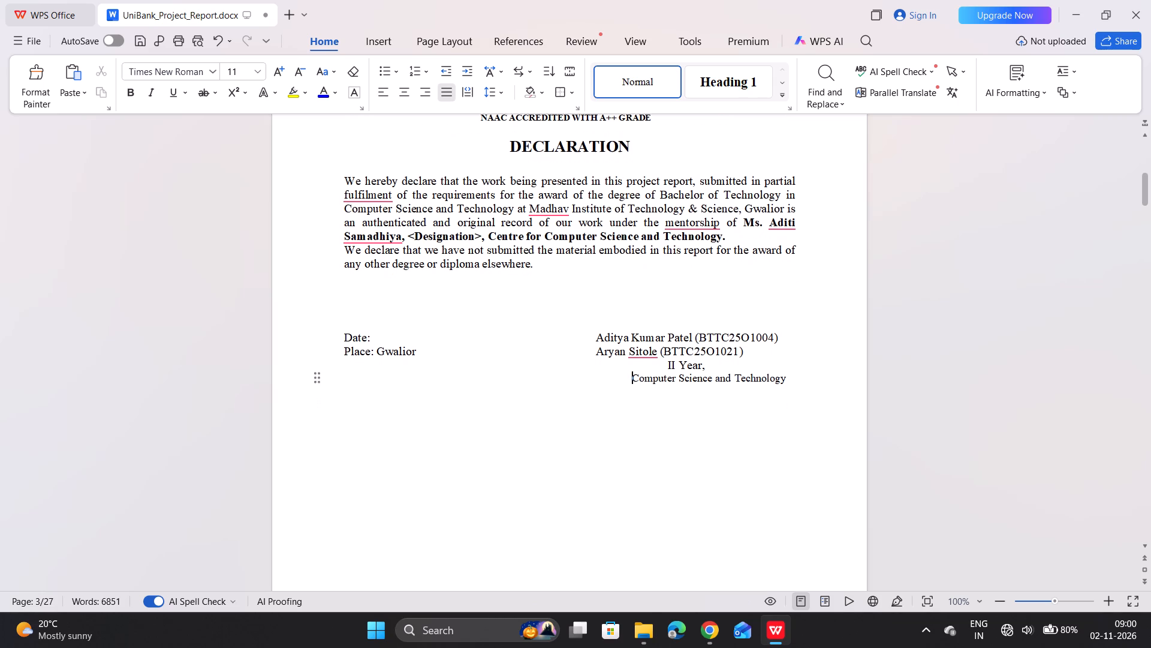
scroll(638, 478, "down", 2)
scroll(638, 478, "up", 1)
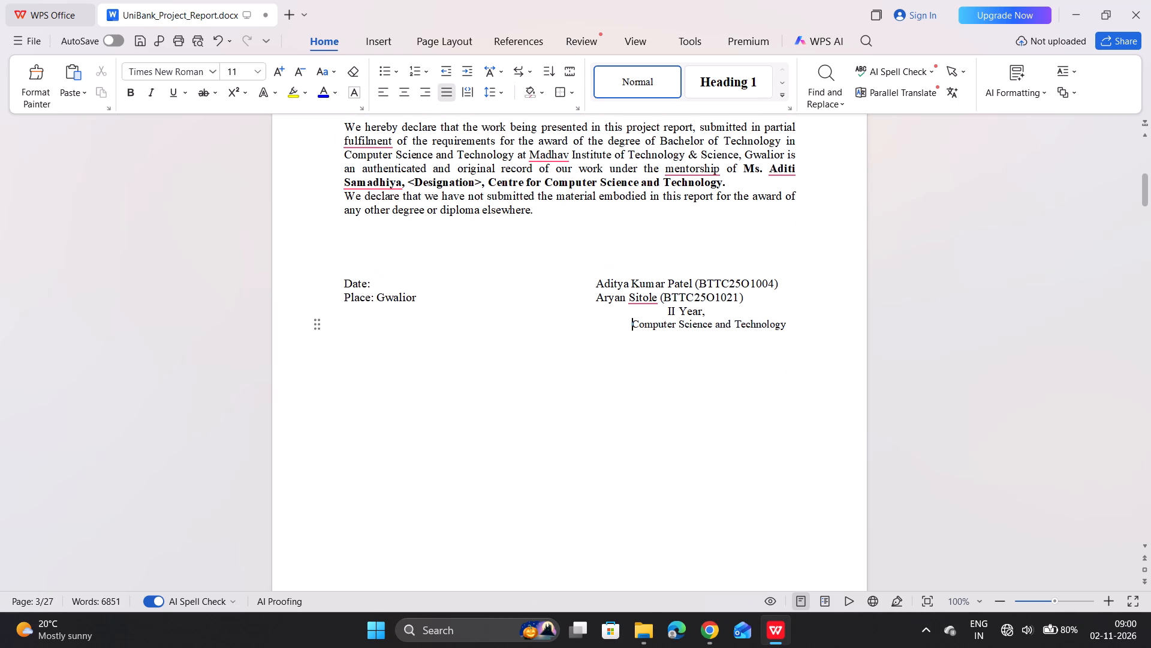
scroll(638, 478, "up", 2)
scroll(638, 478, "down", 9)
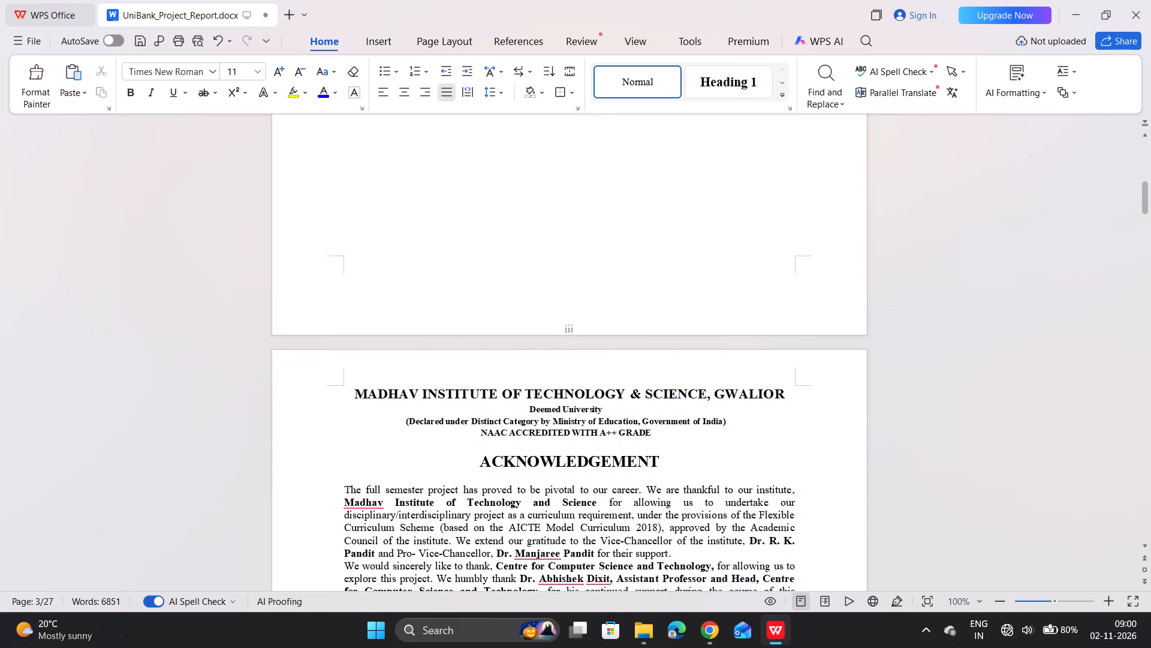
scroll(638, 478, "down", 6)
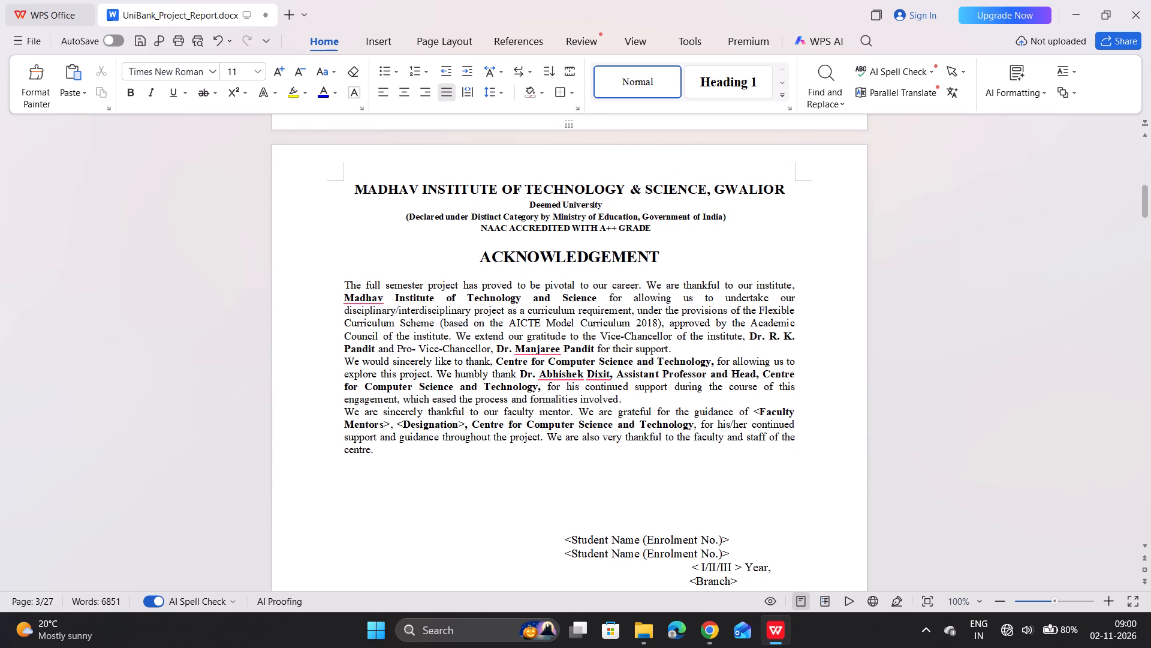
scroll(638, 478, "down", 2)
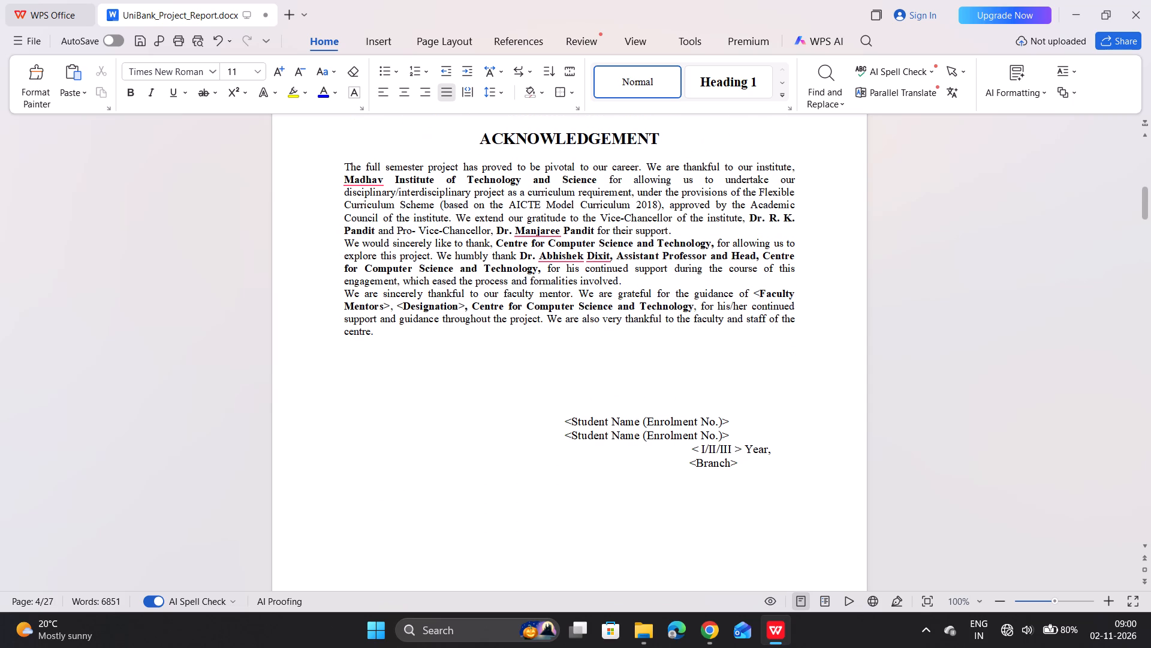
left_click(732, 423)
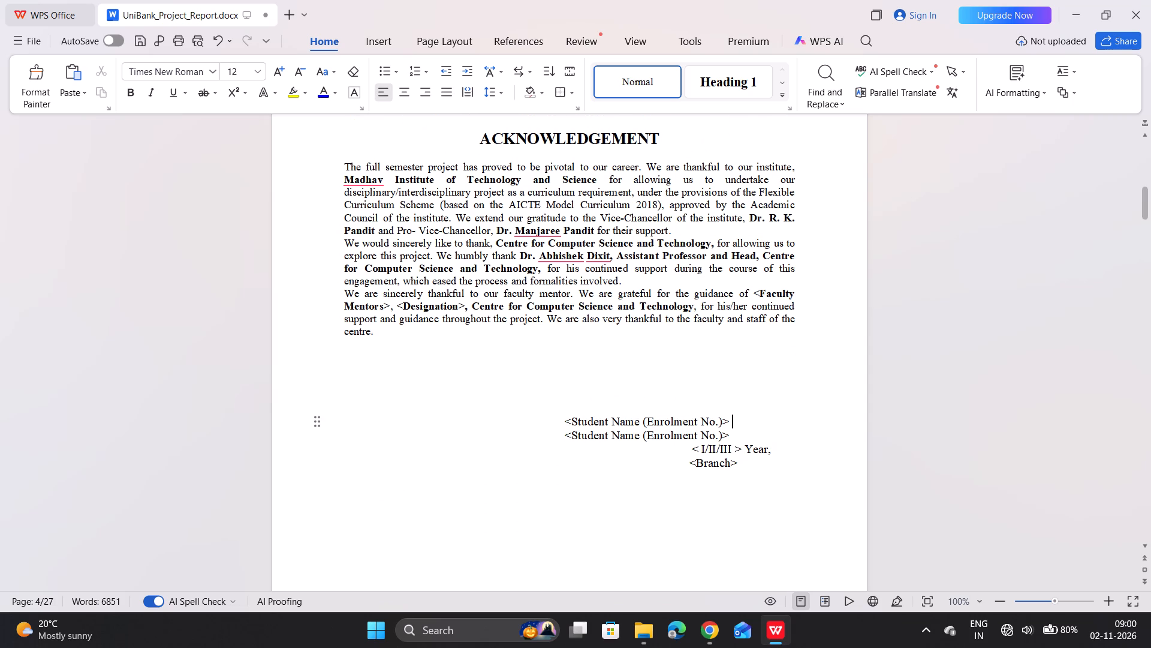
key("BackSpace")
key("BackSpace")
key("BackSpace")
key("BackSpace")
key("BackSpace")
key("BackSpace")
key("BackSpace")
key("BackSpace")
key("BackSpace")
key("BackSpace")
key("BackSpace")
key("BackSpace")
key("BackSpace")
key("BackSpace")
key("BackSpace")
key("BackSpace")
key("BackSpace")
key("BackSpace")
key("BackSpace")
key("BackSpace")
key("BackSpace")
key("BackSpace")
key("BackSpace")
key("BackSpace")
key("BackSpace")
key("BackSpace")
key("BackSpace")
key("BackSpace")
key("BackSpace")
key("BackSpace")
key("BackSpace")
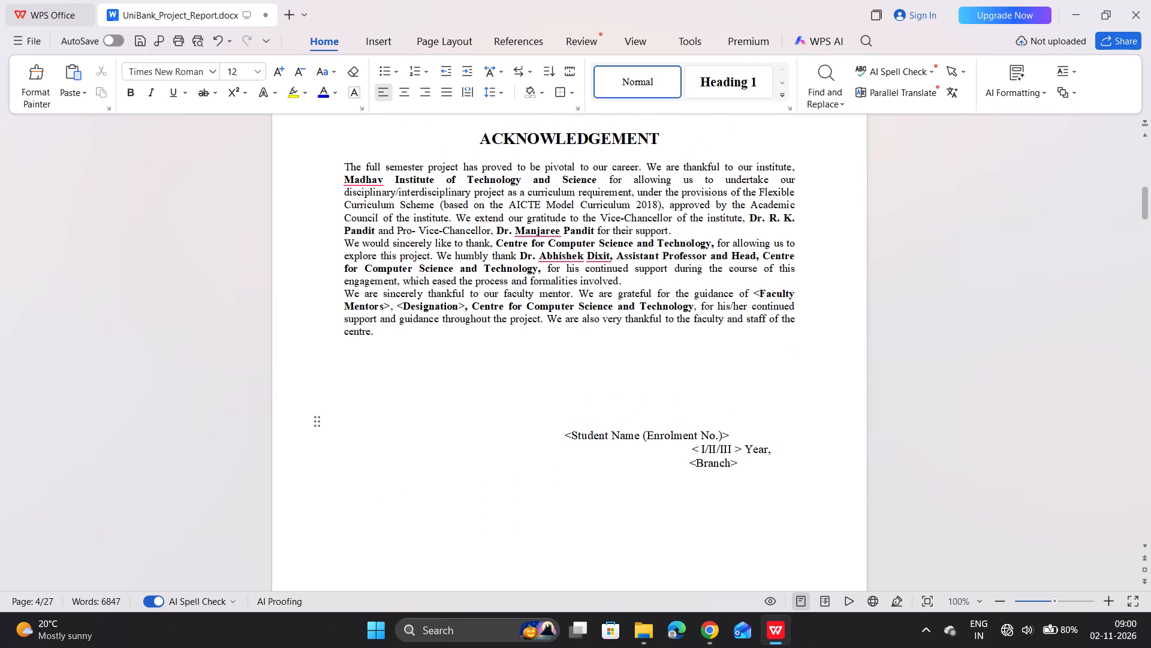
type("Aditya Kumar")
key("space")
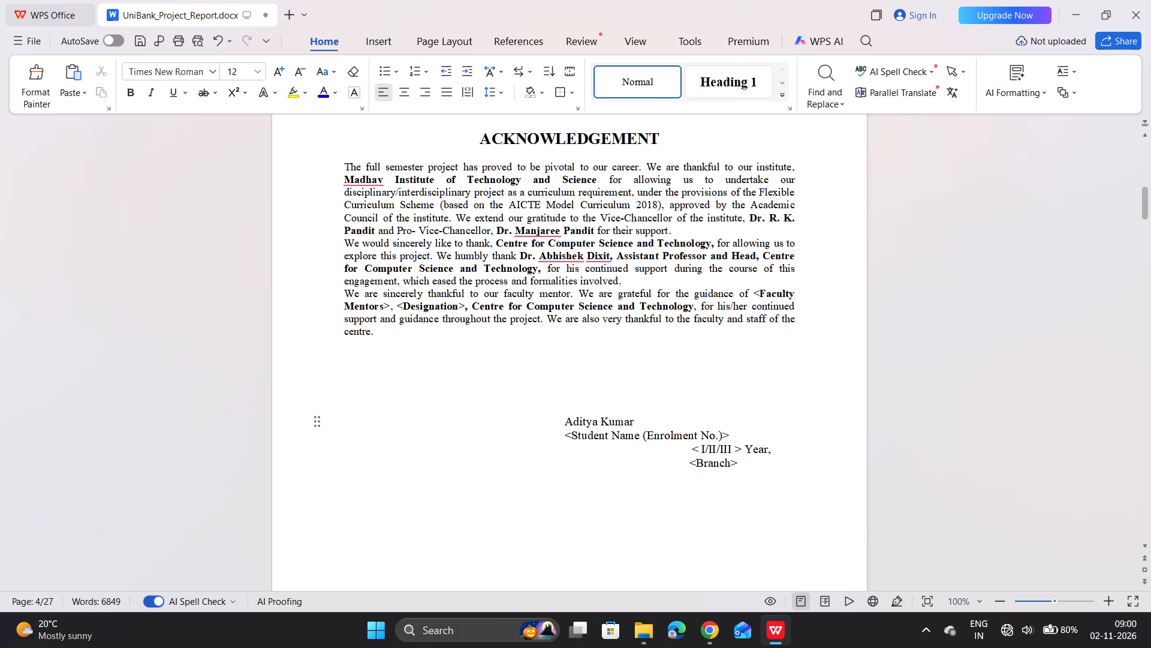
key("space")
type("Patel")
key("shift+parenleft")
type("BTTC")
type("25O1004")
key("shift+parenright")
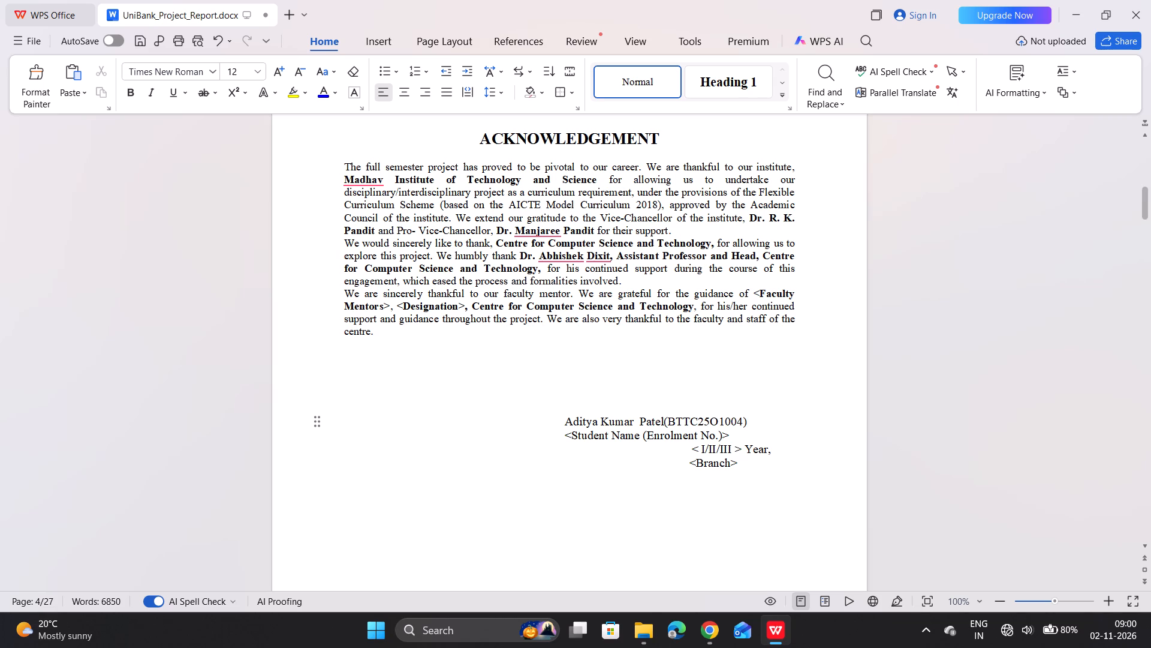
Insert a space between the first student's surname and the bracketed enrolment number in the acknowledgement's signature block.
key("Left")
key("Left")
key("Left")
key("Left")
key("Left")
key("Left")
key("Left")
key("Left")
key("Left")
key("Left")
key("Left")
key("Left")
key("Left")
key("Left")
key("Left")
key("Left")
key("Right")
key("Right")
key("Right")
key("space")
Replace "Enrolment No." in the acknowledgement's second student placeholder with the second student's enrolment number and remove the closing ">".
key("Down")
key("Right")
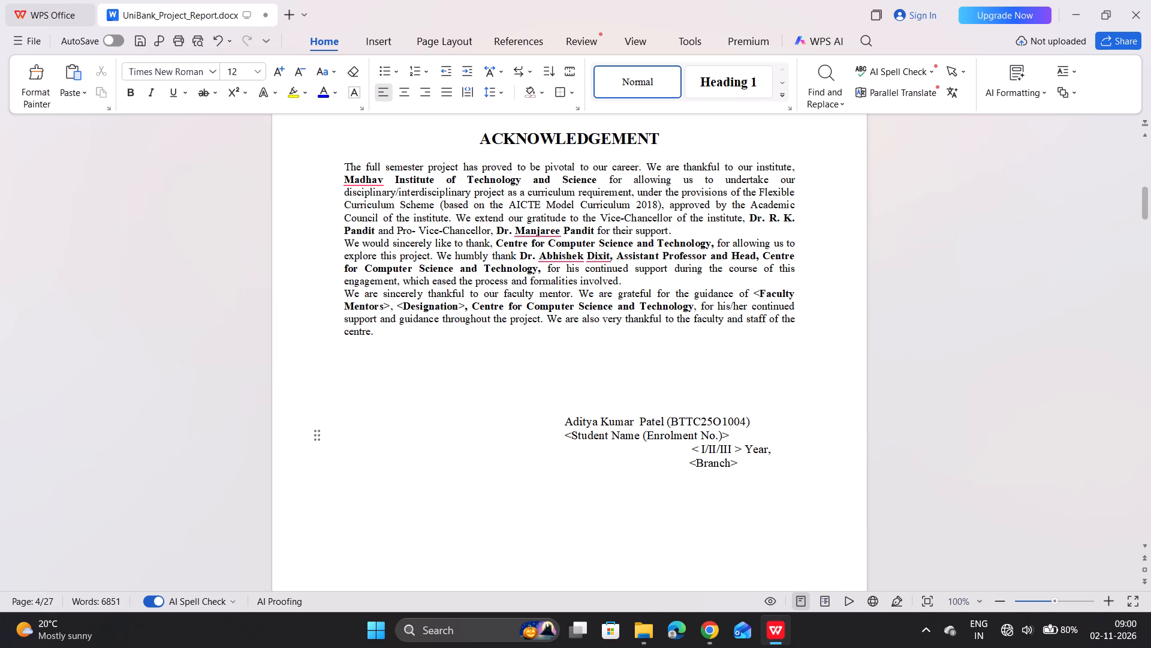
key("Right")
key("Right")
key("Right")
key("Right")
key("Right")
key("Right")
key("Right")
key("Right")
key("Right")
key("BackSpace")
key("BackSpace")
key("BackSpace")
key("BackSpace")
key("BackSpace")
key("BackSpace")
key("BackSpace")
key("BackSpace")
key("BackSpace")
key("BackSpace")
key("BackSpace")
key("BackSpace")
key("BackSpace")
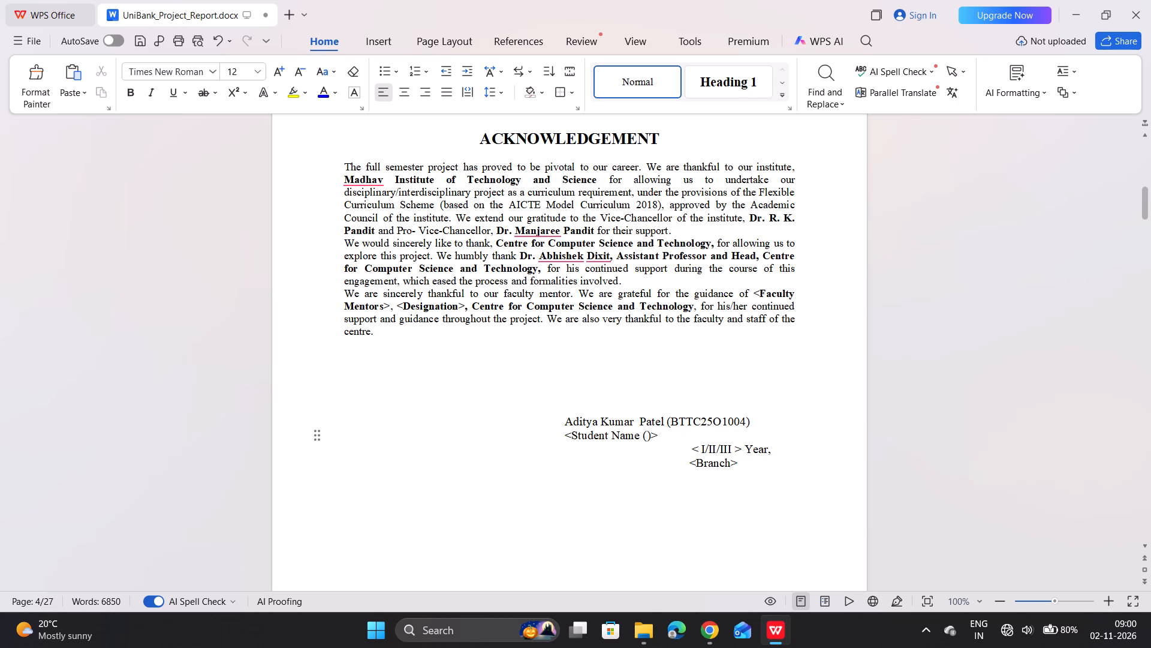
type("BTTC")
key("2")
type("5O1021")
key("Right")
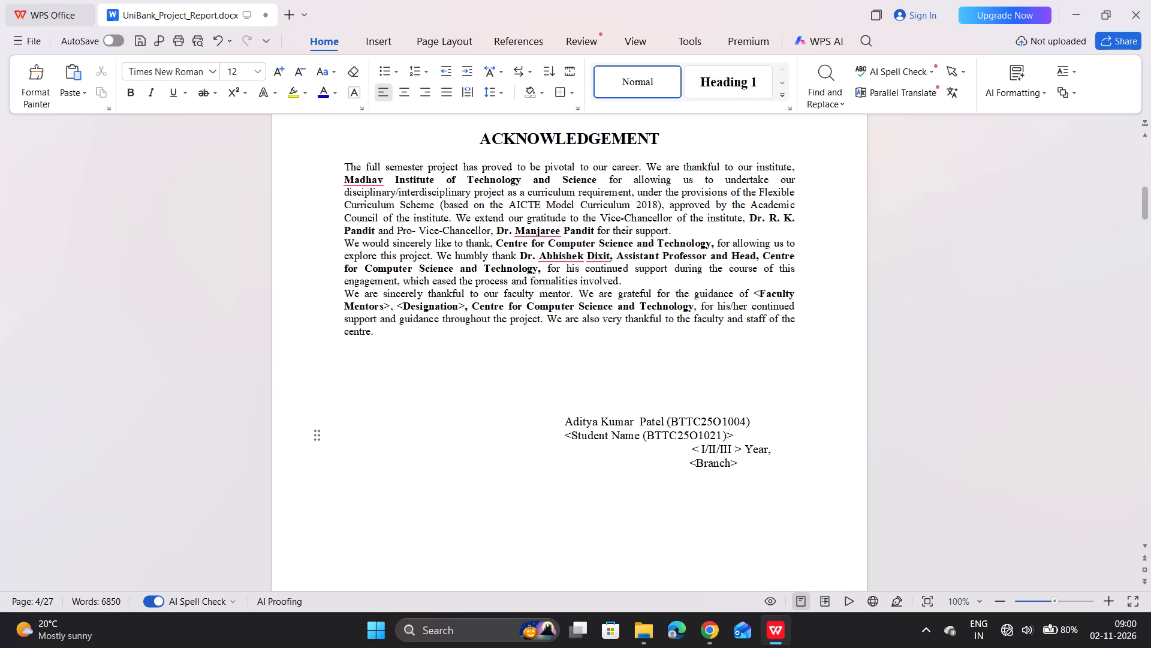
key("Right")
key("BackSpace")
Replace "<Student Name" before the second enrolment number in the acknowledgement with the second student's name in title case.
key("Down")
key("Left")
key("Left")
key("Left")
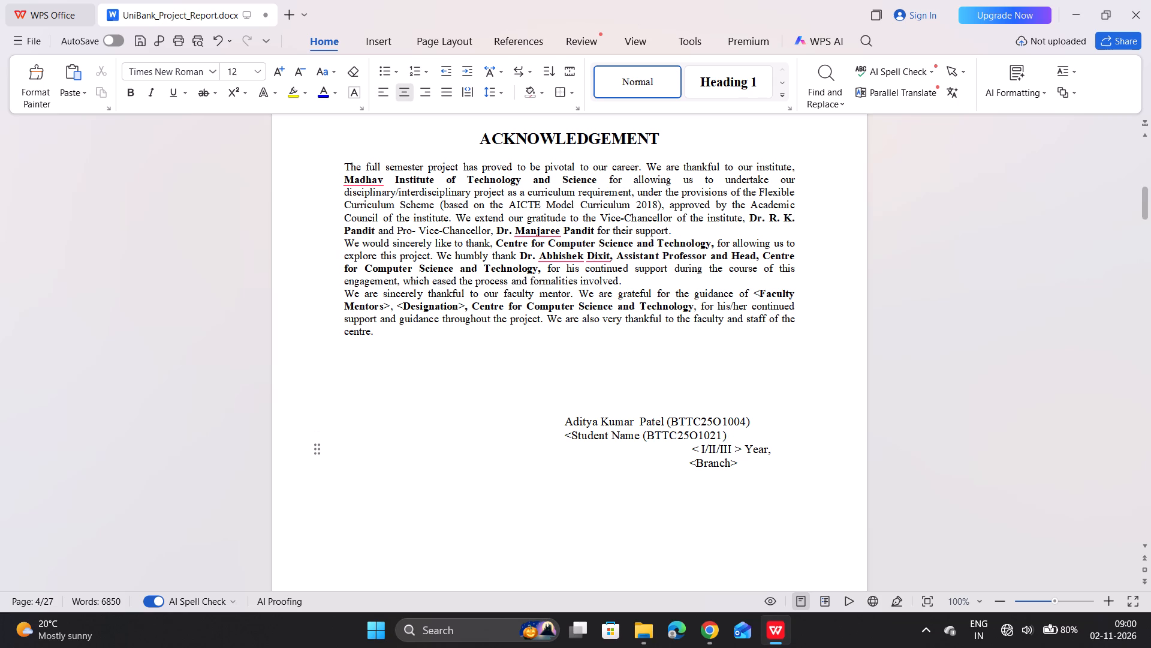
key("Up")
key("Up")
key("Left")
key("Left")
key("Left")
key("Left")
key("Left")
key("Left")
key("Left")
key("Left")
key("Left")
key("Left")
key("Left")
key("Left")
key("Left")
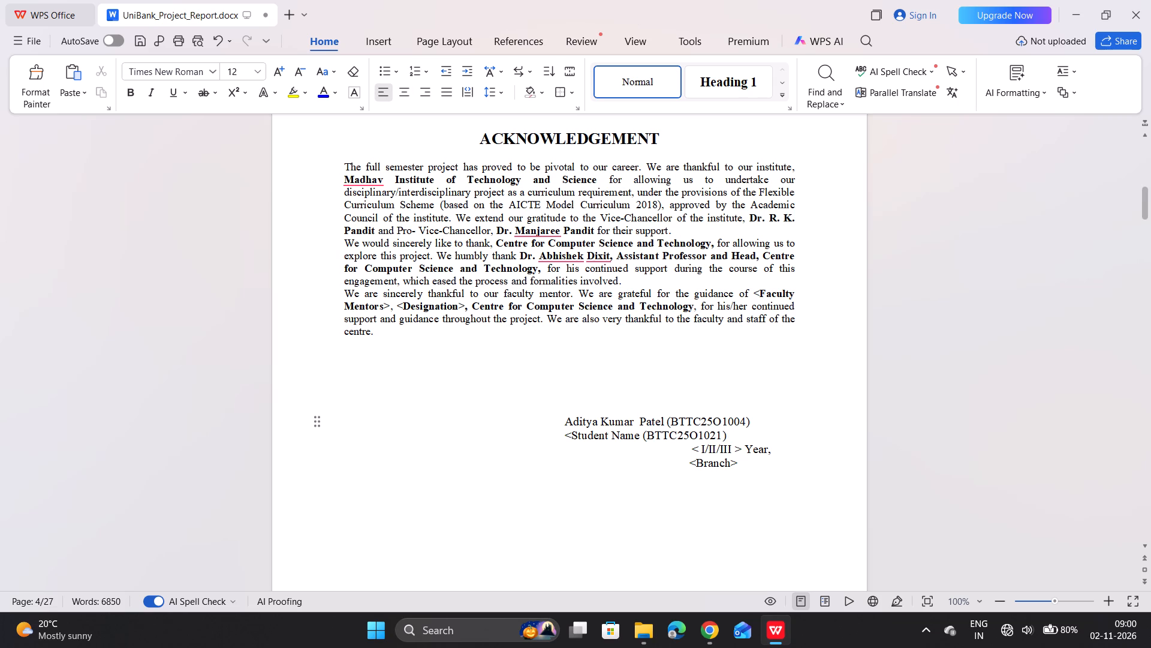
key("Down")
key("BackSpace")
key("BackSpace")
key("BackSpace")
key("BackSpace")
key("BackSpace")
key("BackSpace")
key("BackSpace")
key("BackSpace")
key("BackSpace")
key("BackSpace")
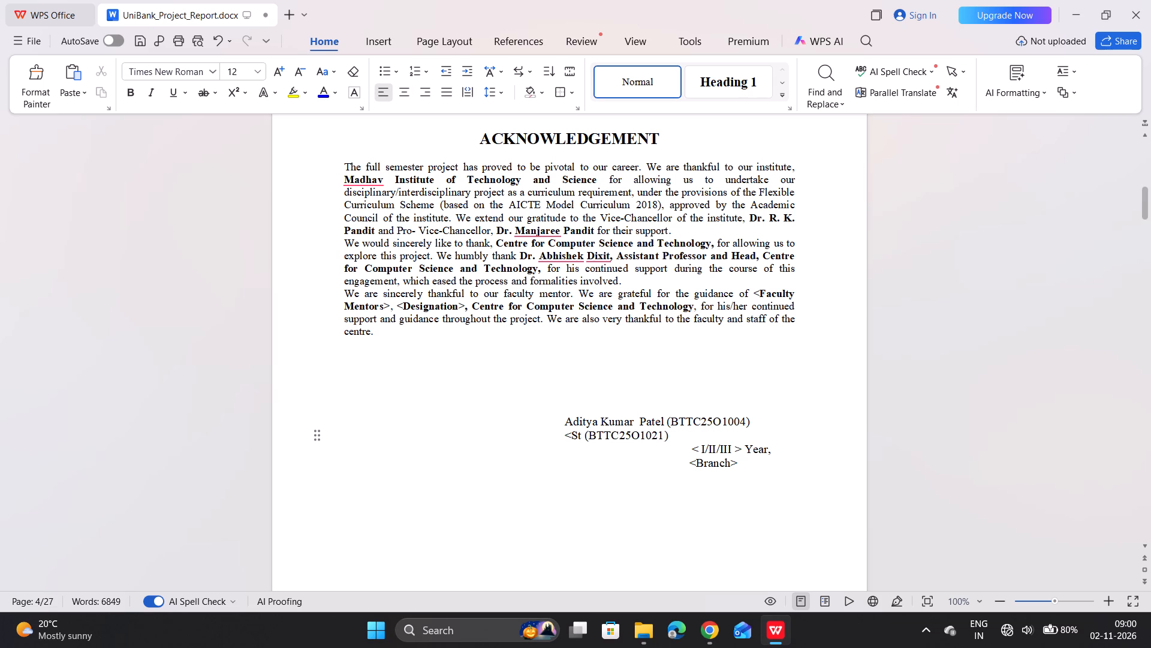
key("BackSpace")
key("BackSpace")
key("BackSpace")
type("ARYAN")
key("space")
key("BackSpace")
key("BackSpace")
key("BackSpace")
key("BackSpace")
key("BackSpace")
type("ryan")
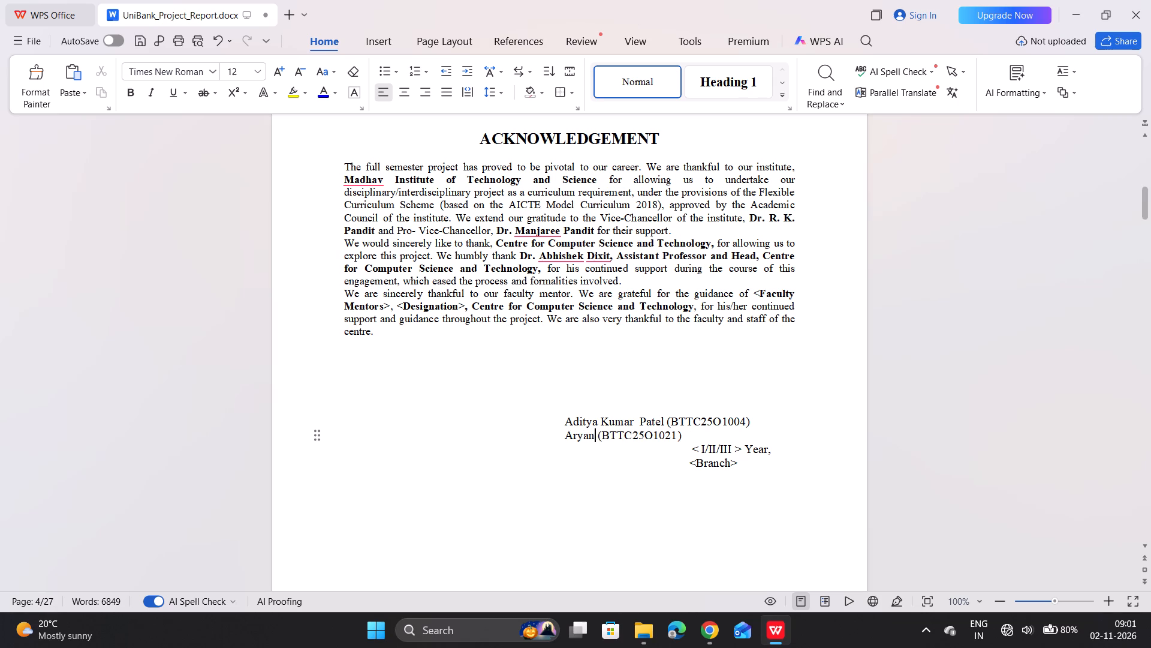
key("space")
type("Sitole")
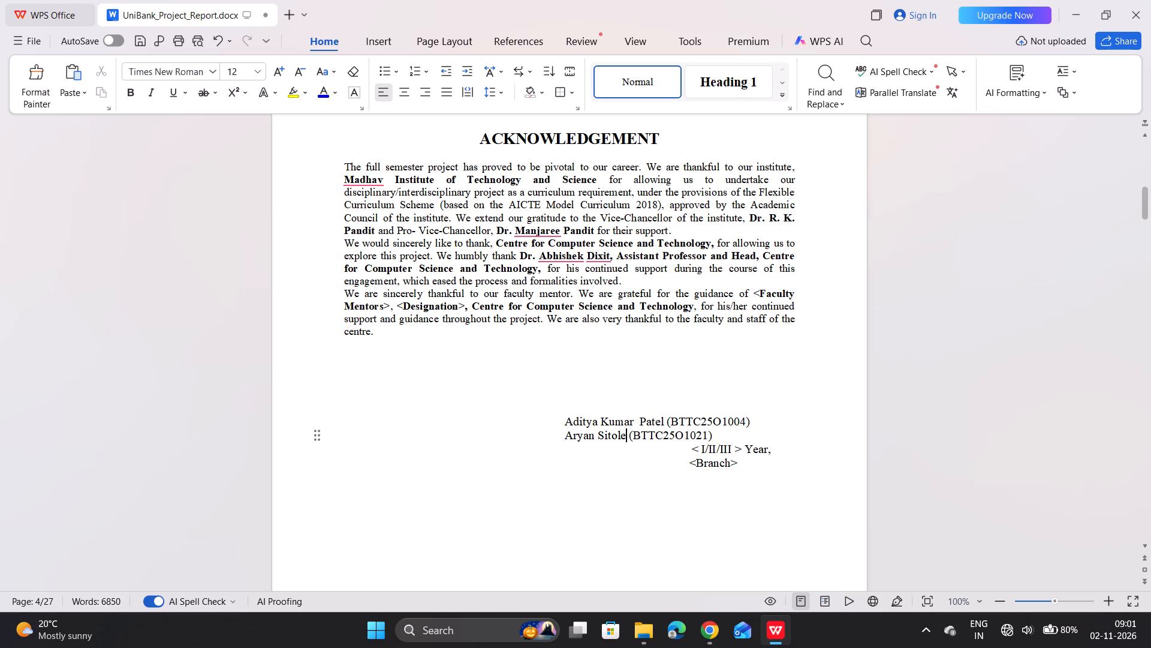
Replace the "< I/II/III >" year placeholder in the acknowledgement's signature block with "II", keeping a space before "Year,".
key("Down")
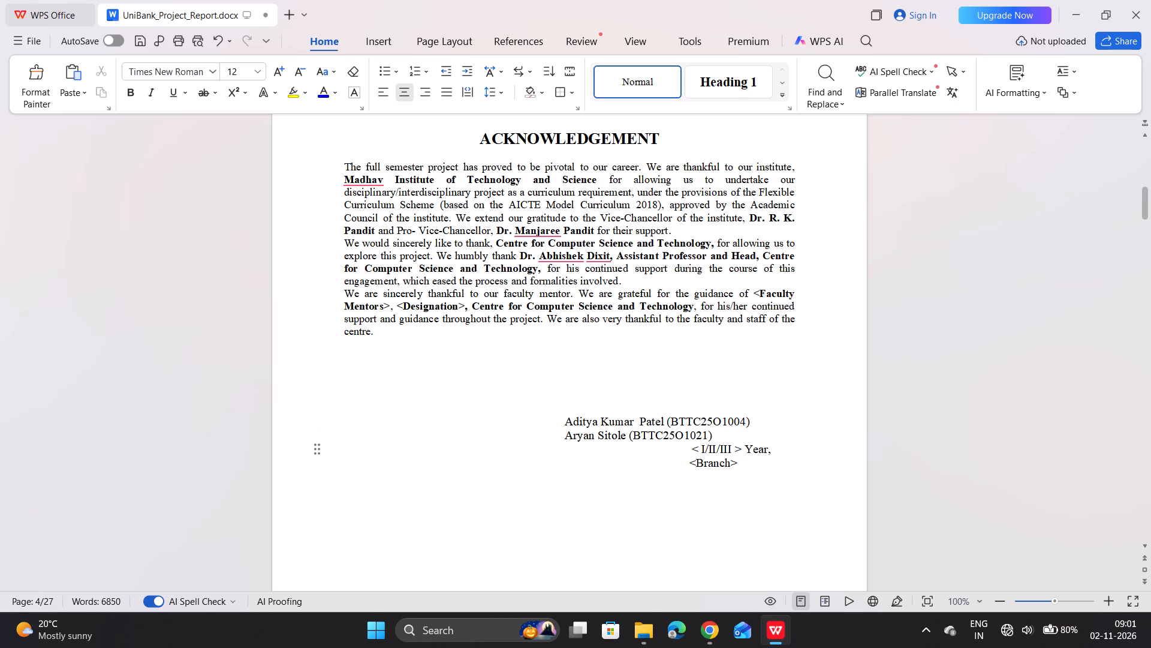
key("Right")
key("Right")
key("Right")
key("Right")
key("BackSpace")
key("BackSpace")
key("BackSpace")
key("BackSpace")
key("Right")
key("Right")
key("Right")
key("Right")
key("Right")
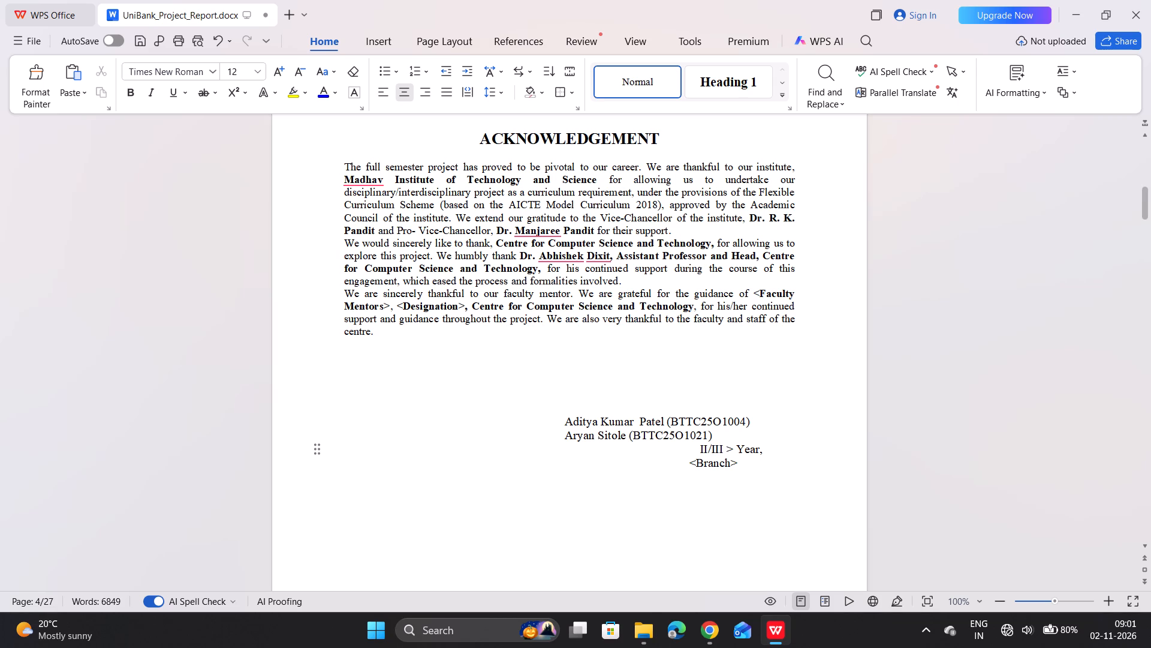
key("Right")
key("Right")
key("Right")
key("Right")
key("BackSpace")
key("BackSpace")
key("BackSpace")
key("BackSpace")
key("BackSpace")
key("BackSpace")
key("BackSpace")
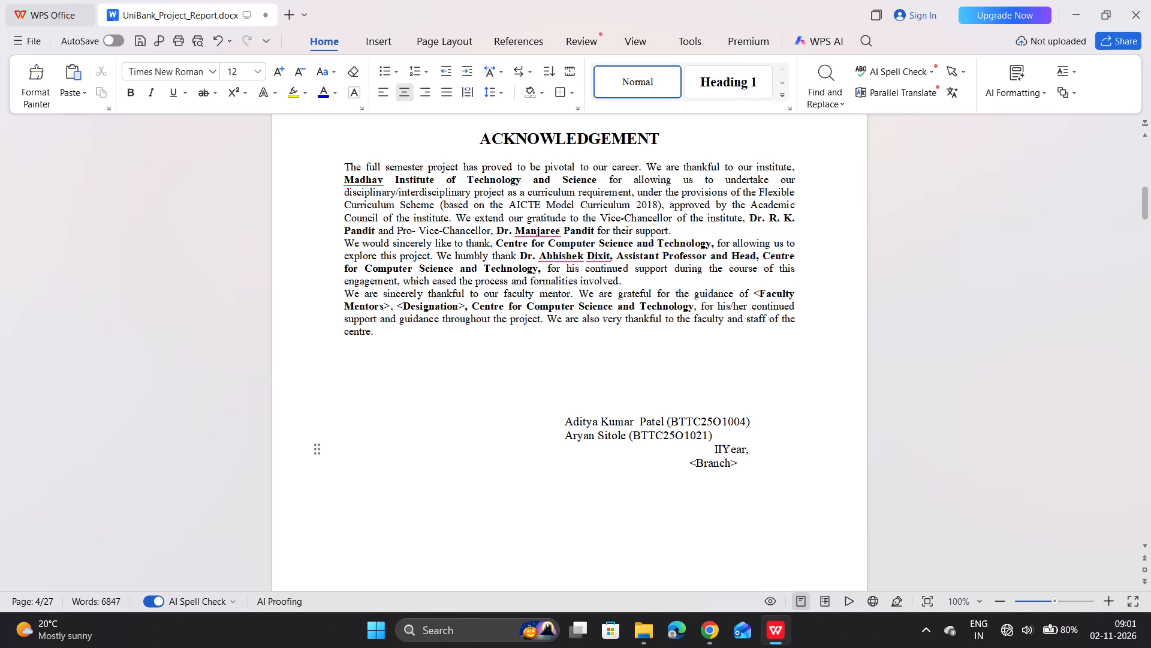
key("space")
Replace the "<Branch>" placeholder in the acknowledgement's signature block with "Computer Science and Technology".
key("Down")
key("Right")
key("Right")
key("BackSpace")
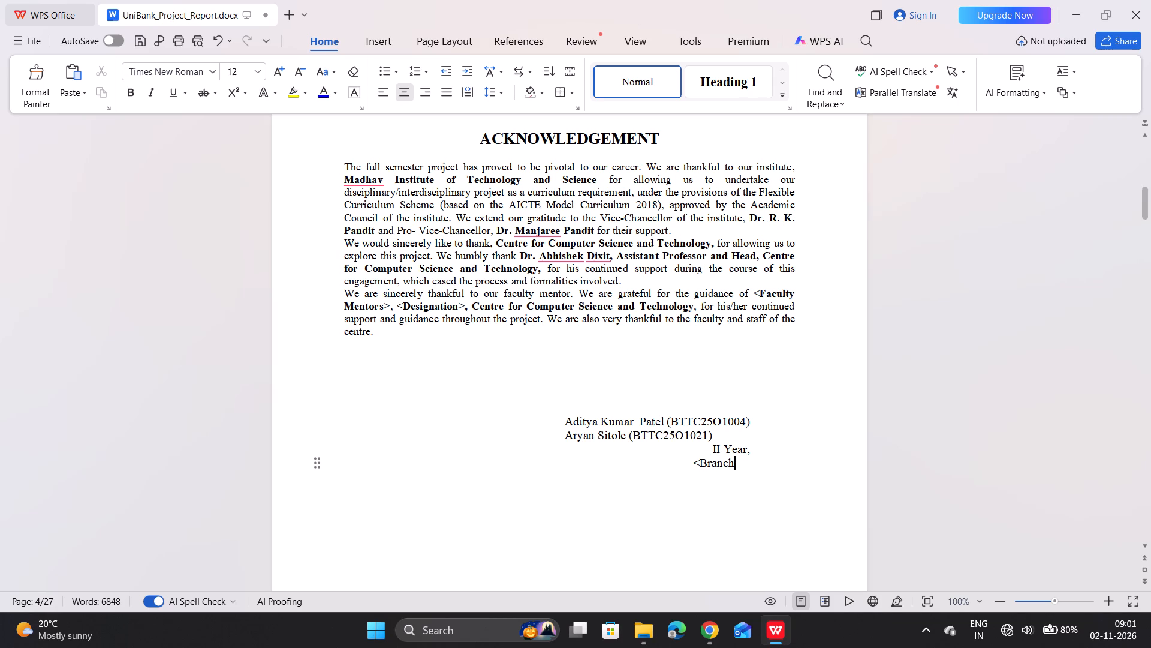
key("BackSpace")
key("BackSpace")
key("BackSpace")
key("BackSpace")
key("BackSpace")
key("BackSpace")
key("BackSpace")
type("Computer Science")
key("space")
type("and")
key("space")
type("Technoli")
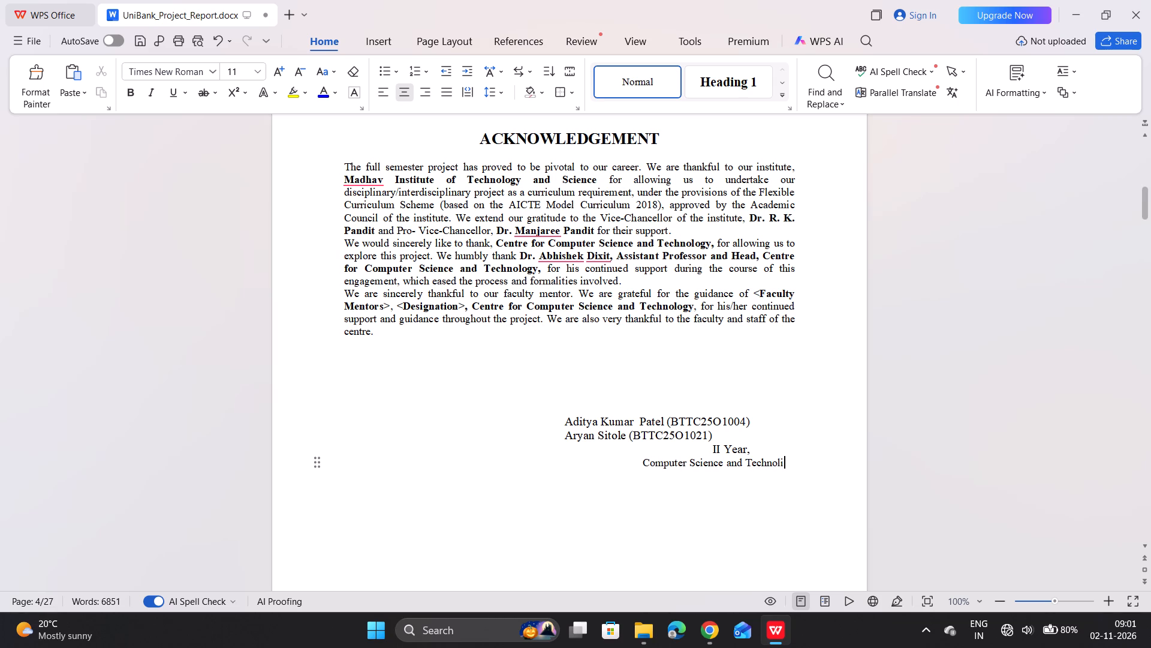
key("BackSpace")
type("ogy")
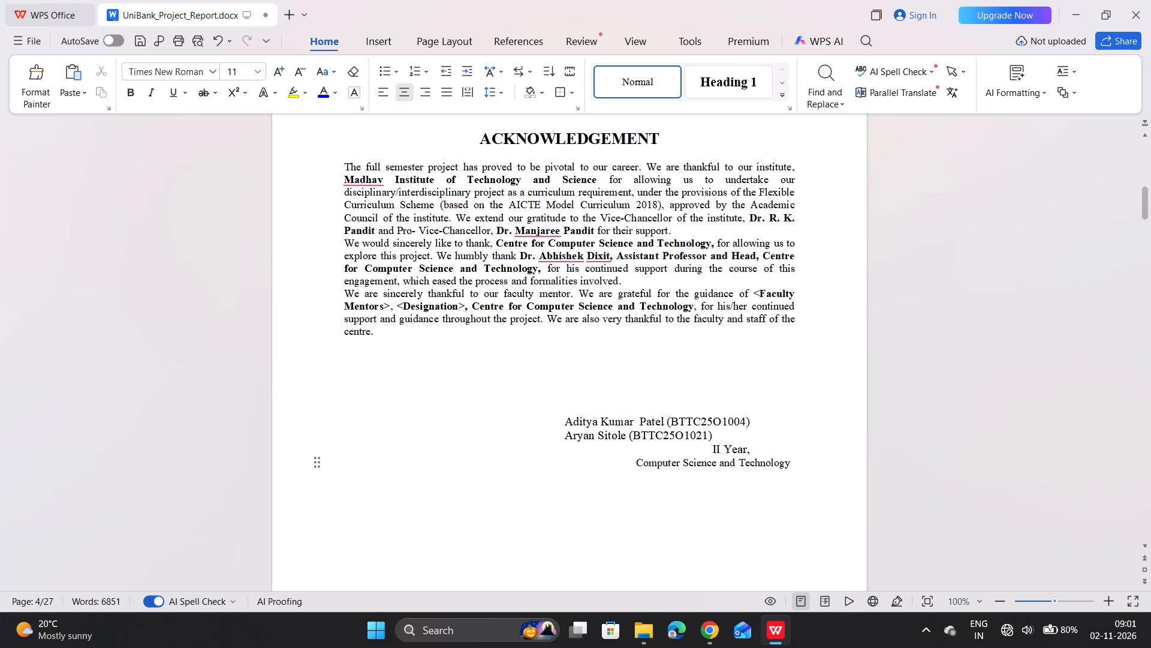
Left-align the acknowledgement's signature block, from the student names to the branch line.
left_click_drag(563, 422, 605, 461)
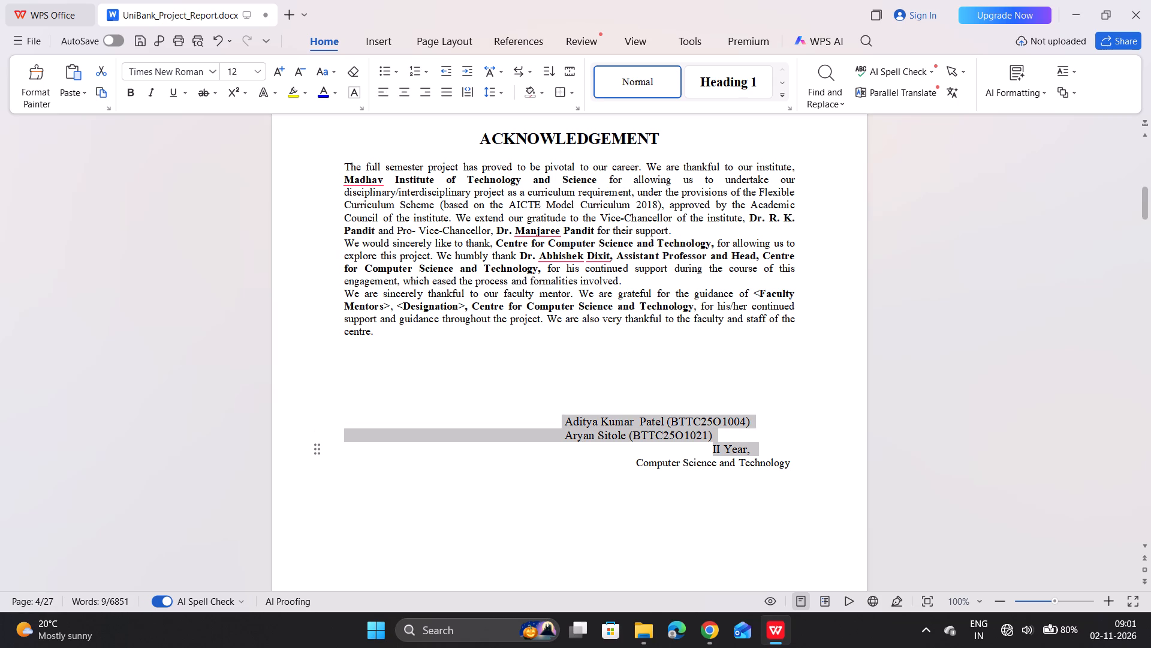
left_click_drag(605, 461, 612, 473)
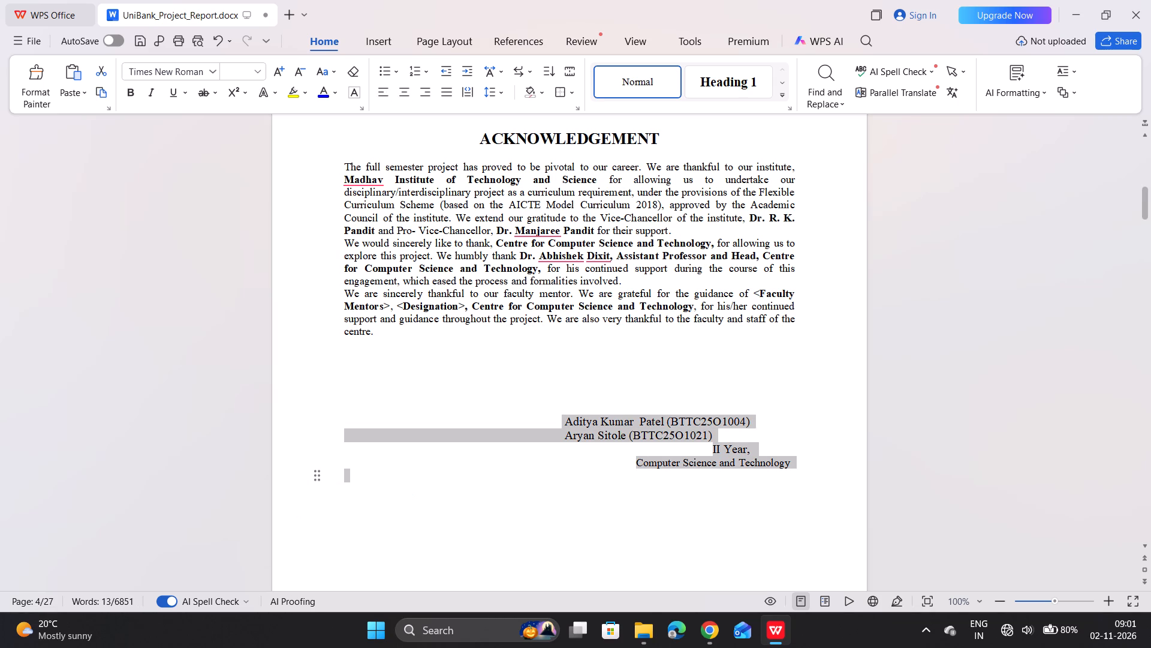
left_click(382, 98)
left_click(580, 458)
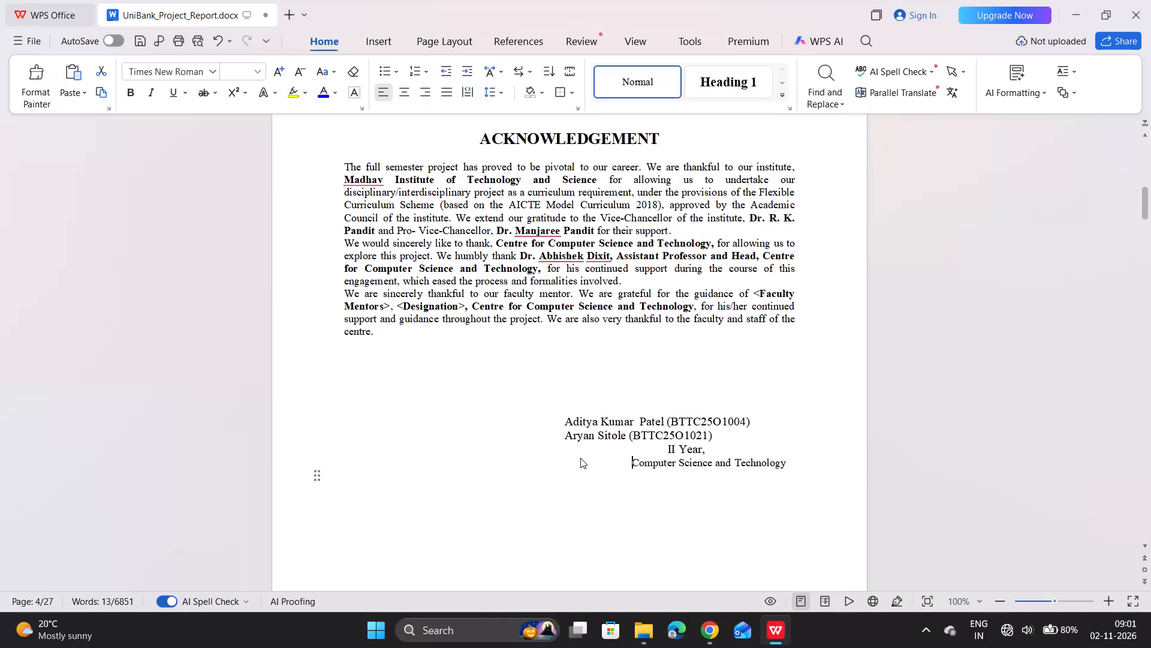
Examine the rest of the Acknowledgement page and the following Plagiarism Check Certificate page, returning to the signature block.
scroll(580, 458, "down", 4)
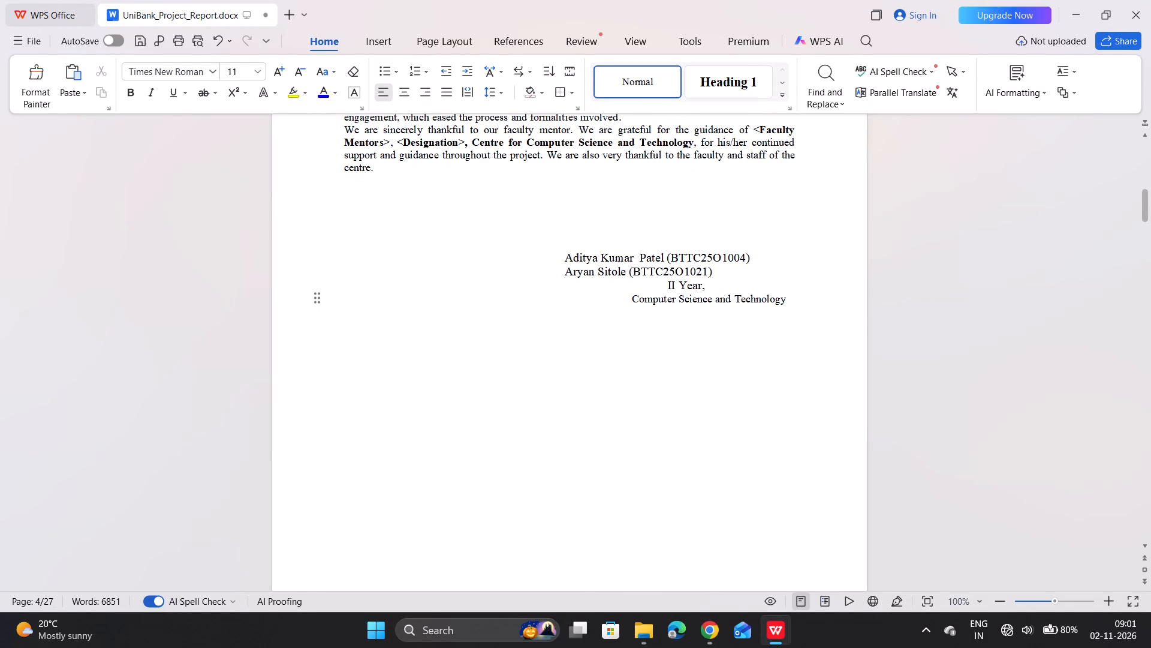
scroll(605, 437, "down", 1)
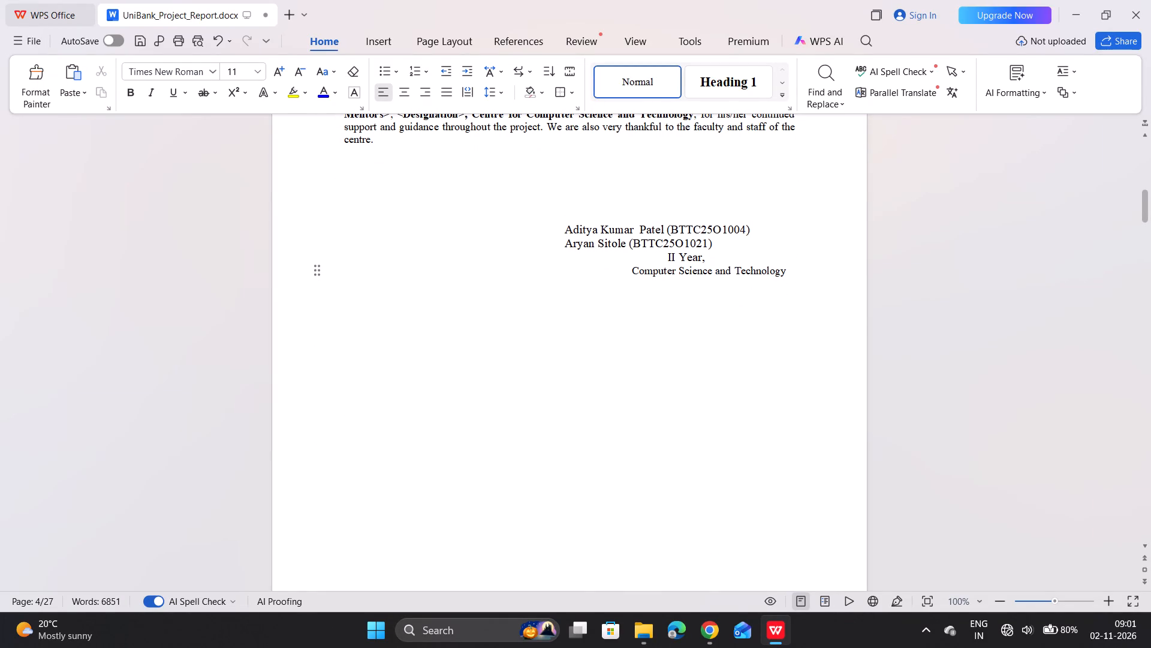
scroll(605, 437, "down", 1)
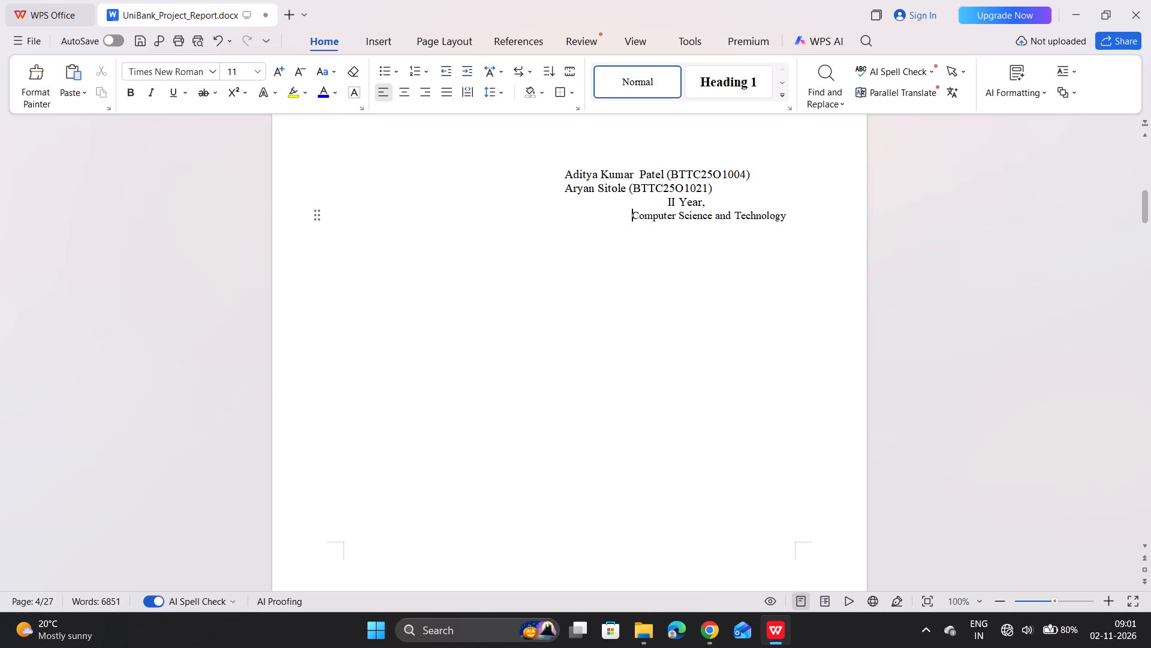
scroll(605, 437, "down", 3)
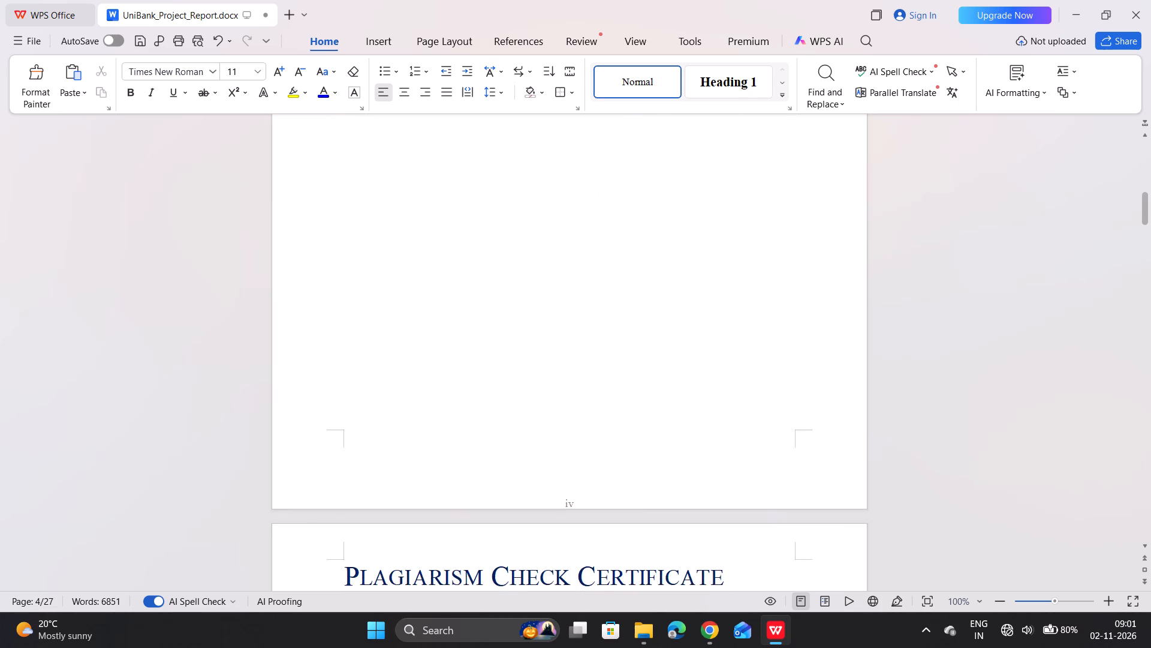
scroll(607, 410, "down", 7)
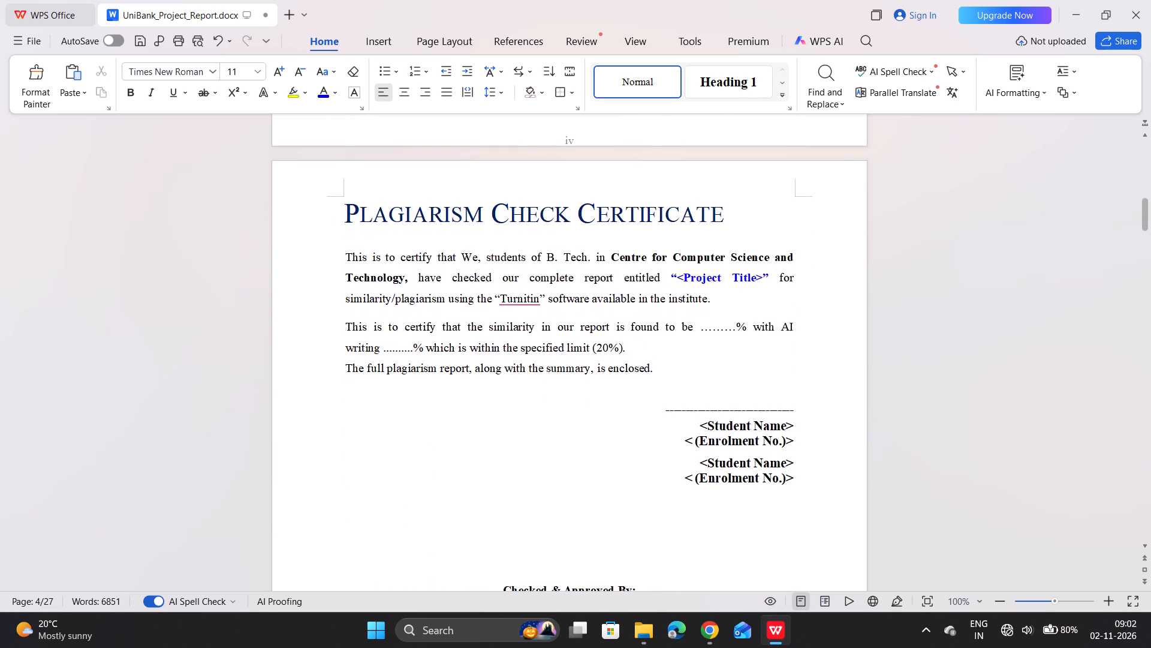
scroll(607, 410, "up", 6)
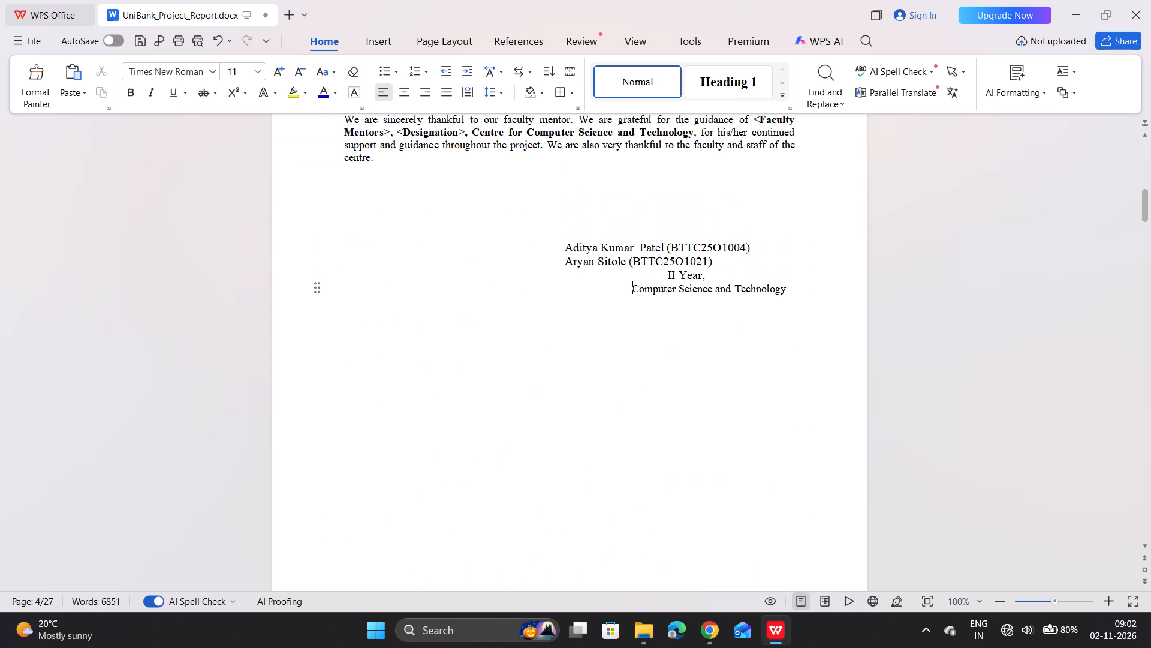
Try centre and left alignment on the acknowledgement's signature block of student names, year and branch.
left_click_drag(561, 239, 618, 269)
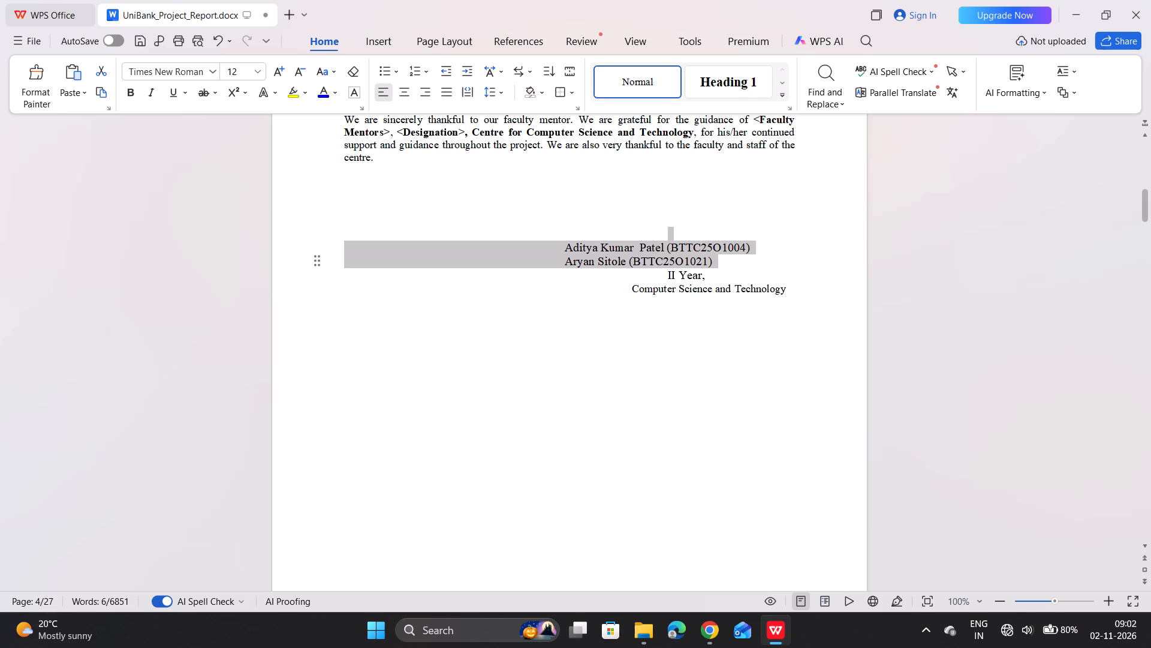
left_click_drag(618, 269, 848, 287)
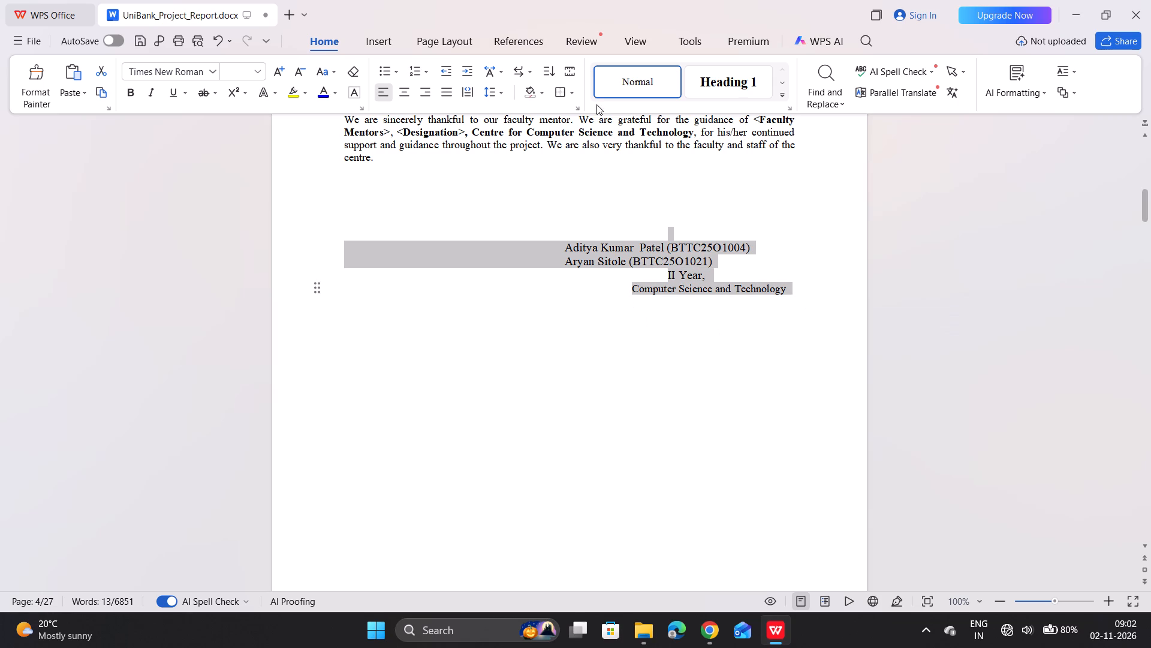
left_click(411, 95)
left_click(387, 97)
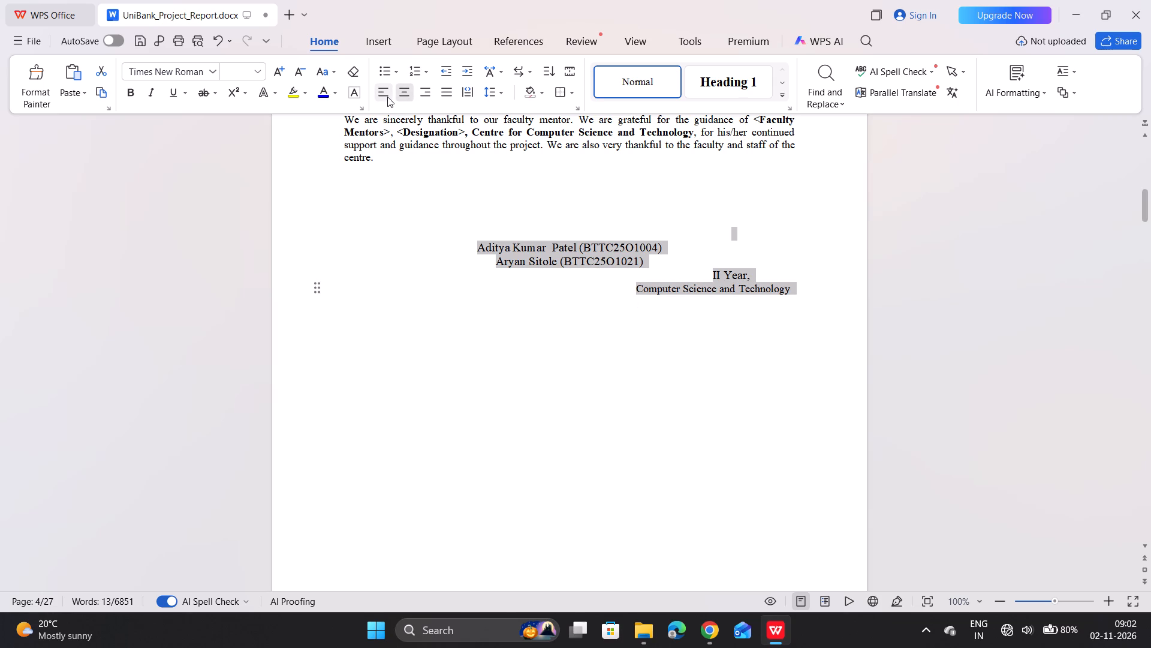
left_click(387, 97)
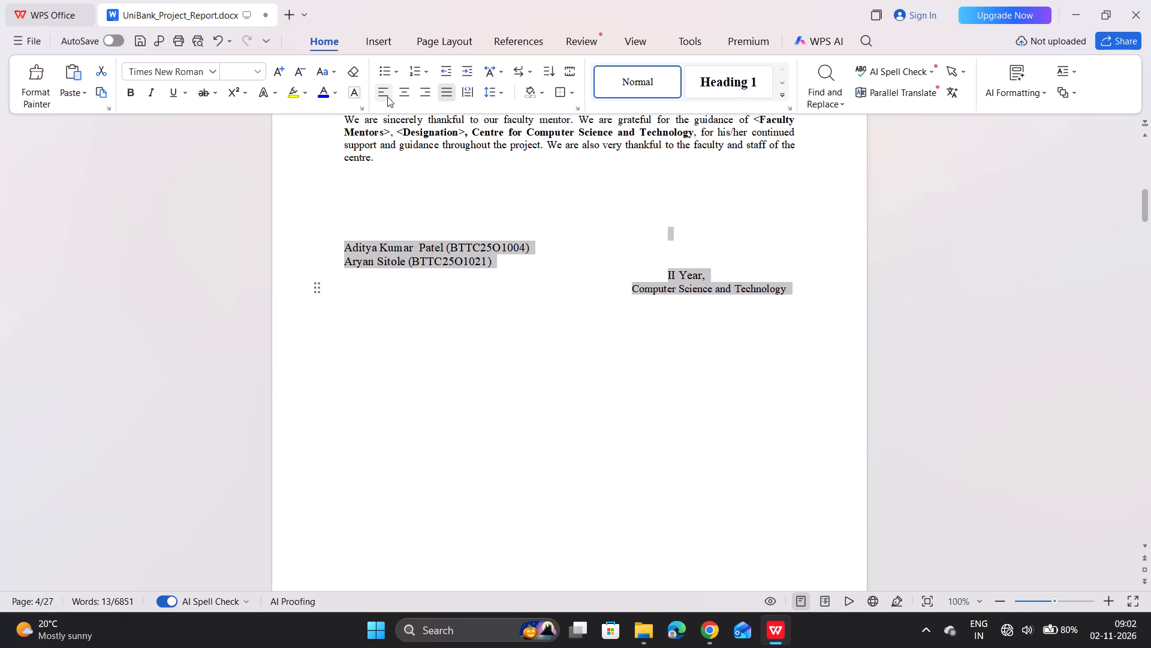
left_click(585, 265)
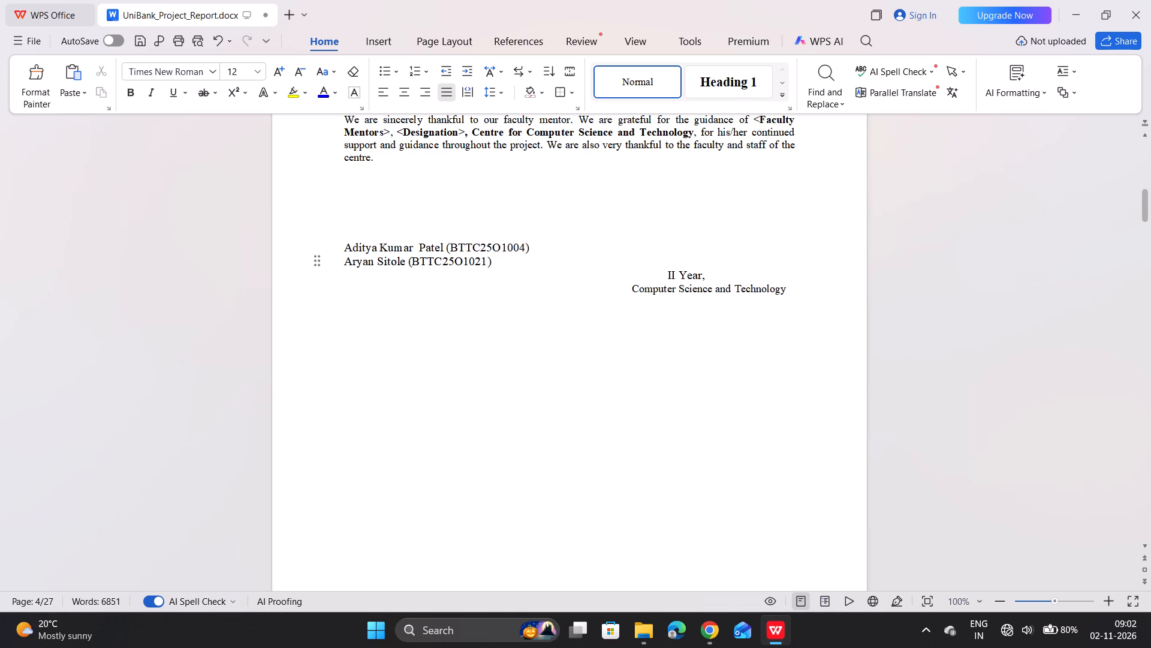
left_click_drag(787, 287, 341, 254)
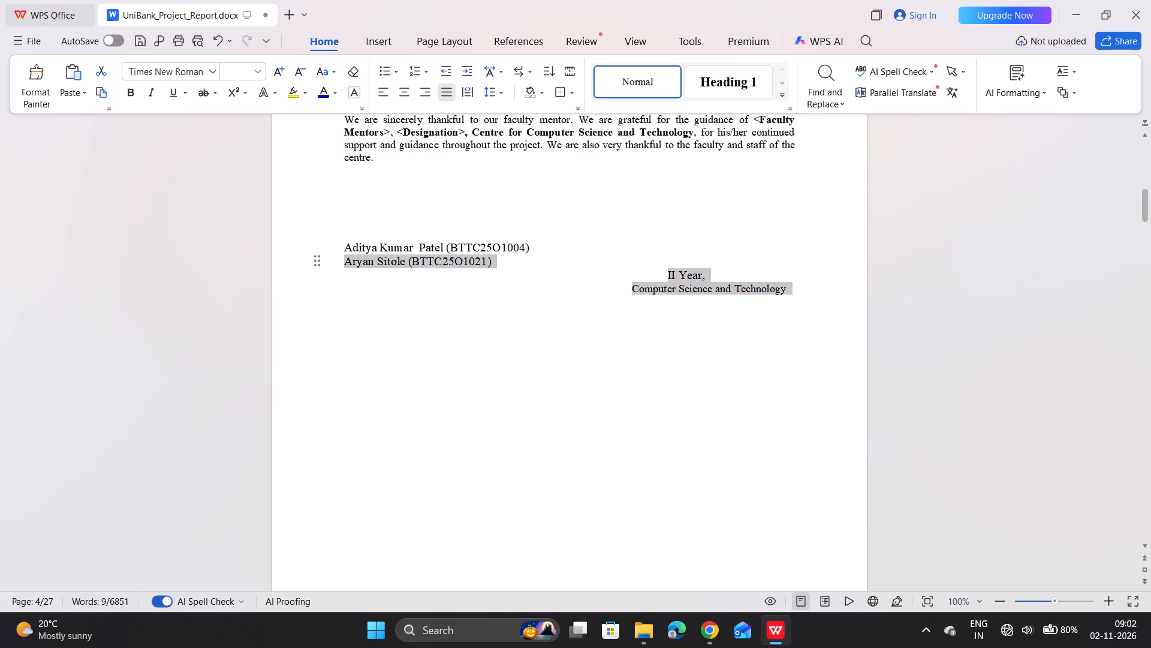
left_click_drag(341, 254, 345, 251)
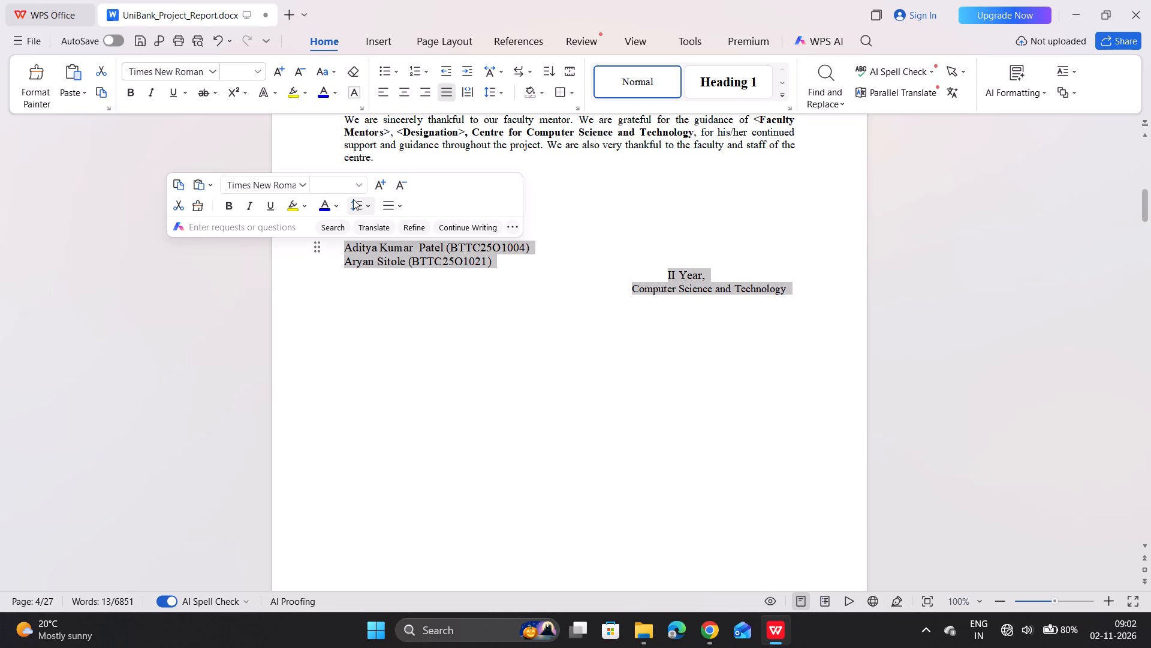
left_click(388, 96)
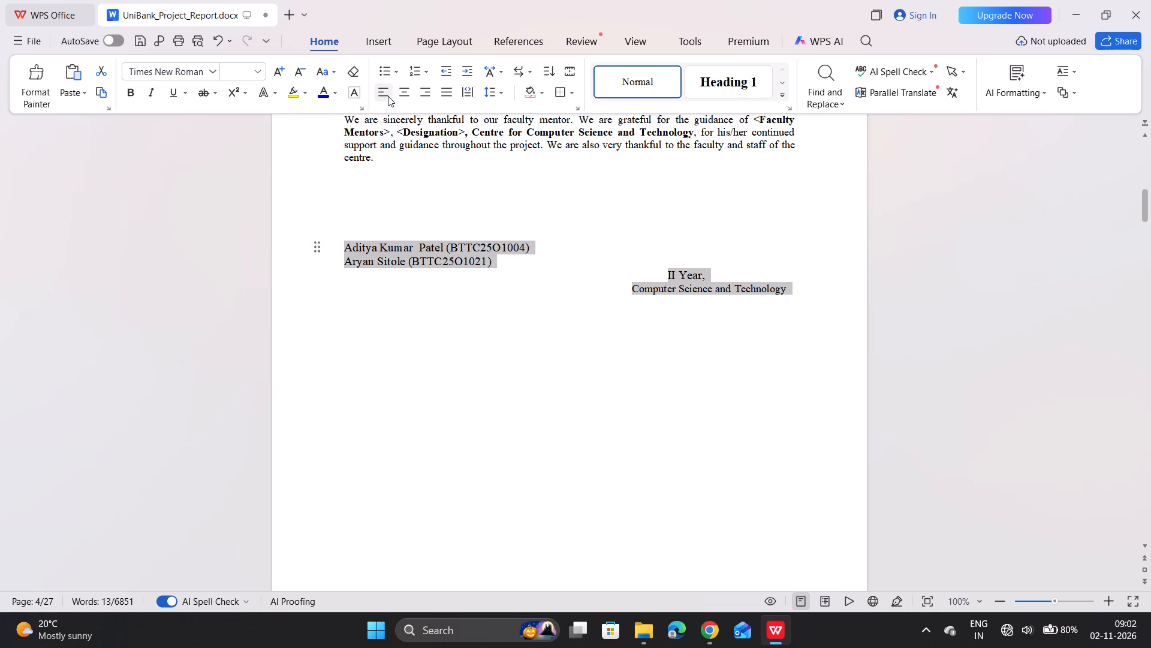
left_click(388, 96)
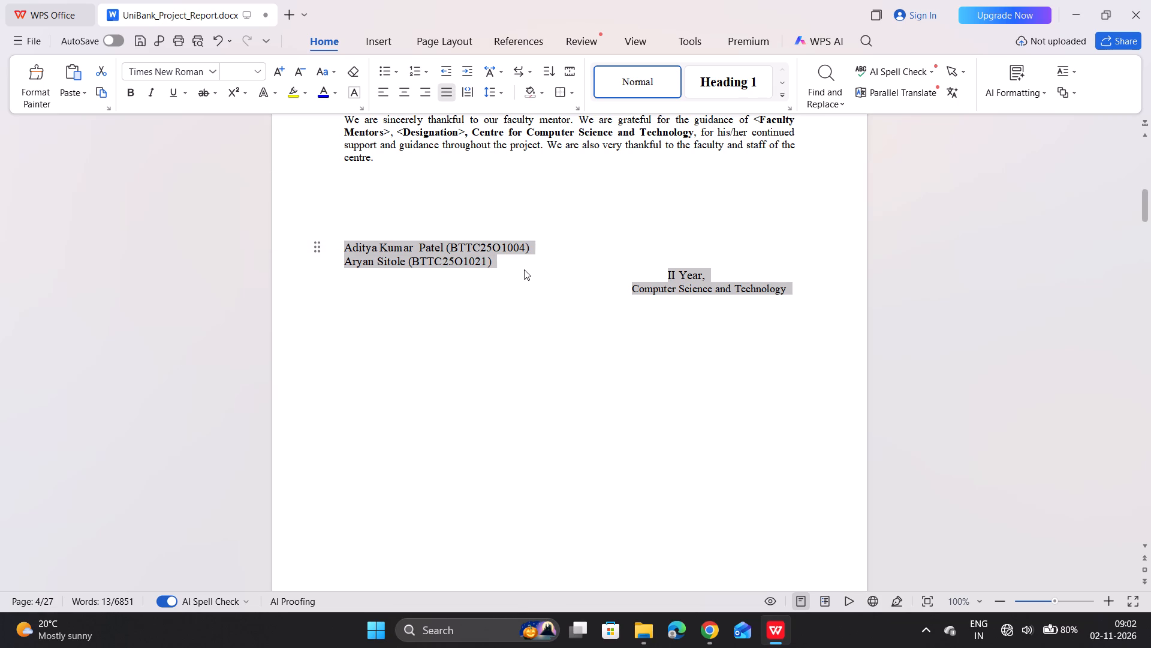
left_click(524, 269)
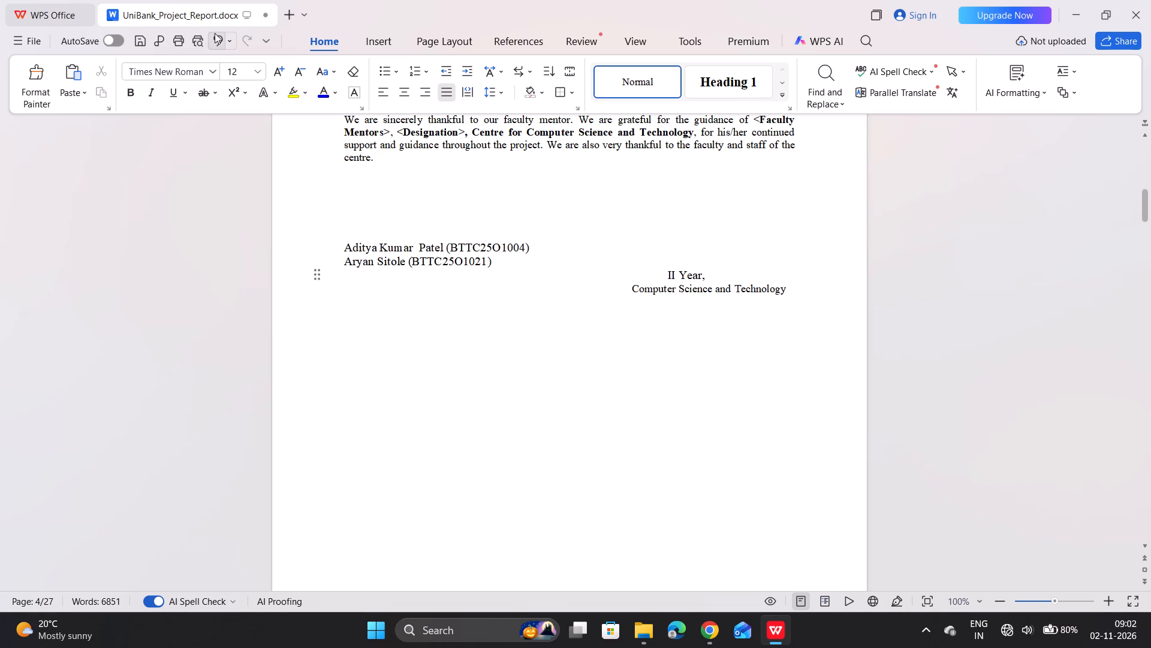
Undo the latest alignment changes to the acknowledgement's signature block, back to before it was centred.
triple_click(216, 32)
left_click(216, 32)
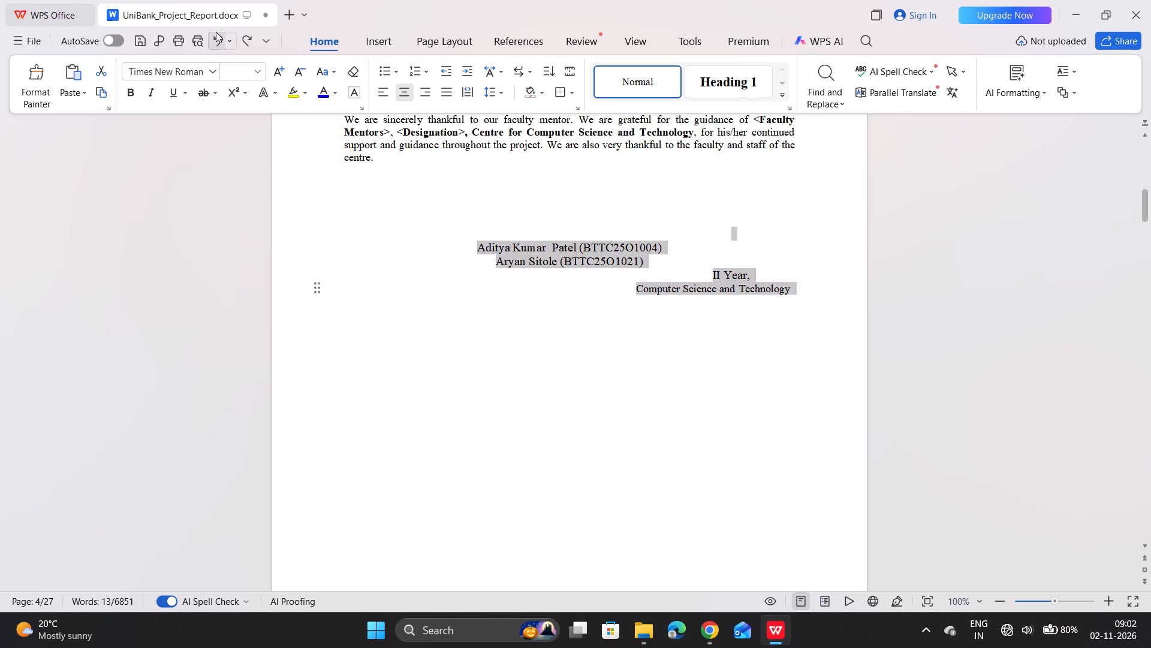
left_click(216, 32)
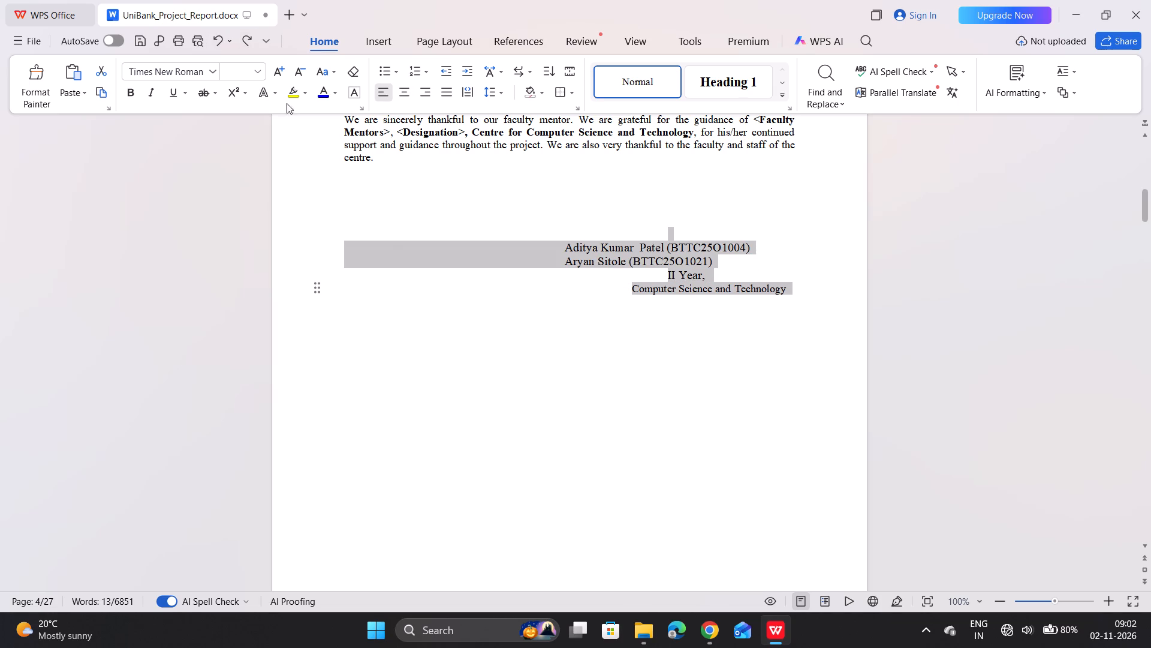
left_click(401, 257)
Replace the project title placeholder in the Plagiarism Check Certificate with "Bank Management System", keeping the quotation marks.
scroll(511, 405, "down", 2)
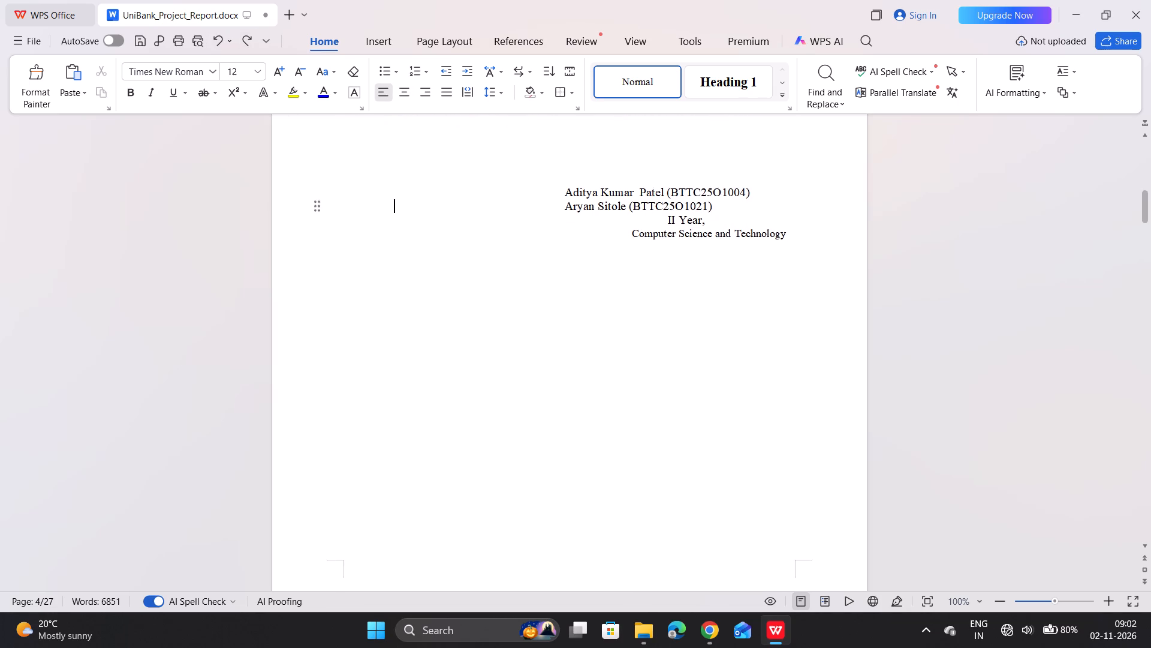
scroll(511, 405, "down", 6)
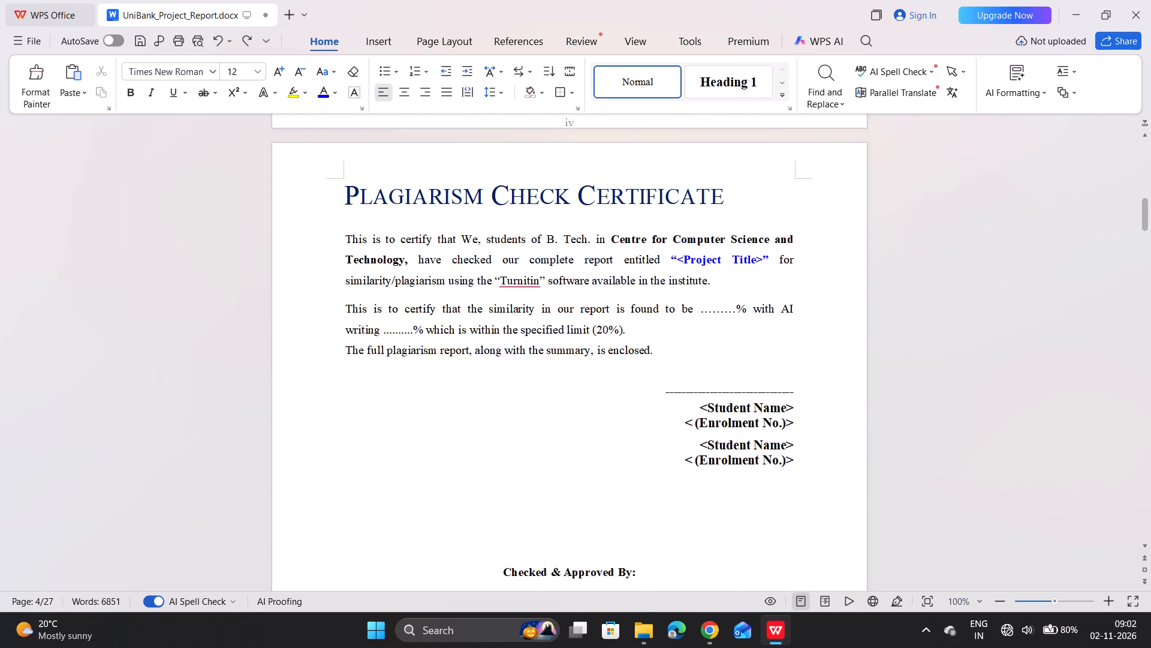
scroll(511, 405, "down", 1)
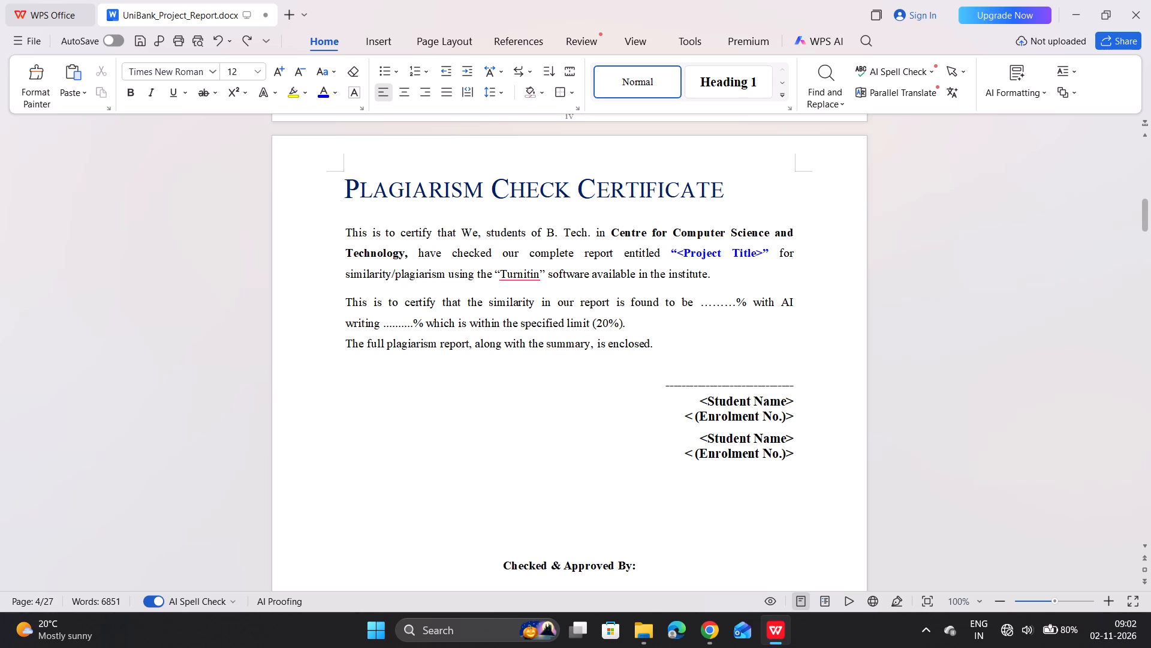
left_click(761, 251)
key("BackSpace")
key("BackSpace")
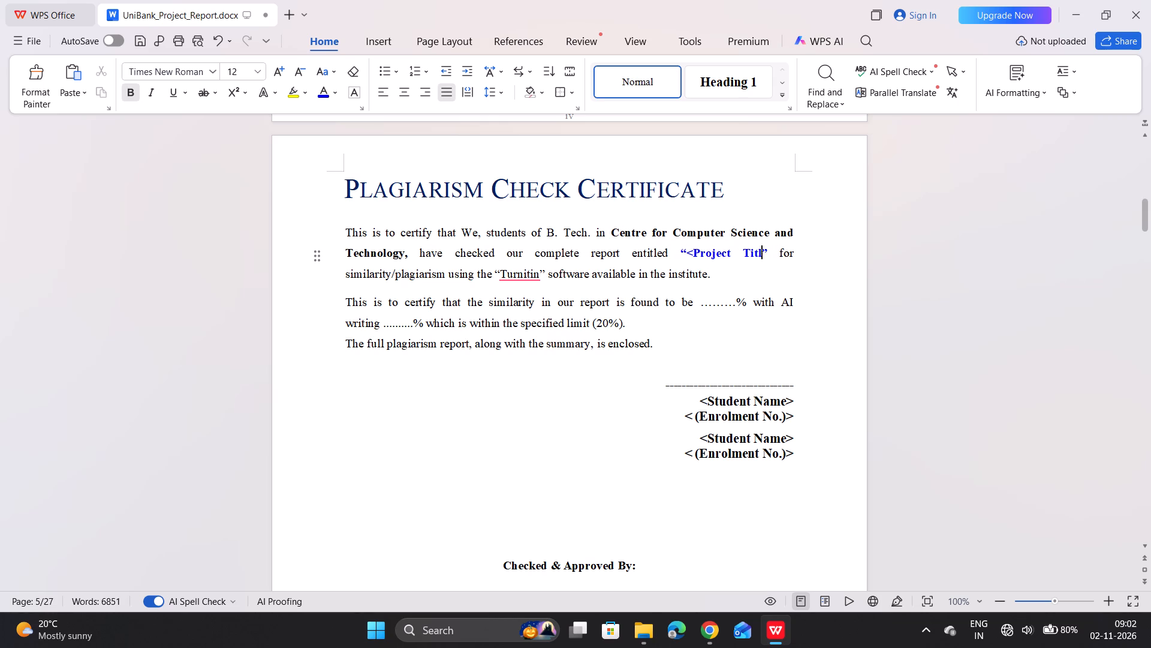
key("BackSpace")
key("BackSpace")
key("BackSpace")
key("BackSpace")
key("BackSpace")
key("BackSpace")
key("BackSpace")
key("BackSpace")
key("BackSpace")
key("BackSpace")
key("BackSpace")
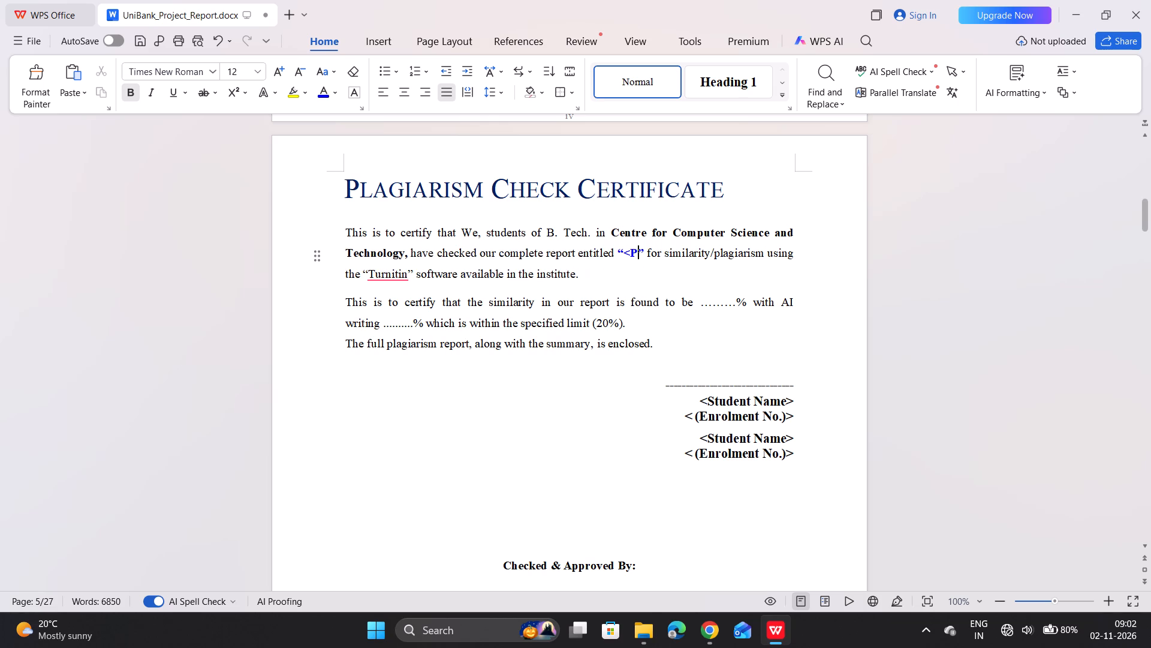
key("BackSpace")
key("BackSpace")
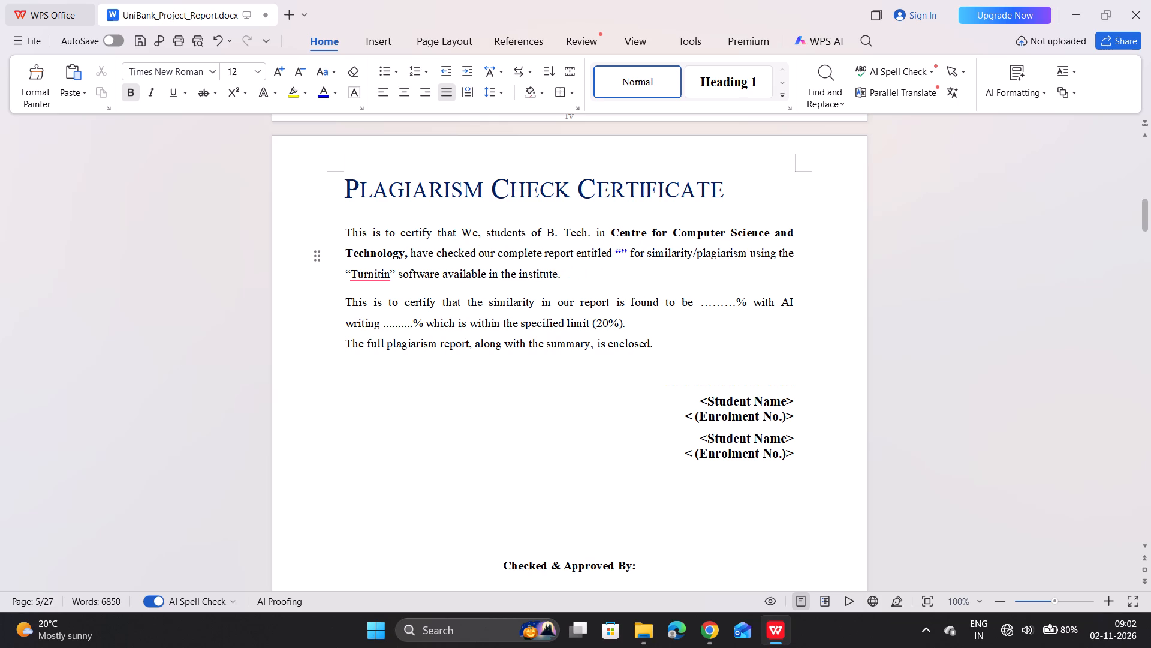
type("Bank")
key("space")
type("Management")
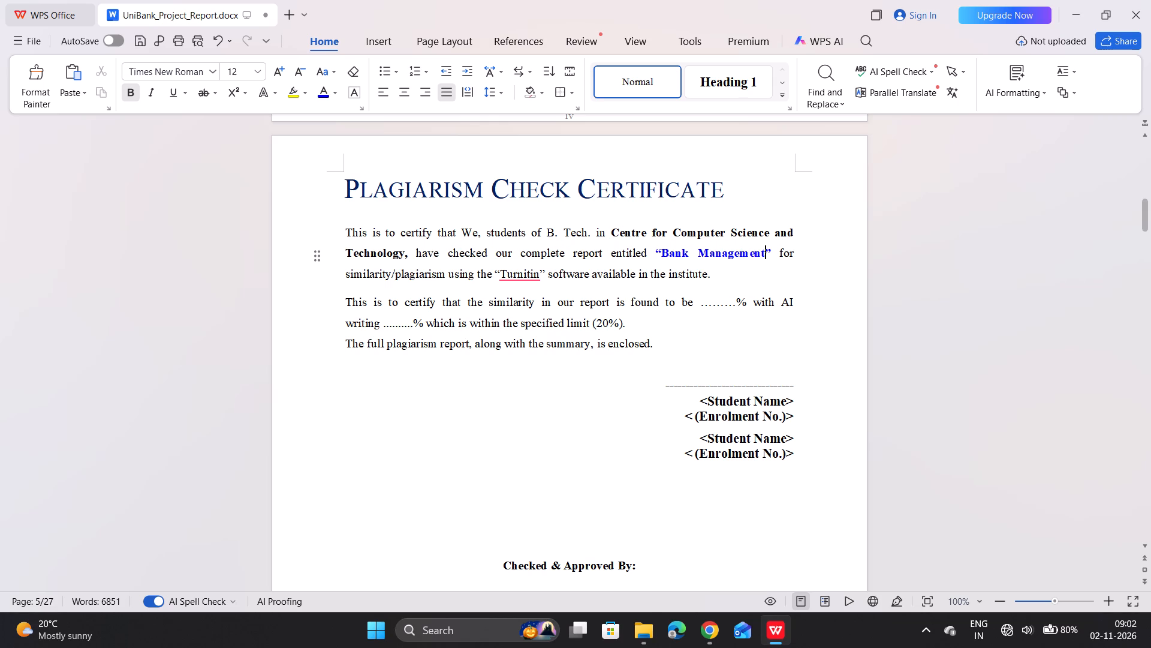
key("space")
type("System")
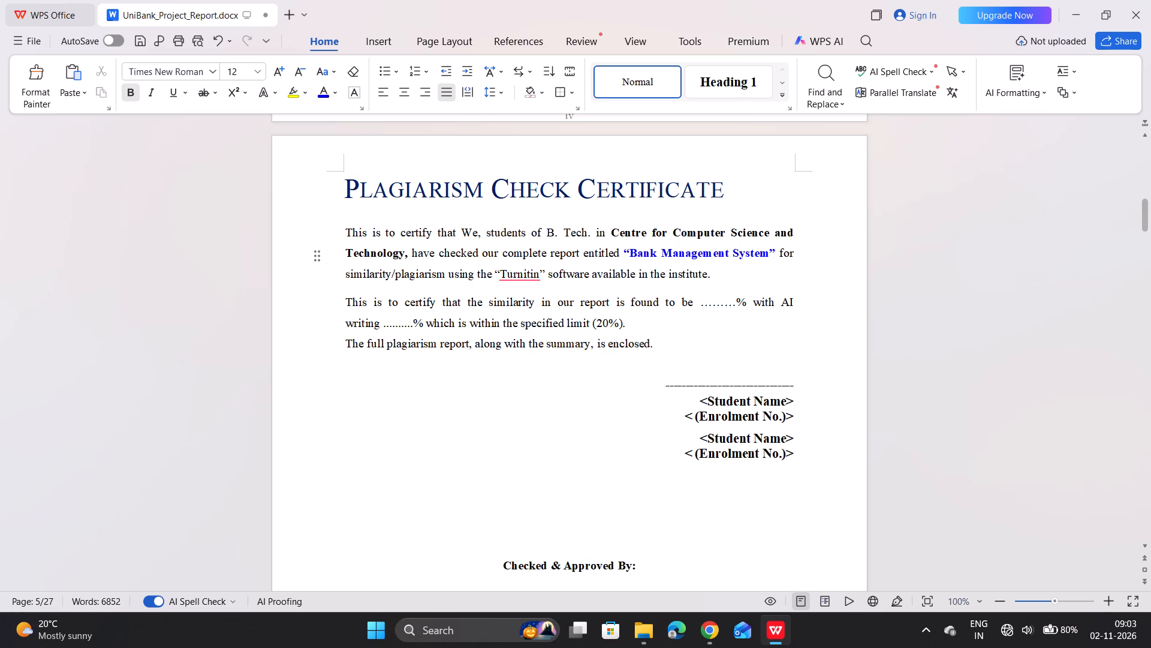
Replace the first student name placeholder below the certificate's signature line with the first student's full name.
left_click(798, 401)
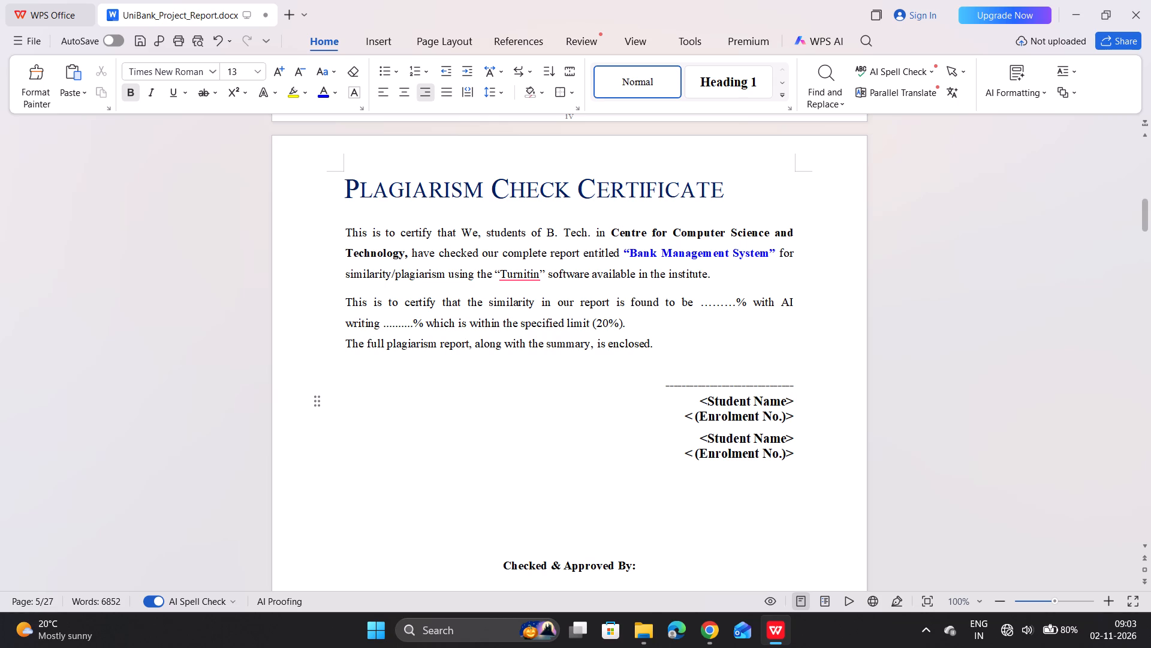
key("BackSpace")
key("BackSpace")
key("BackSpace")
key("BackSpace")
key("BackSpace")
key("BackSpace")
key("BackSpace")
key("BackSpace")
key("BackSpace")
key("BackSpace")
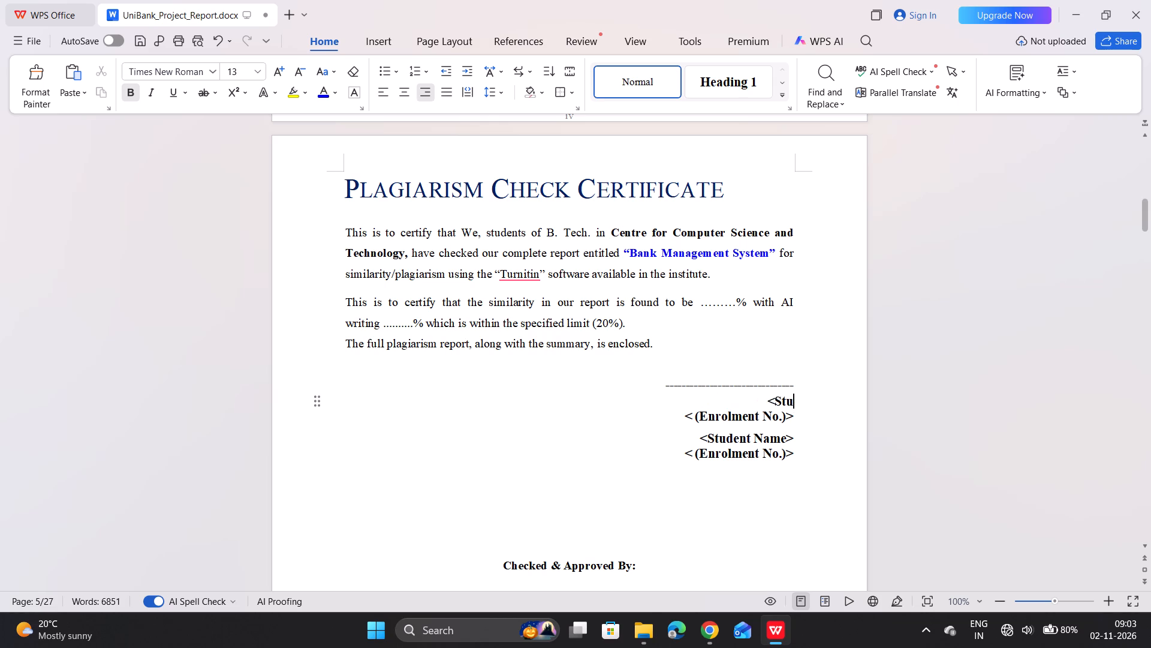
key("BackSpace")
key("BackSpace")
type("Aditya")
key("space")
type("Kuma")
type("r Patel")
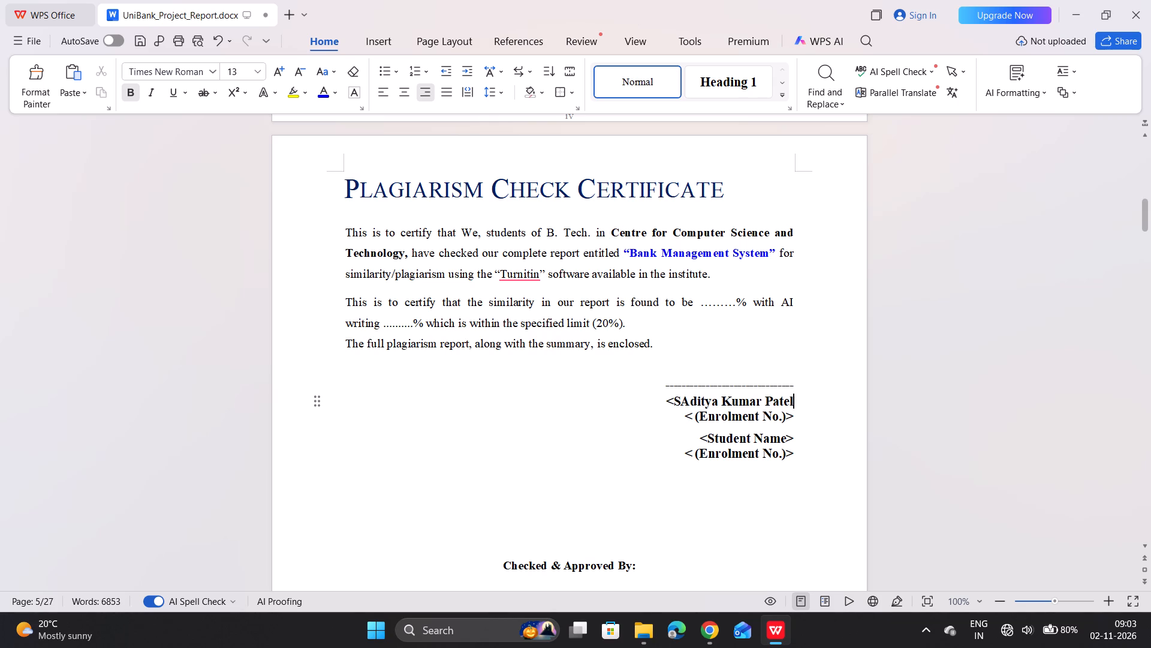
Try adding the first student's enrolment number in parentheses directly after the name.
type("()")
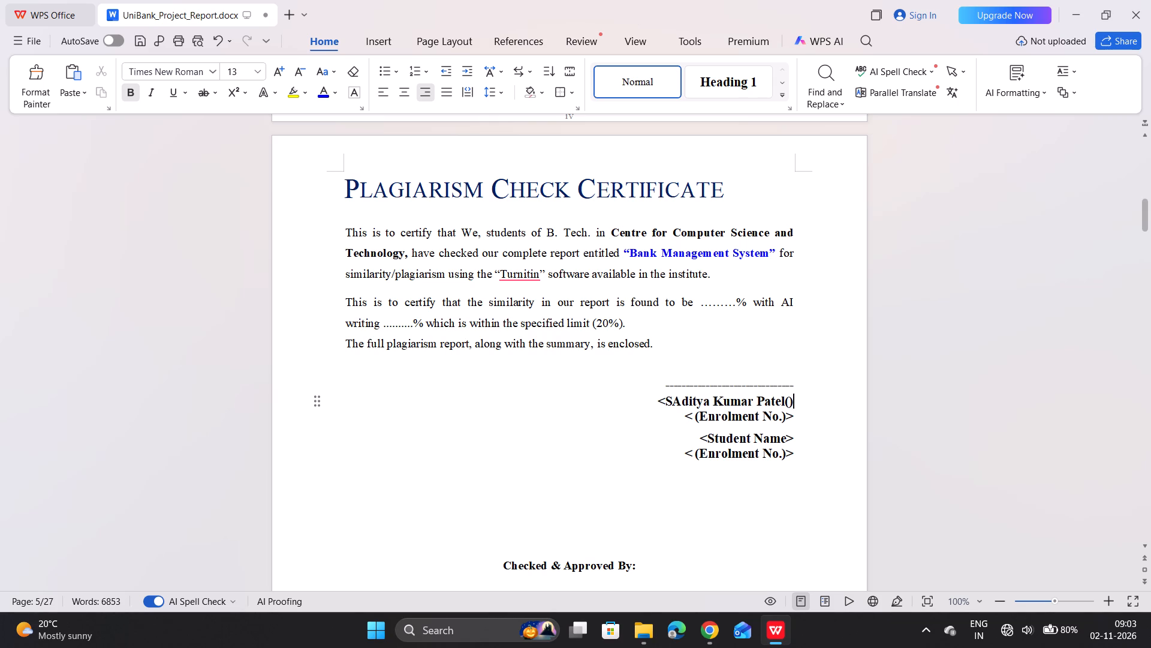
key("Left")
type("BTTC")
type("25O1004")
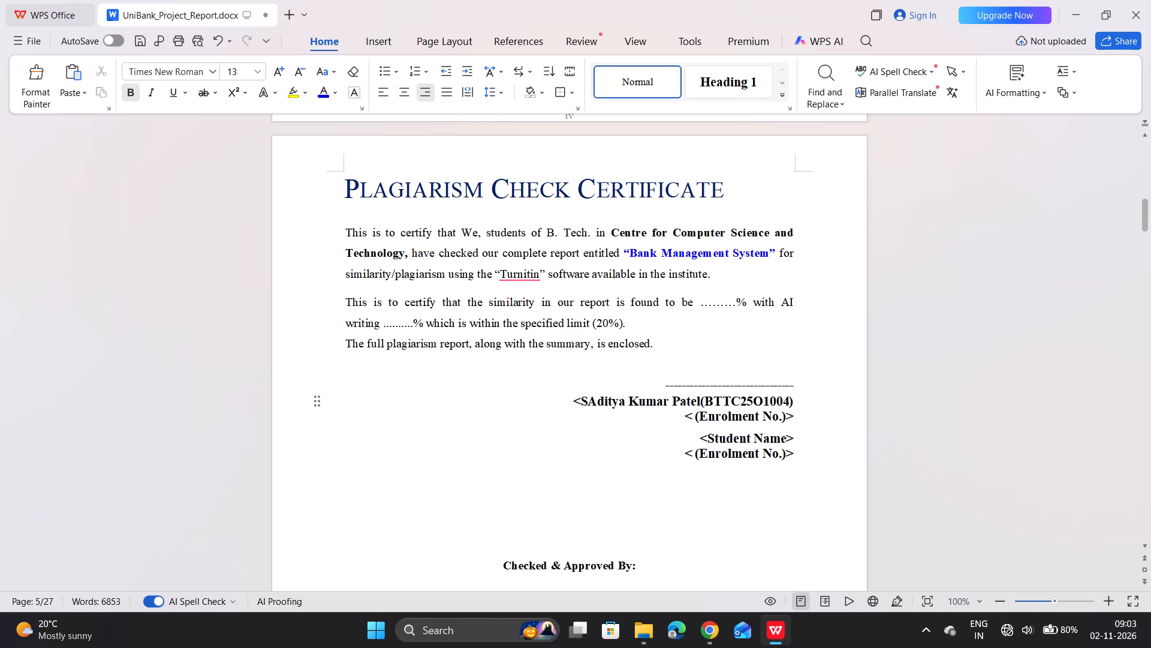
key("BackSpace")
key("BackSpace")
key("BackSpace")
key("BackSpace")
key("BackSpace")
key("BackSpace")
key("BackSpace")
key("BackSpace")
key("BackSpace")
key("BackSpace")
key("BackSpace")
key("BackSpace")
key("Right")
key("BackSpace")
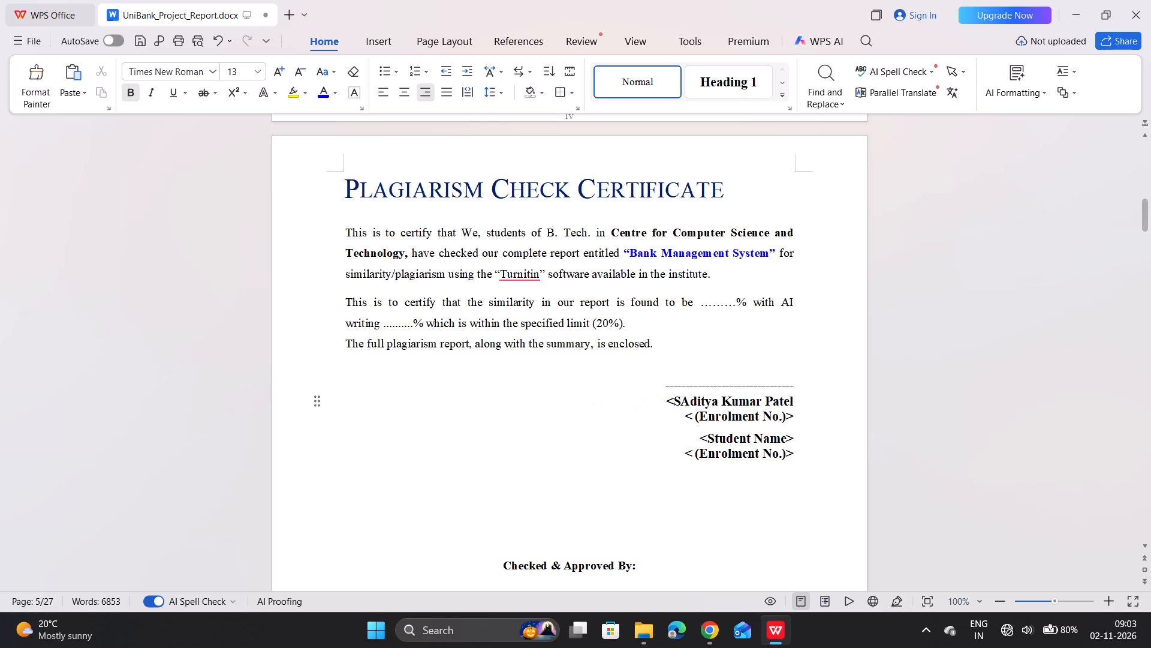
Replace the first enrolment number placeholder under the first student's name with that student's enrolment number, inside the parentheses.
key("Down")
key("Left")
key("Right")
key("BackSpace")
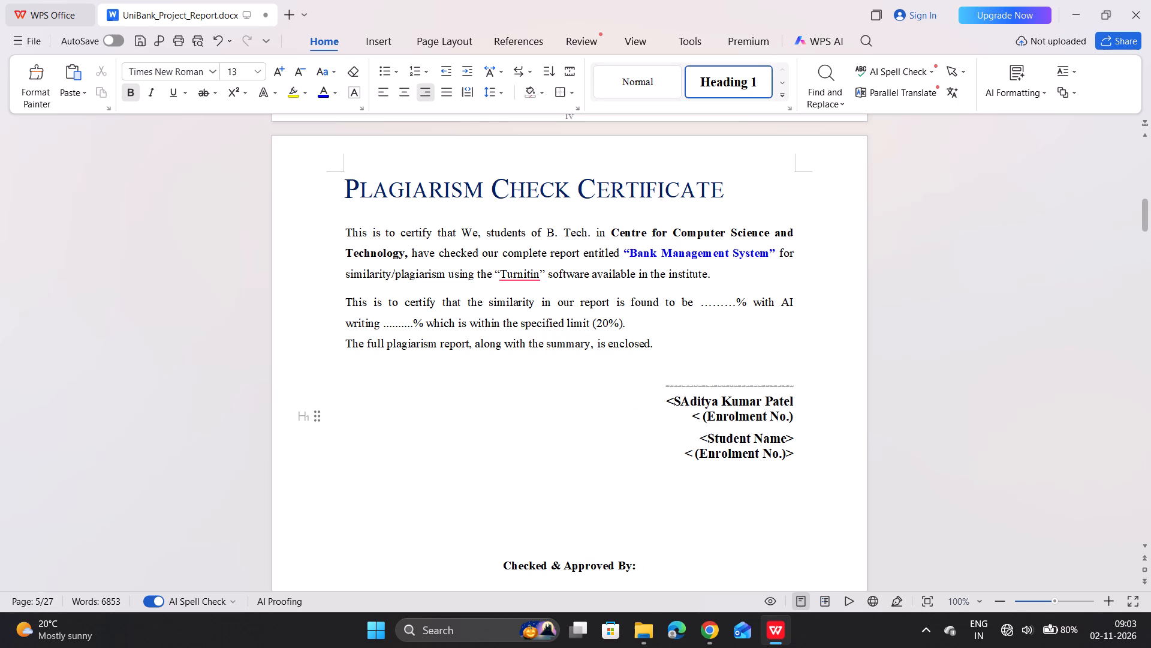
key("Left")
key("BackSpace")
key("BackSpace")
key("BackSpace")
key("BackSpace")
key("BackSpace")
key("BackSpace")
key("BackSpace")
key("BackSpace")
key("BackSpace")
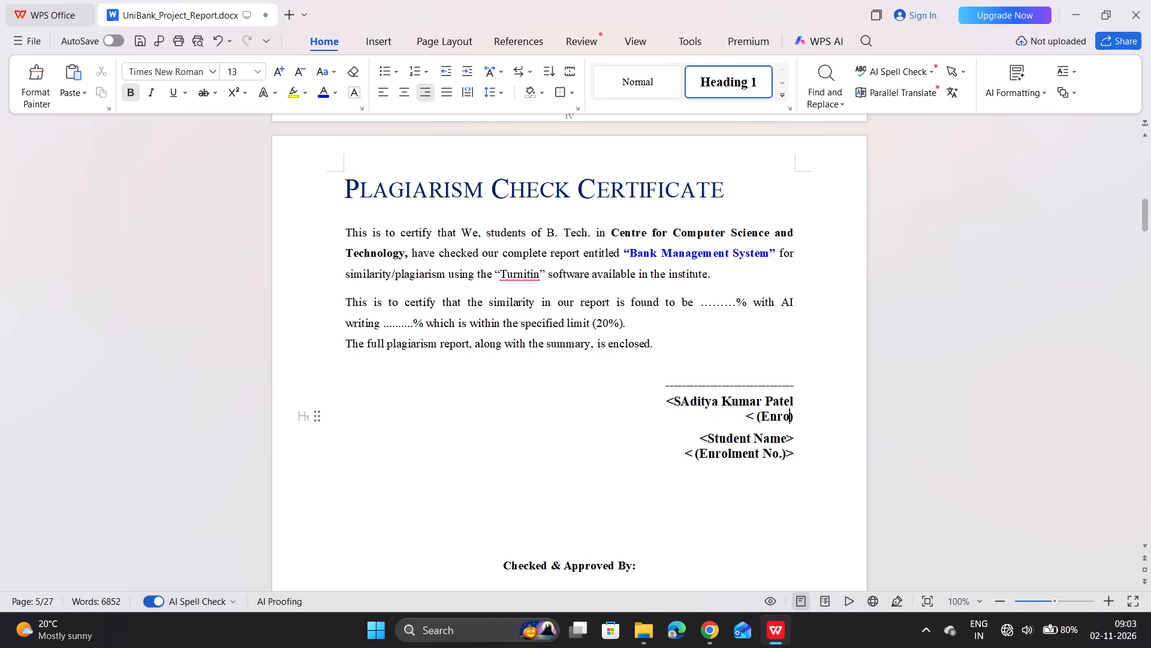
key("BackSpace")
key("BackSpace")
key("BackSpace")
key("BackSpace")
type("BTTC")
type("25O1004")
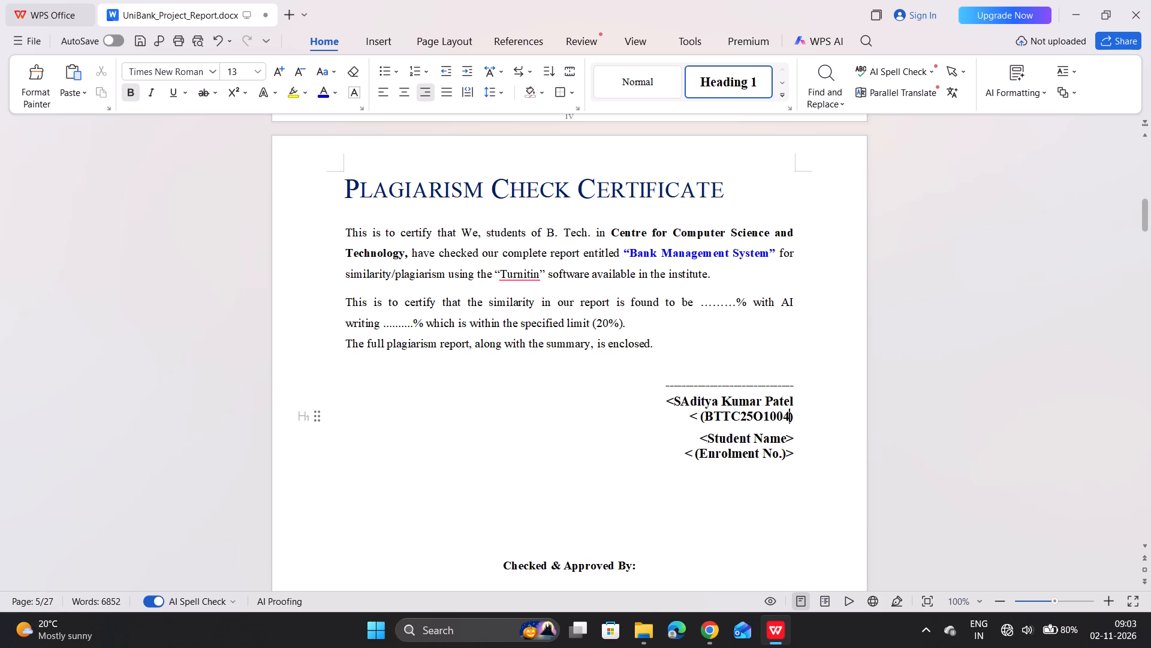
Replace the second student name placeholder in the certificate's signature block with the second student's full name.
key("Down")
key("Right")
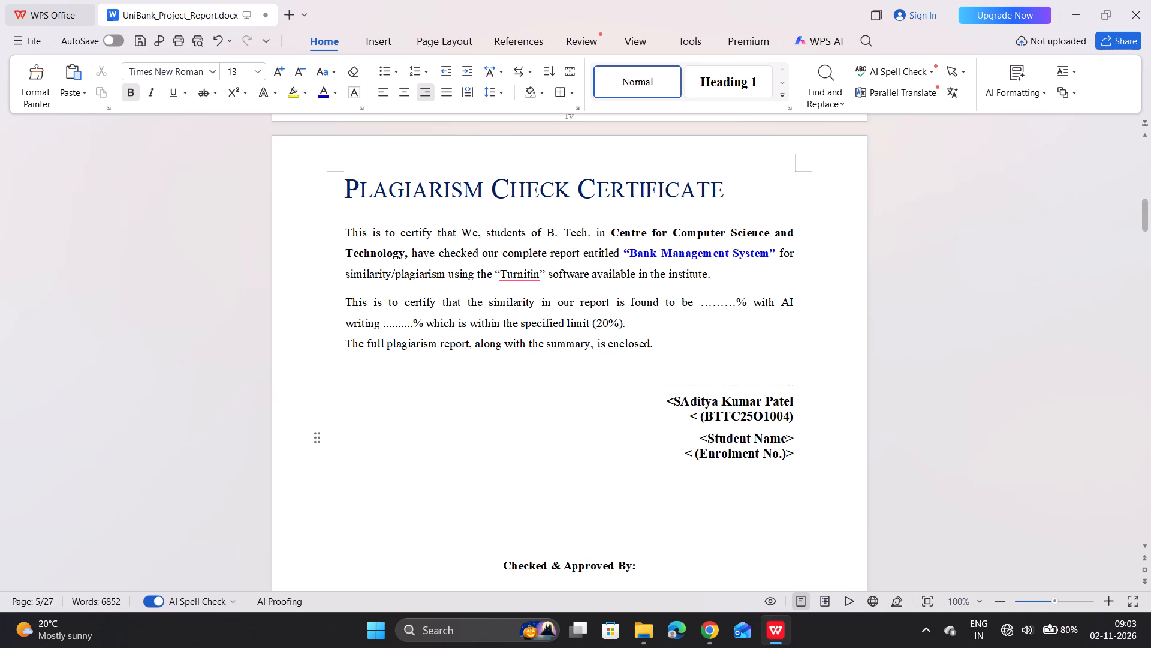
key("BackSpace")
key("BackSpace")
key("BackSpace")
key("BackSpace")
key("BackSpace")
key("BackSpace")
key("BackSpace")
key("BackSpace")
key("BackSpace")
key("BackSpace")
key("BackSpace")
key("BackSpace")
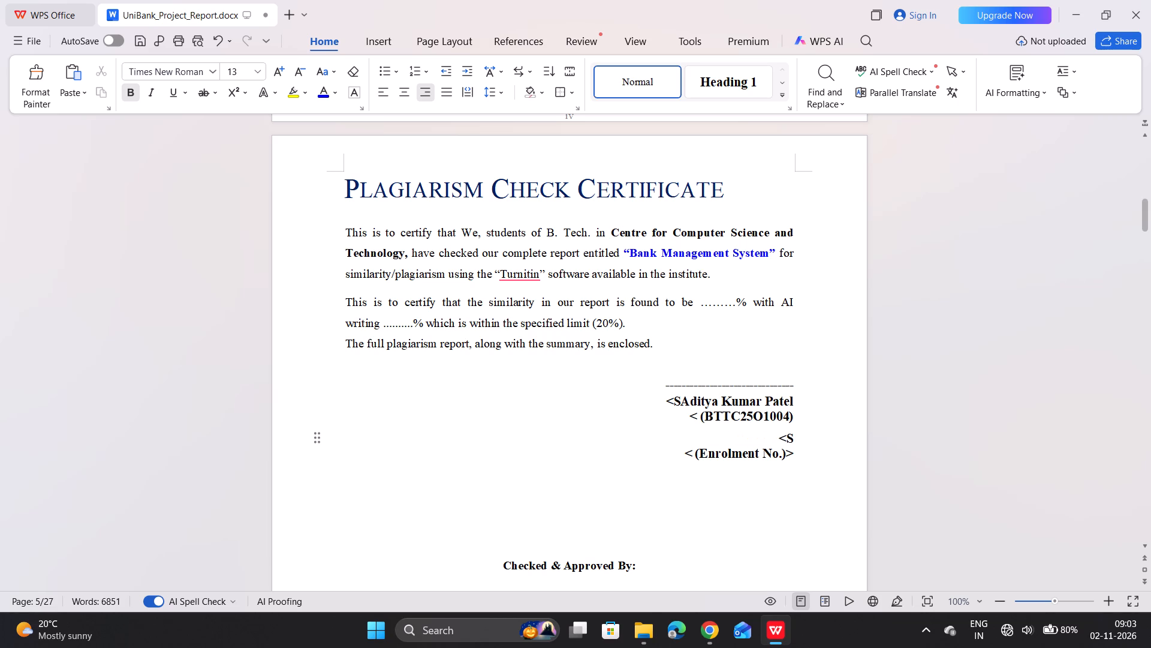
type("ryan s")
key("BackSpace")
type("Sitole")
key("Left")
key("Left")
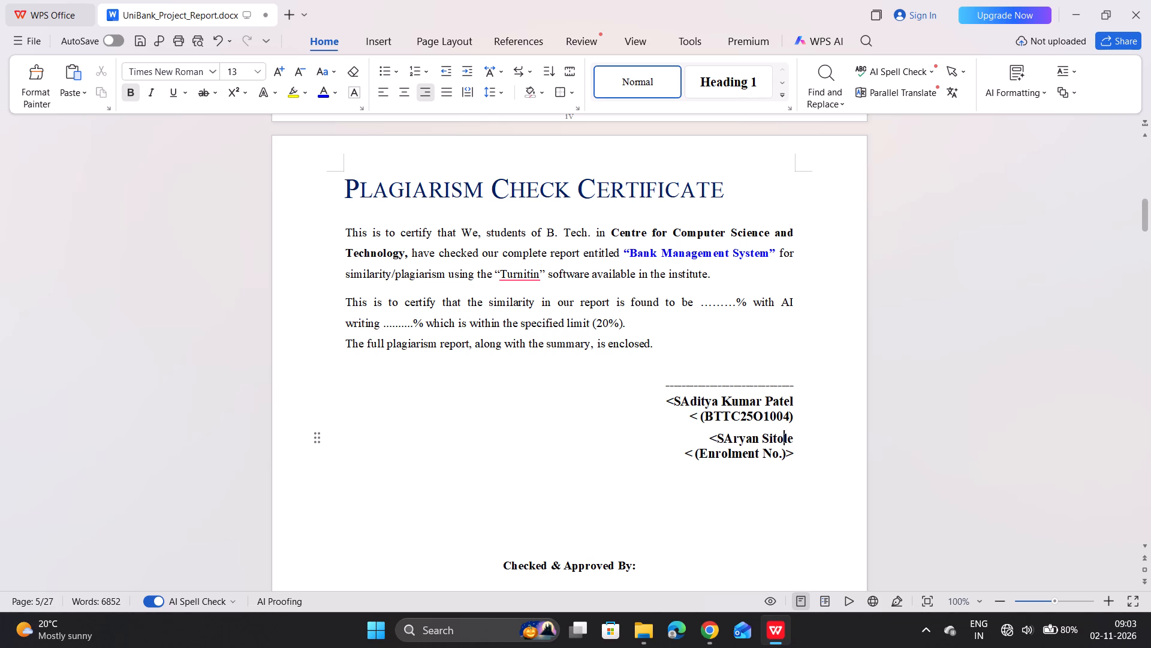
Replace the second enrolment number placeholder with the second student's enrolment number, inside the parentheses.
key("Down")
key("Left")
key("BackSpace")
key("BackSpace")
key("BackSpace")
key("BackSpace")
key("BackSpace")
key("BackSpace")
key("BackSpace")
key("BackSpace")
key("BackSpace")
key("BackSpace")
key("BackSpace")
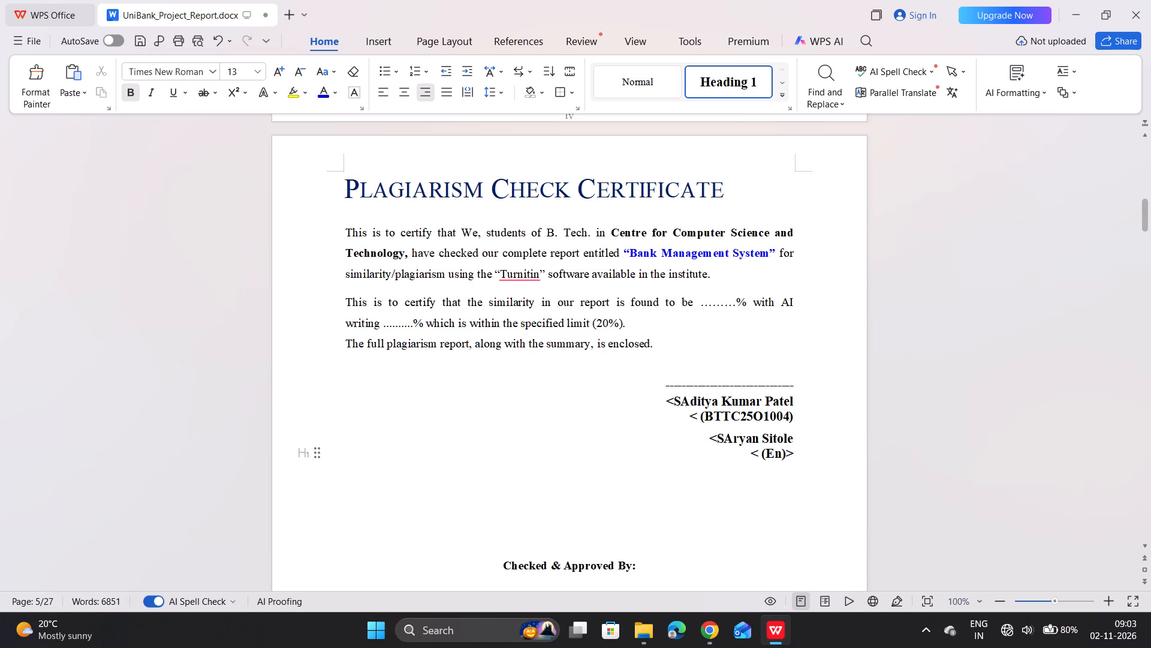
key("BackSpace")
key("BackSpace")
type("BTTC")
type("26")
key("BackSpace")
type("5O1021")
Delete the leftover placeholder characters around the second student's enrolment number and in front of that student's name.
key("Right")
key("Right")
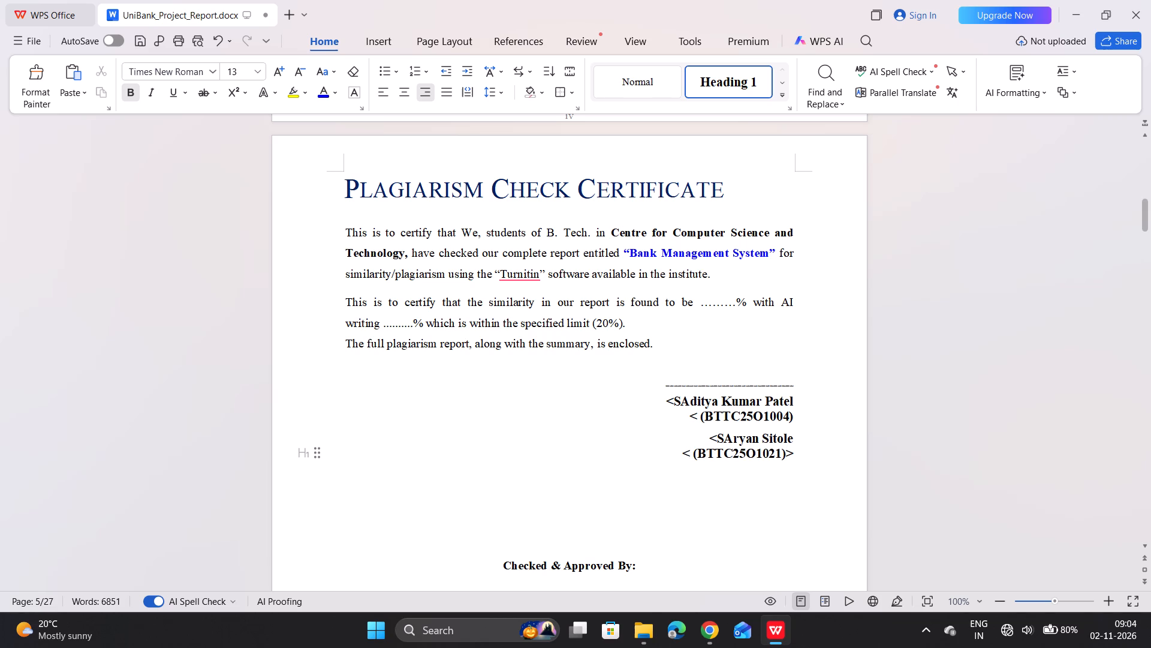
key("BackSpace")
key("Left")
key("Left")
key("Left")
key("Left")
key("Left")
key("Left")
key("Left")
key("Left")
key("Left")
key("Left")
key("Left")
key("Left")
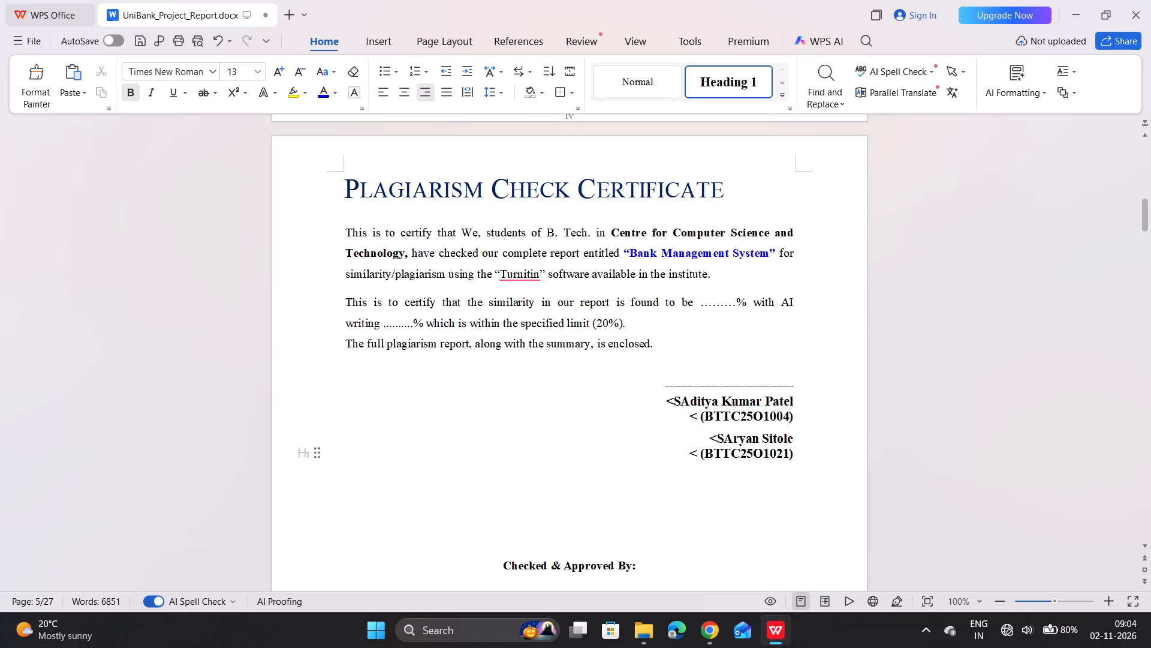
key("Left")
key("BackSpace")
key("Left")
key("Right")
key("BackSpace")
left_click(725, 434)
key("BackSpace")
key("BackSpace")
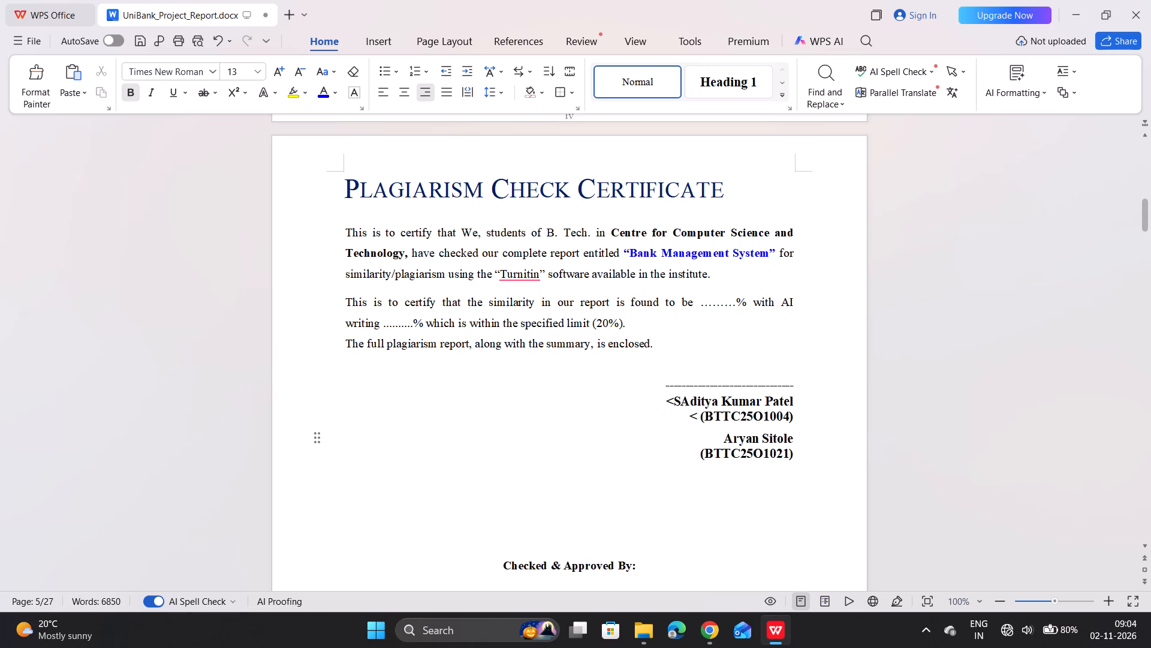
Delete the leftover placeholder characters in front of the first student's enrolment number and name in the Plagiarism Check Certificate's signature block.
left_click(701, 416)
key("BackSpace")
key("BackSpace")
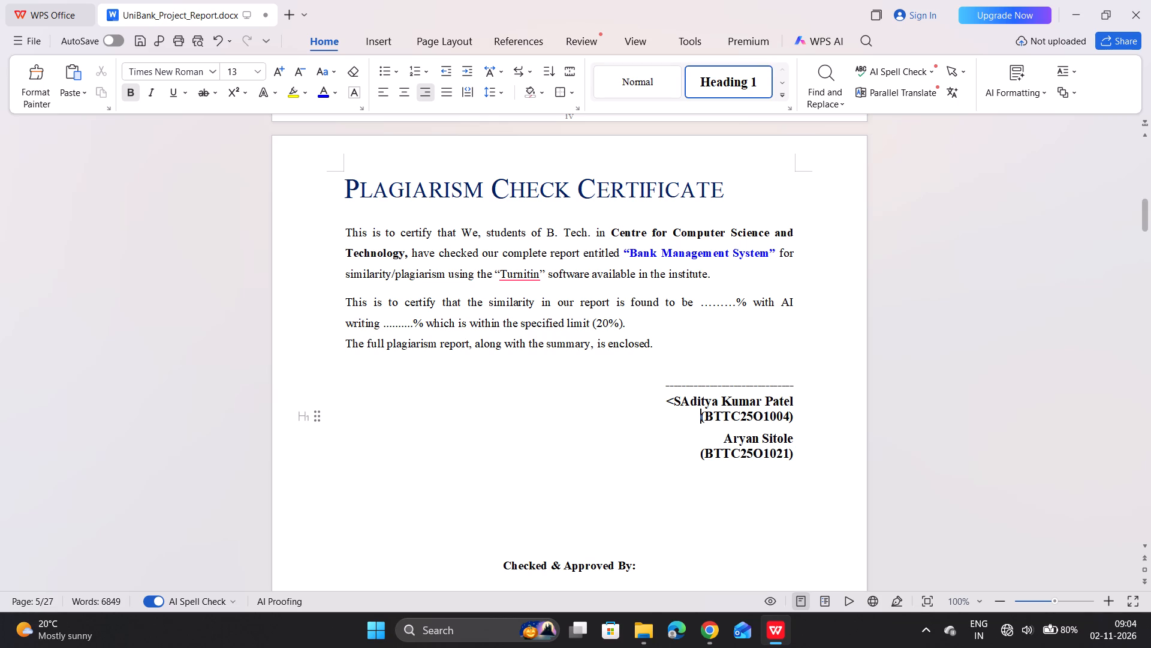
left_click(680, 401)
key("BackSpace")
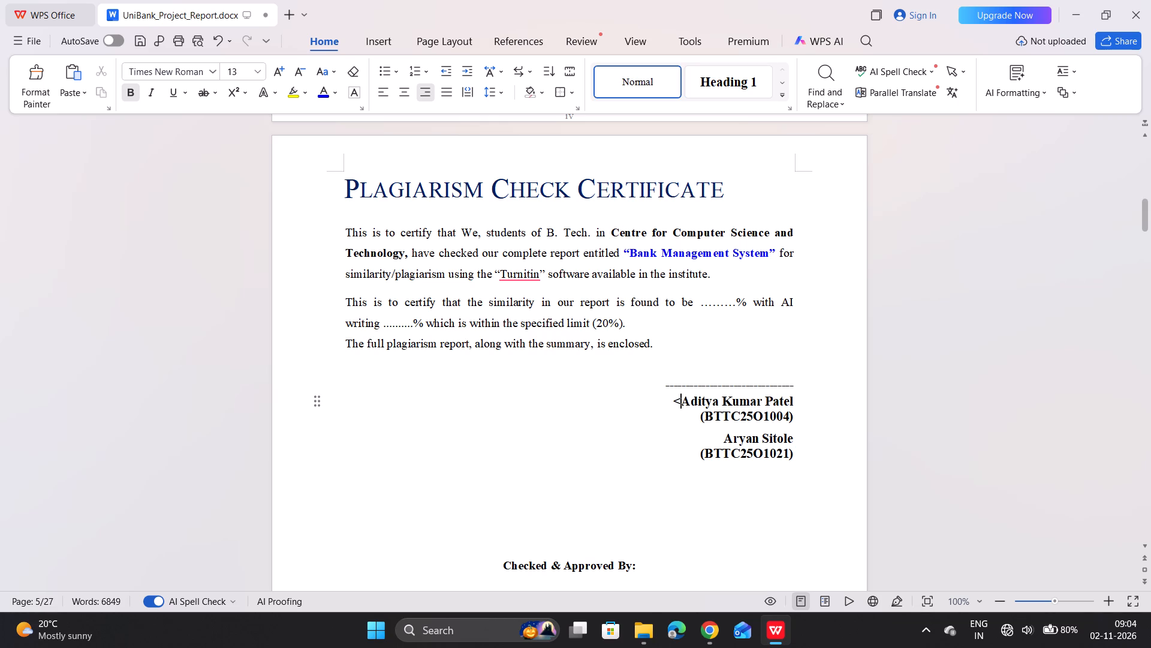
key("BackSpace")
Replace the <Faculty Mentor Name> placeholder under "Checked & Approved By:" with the faculty mentor's full name, prefixed with "Ms.".
scroll(705, 443, "down", 1)
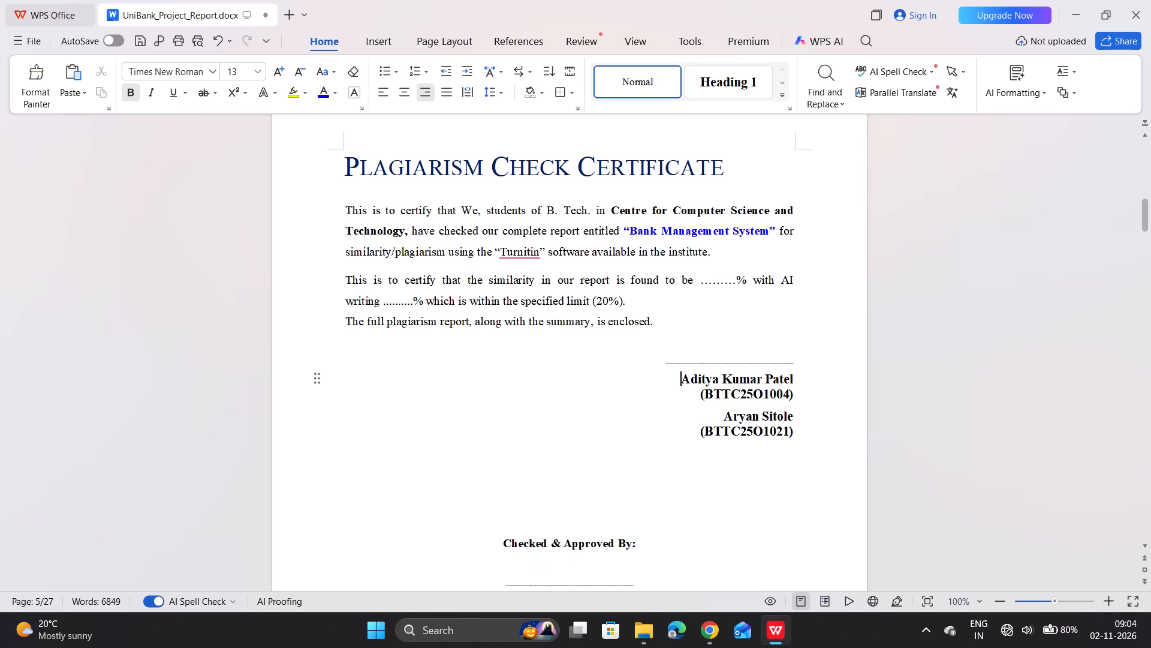
scroll(705, 443, "down", 4)
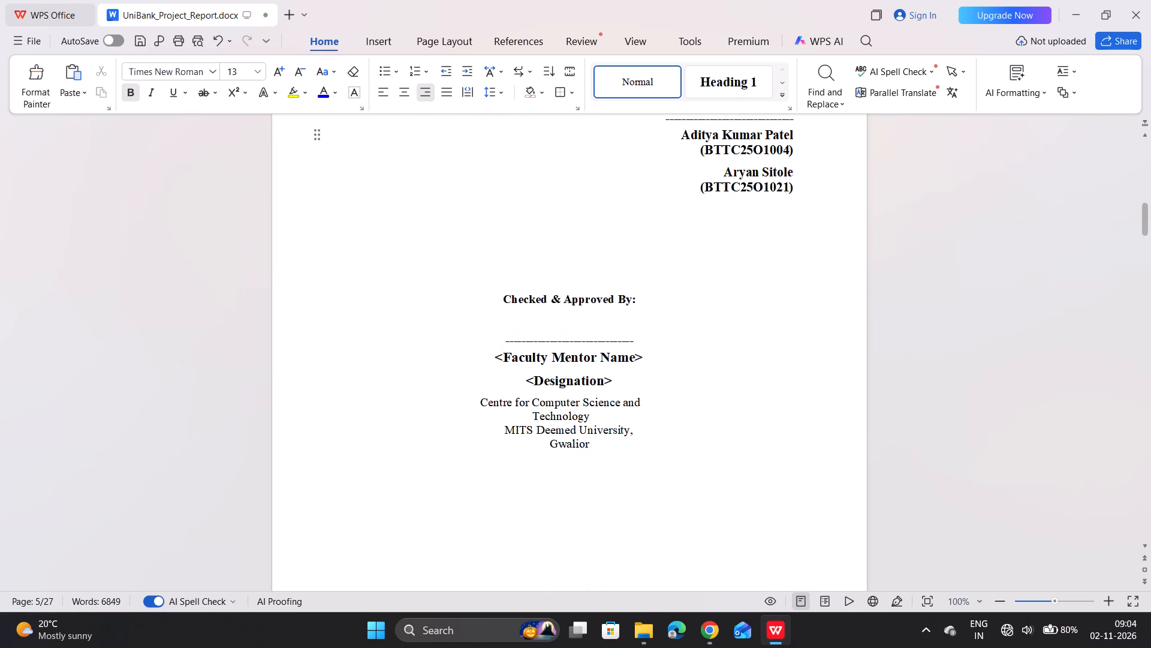
scroll(705, 443, "down", 2)
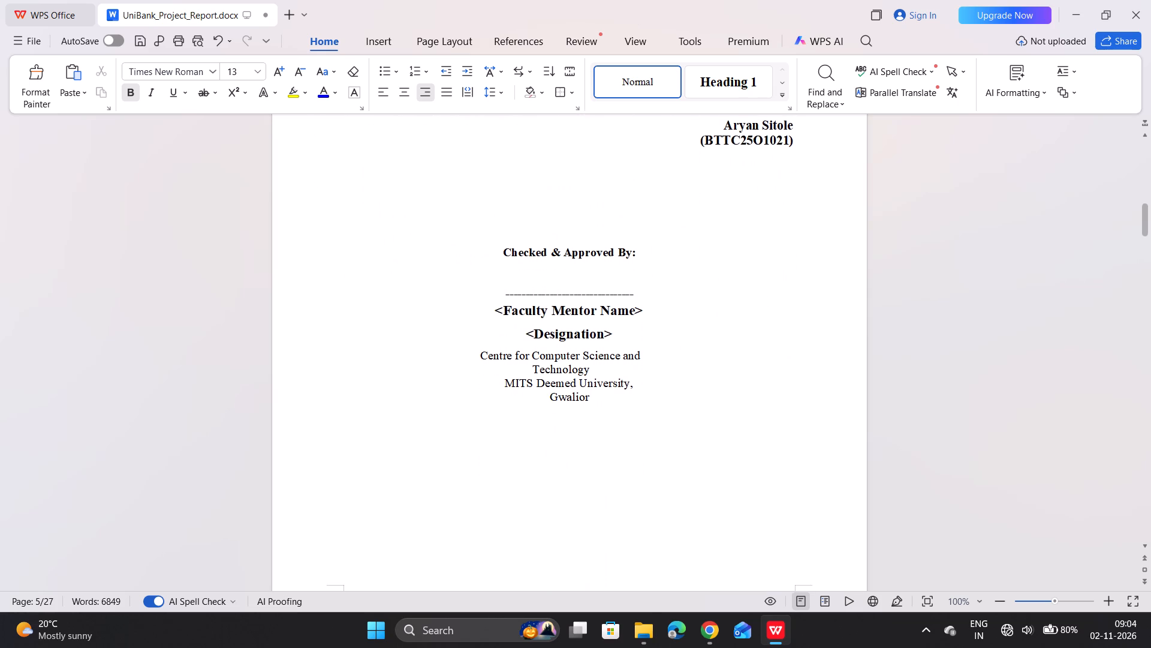
scroll(705, 443, "down", 2)
left_click(641, 304)
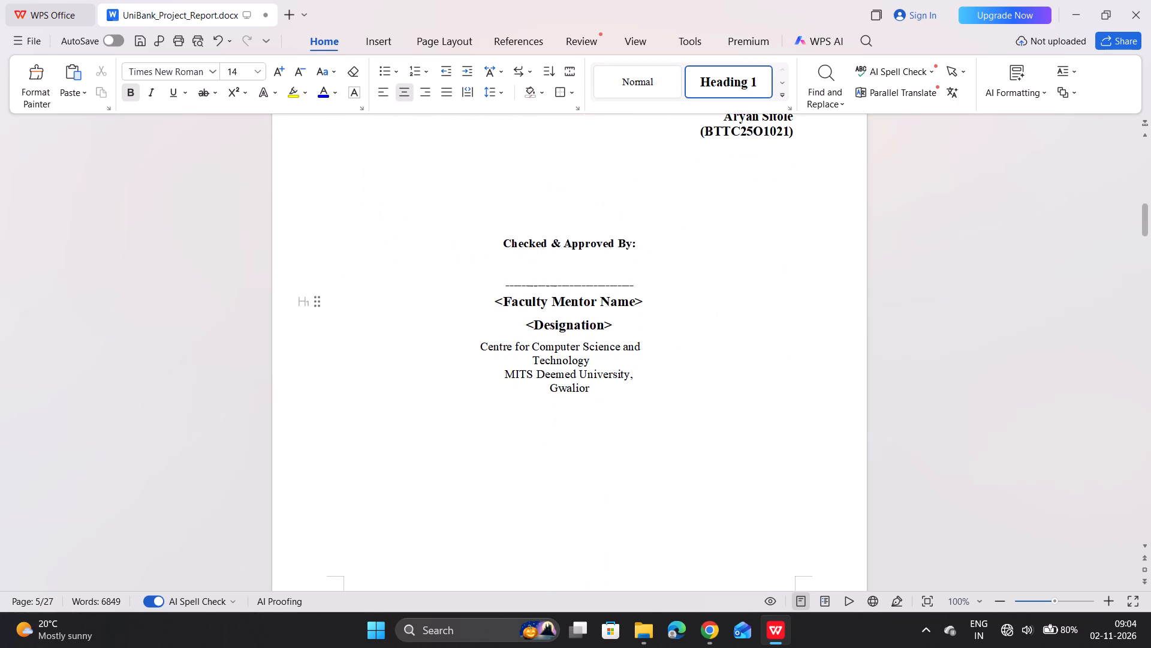
key("BackSpace")
key("BackSpace")
key("BackSpace")
key("BackSpace")
key("BackSpace")
key("BackSpace")
key("BackSpace")
key("BackSpace")
key("BackSpace")
key("BackSpace")
key("BackSpace")
key("BackSpace")
key("BackSpace")
key("BackSpace")
key("BackSpace")
key("BackSpace")
key("BackSpace")
key("BackSpace")
key("BackSpace")
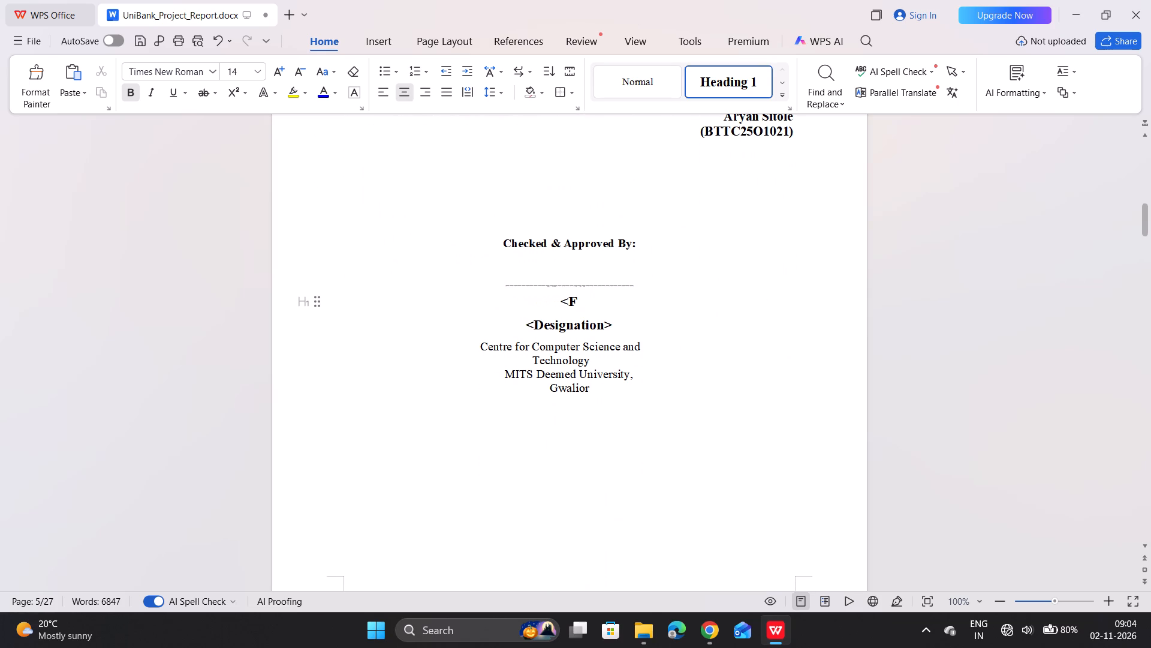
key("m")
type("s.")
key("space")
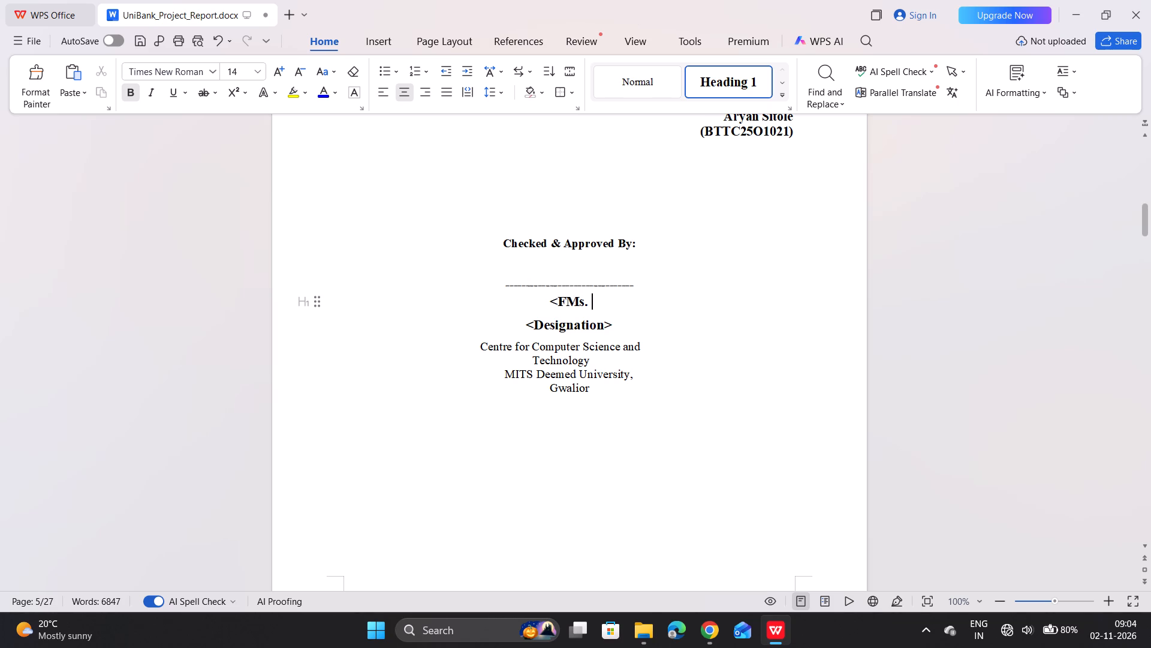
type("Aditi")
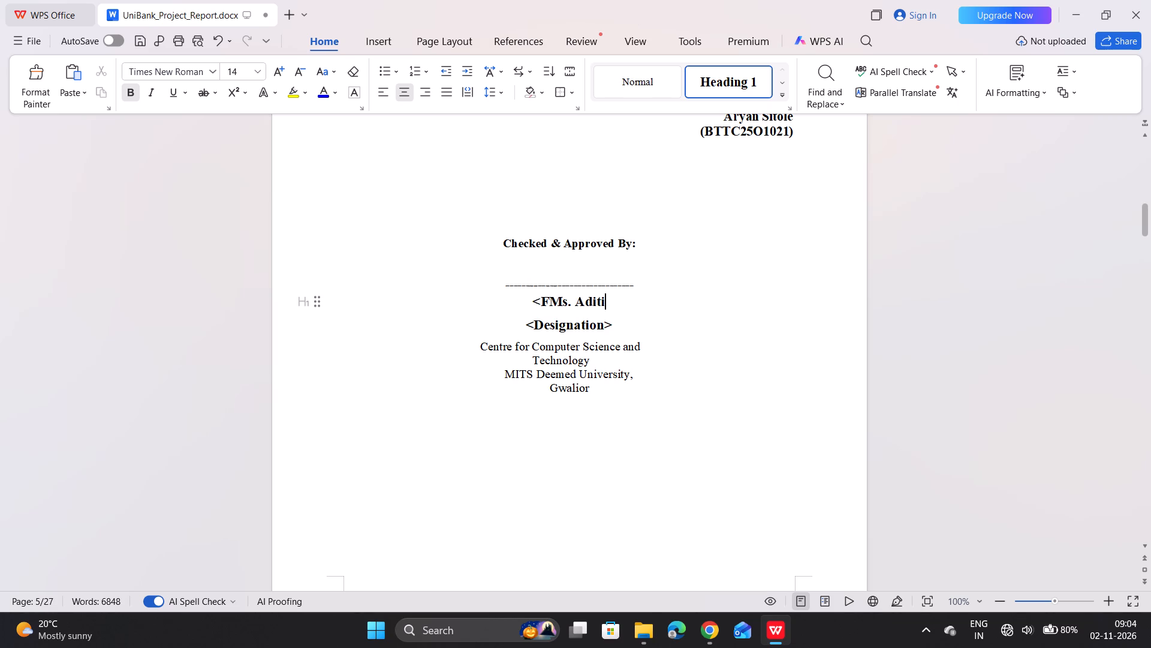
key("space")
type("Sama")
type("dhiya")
Delete the leftover placeholder characters "<F" in front of the faculty mentor's name.
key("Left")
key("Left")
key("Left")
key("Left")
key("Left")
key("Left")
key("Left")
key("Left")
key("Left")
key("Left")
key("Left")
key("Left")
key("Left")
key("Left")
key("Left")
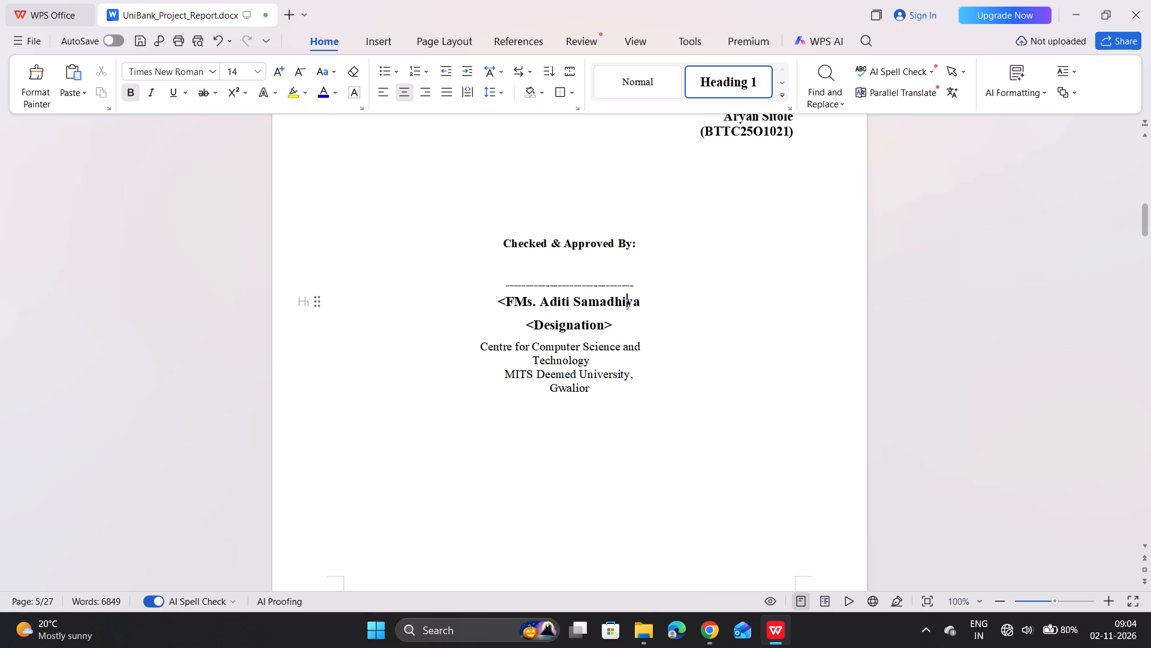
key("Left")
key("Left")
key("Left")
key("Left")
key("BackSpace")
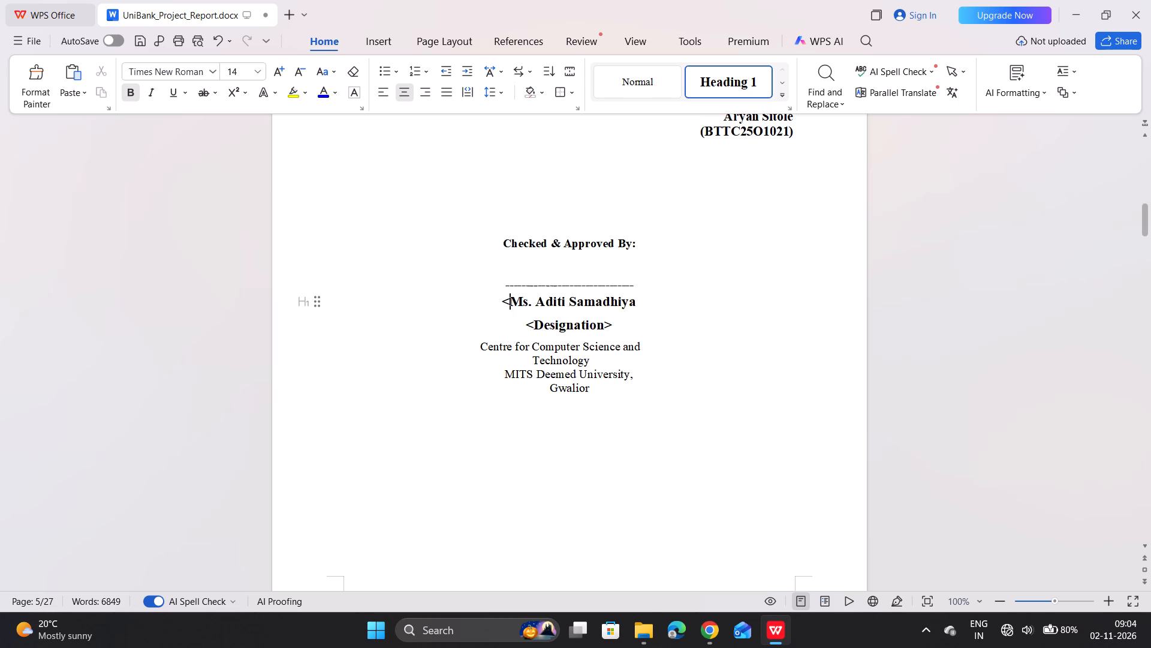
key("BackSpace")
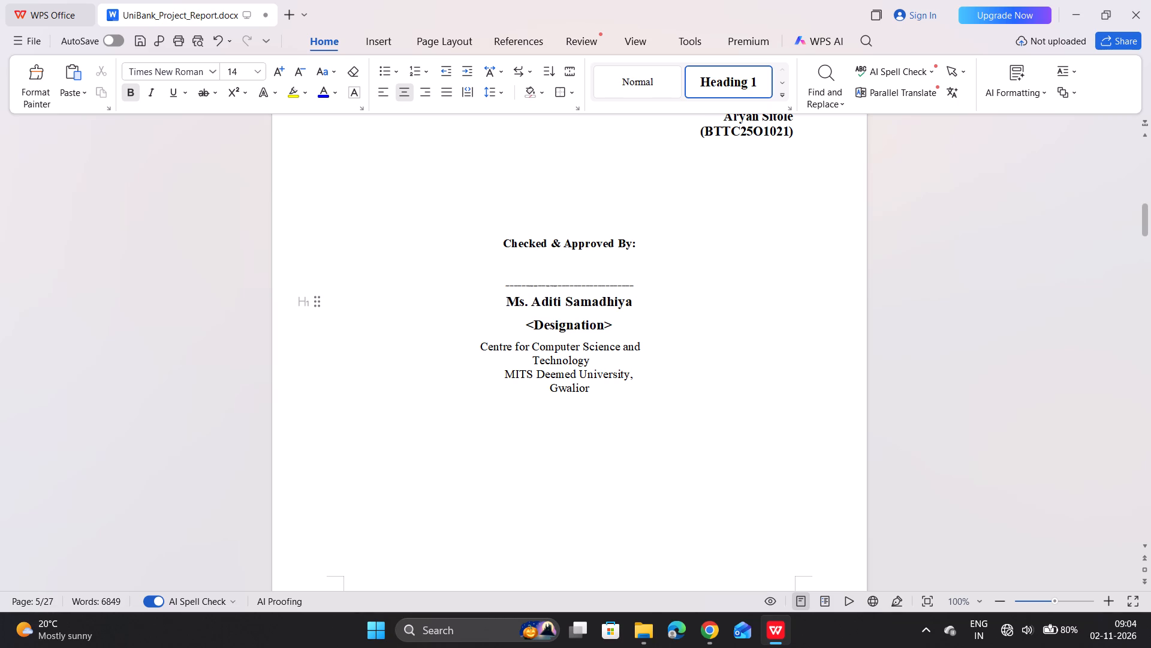
Examine the Table of Contents and List of Tables pages that follow the plagiarism certificate.
scroll(612, 336, "down", 7)
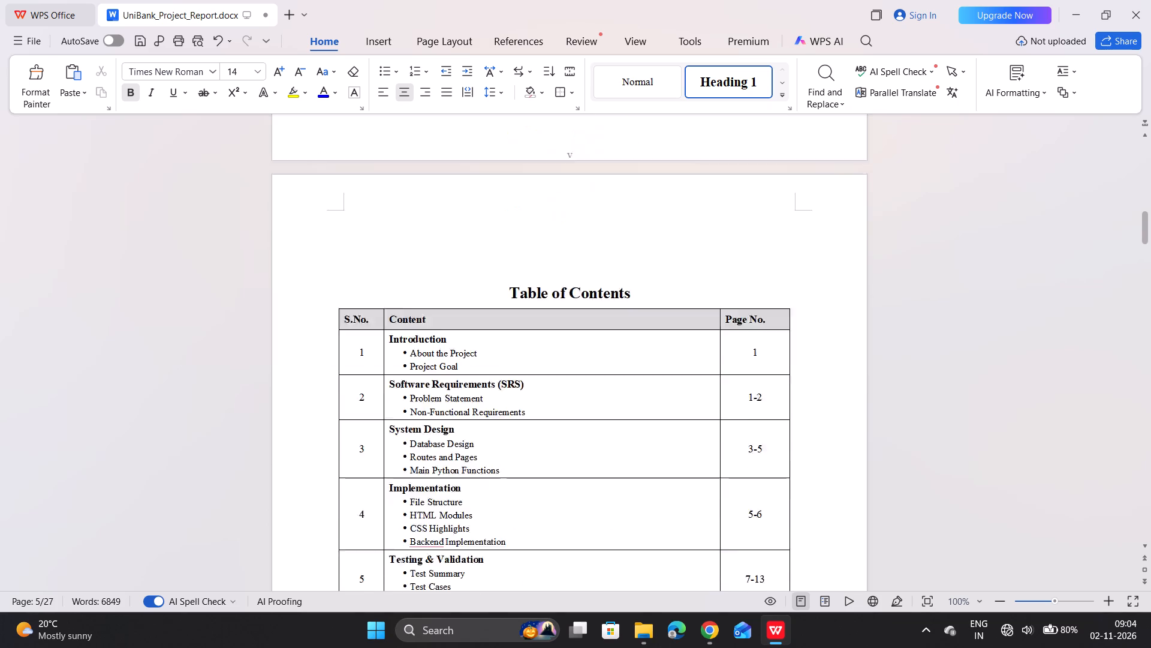
scroll(612, 336, "down", 3)
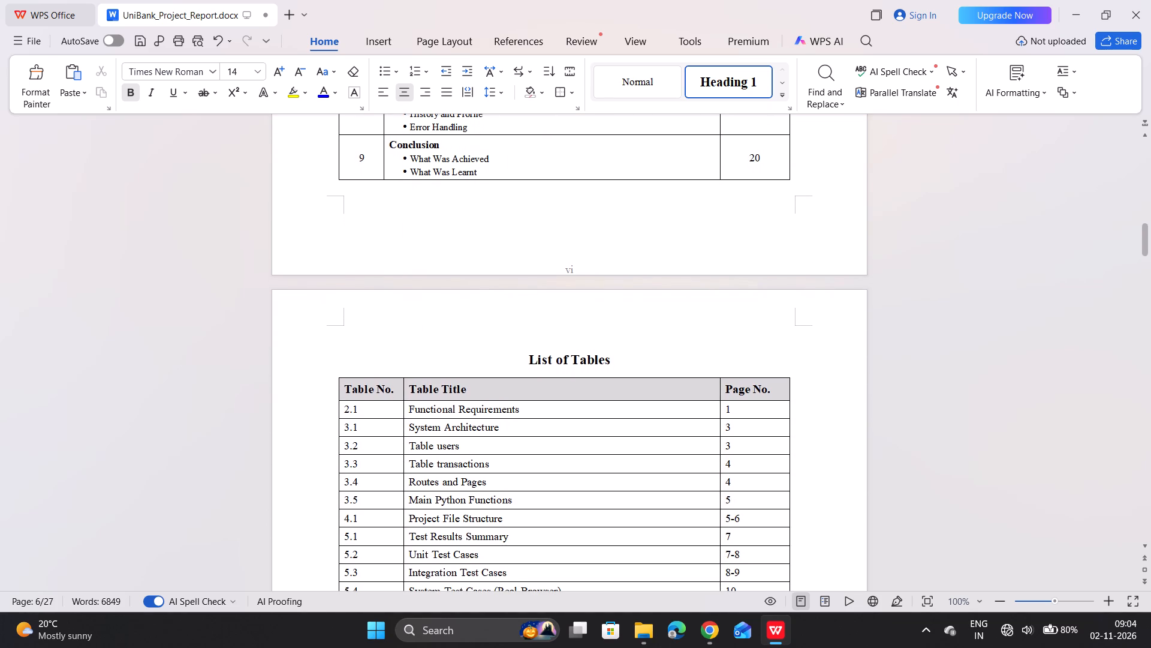
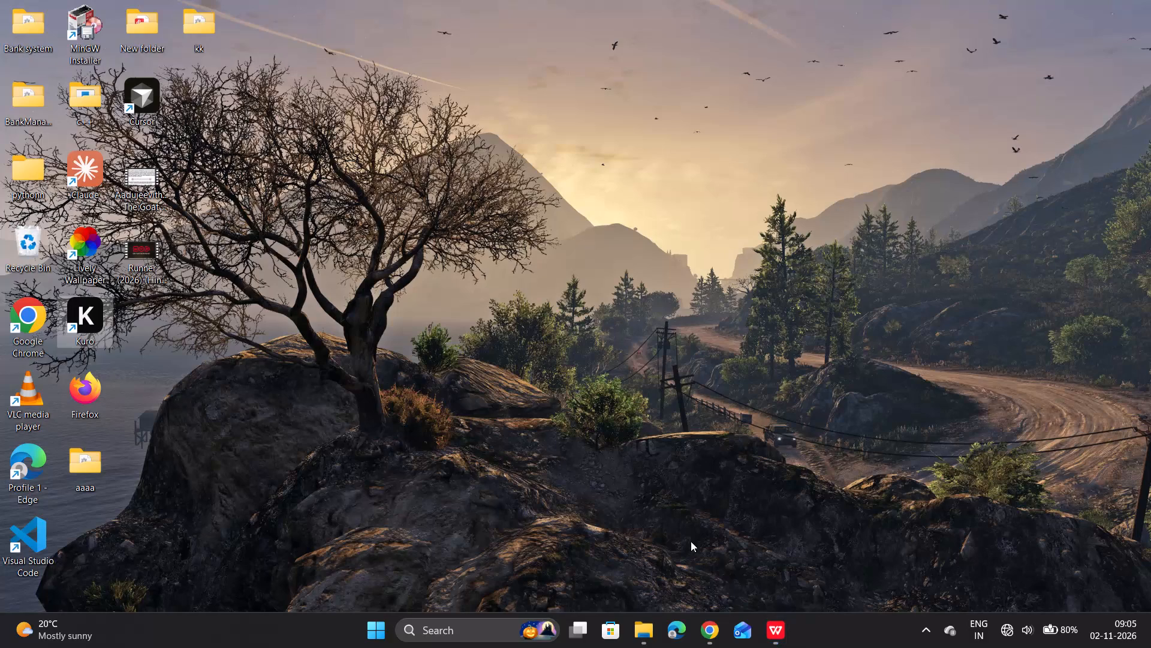
Switch to Chrome and open the SDMS login page at sdms.mitsgwalior.in/login in a new tab.
left_click(707, 623)
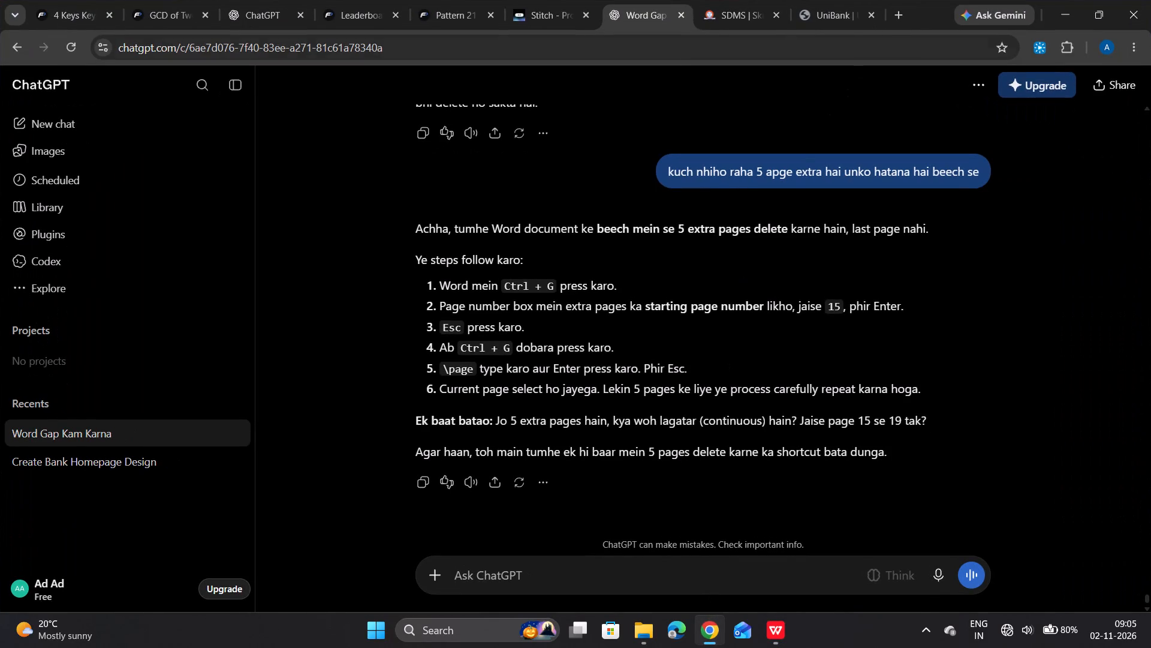
left_click(902, 10)
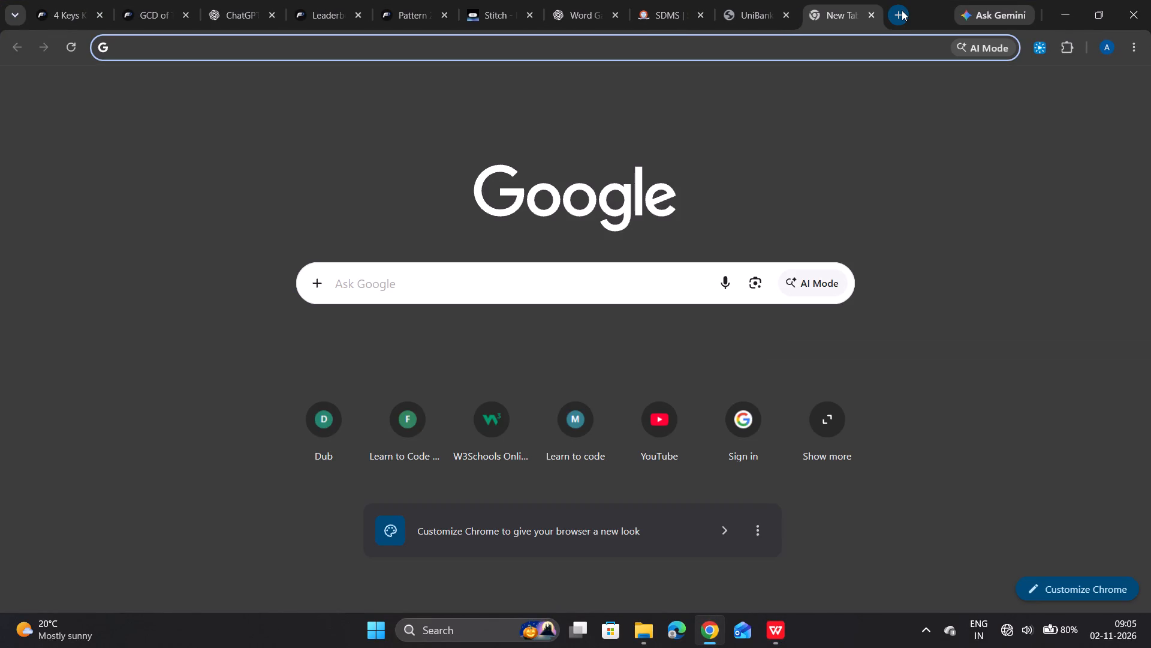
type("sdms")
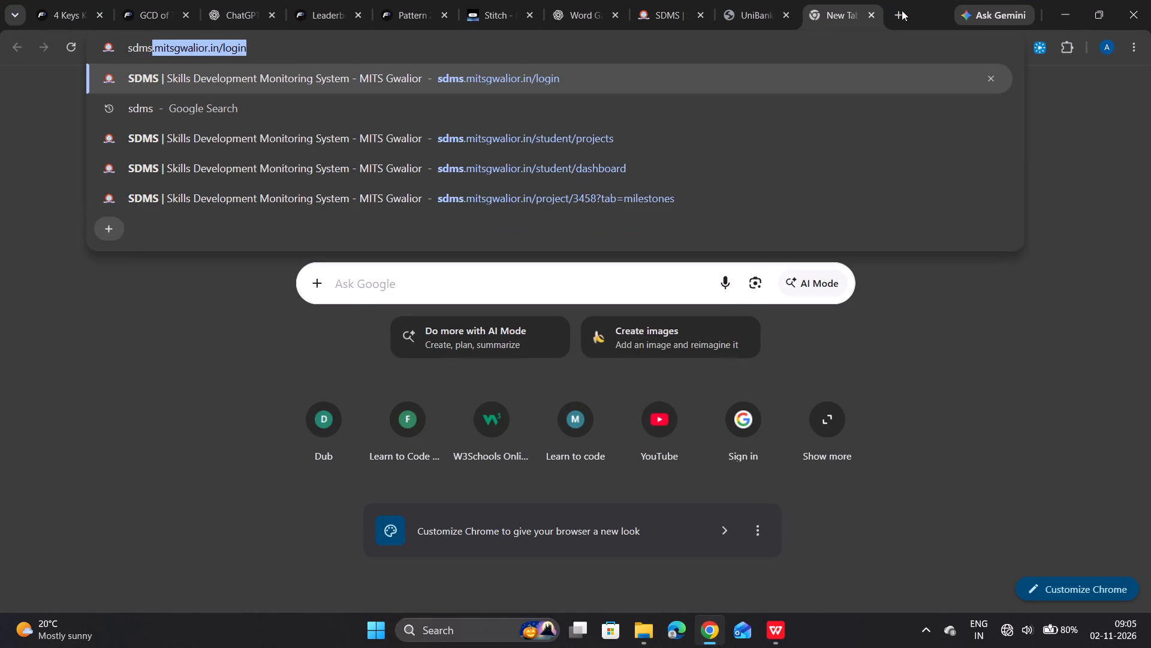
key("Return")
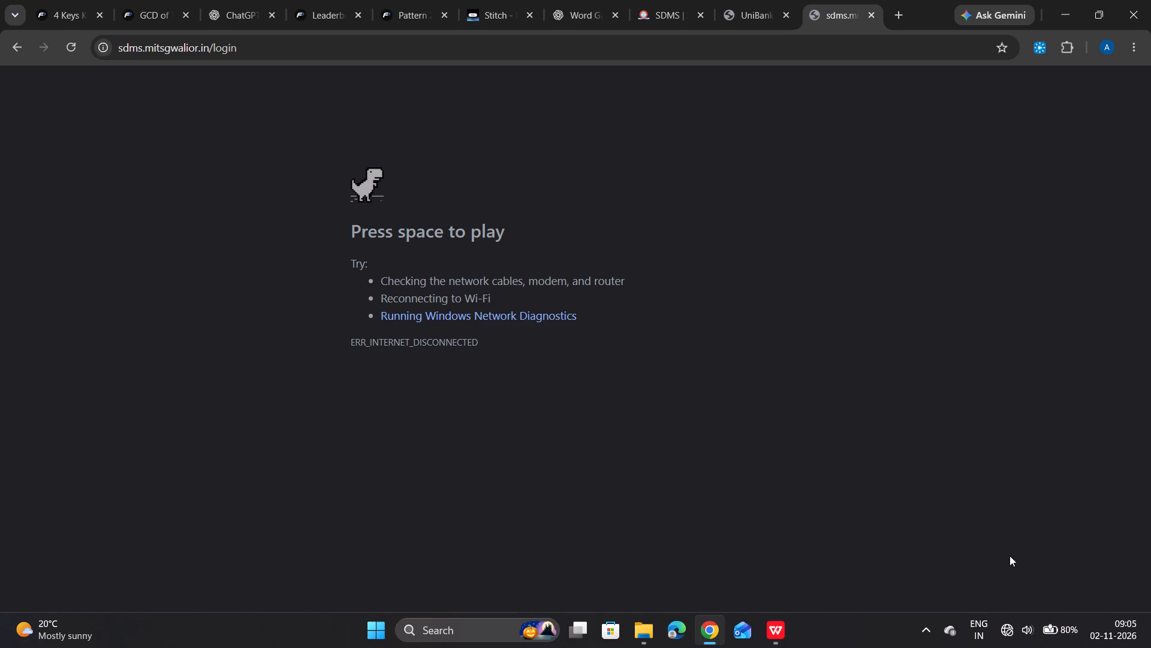
Check the laptop's Wi-Fi connection in the list of available networks, then return to the SDMS tab.
left_click(1017, 640)
left_click(1062, 647)
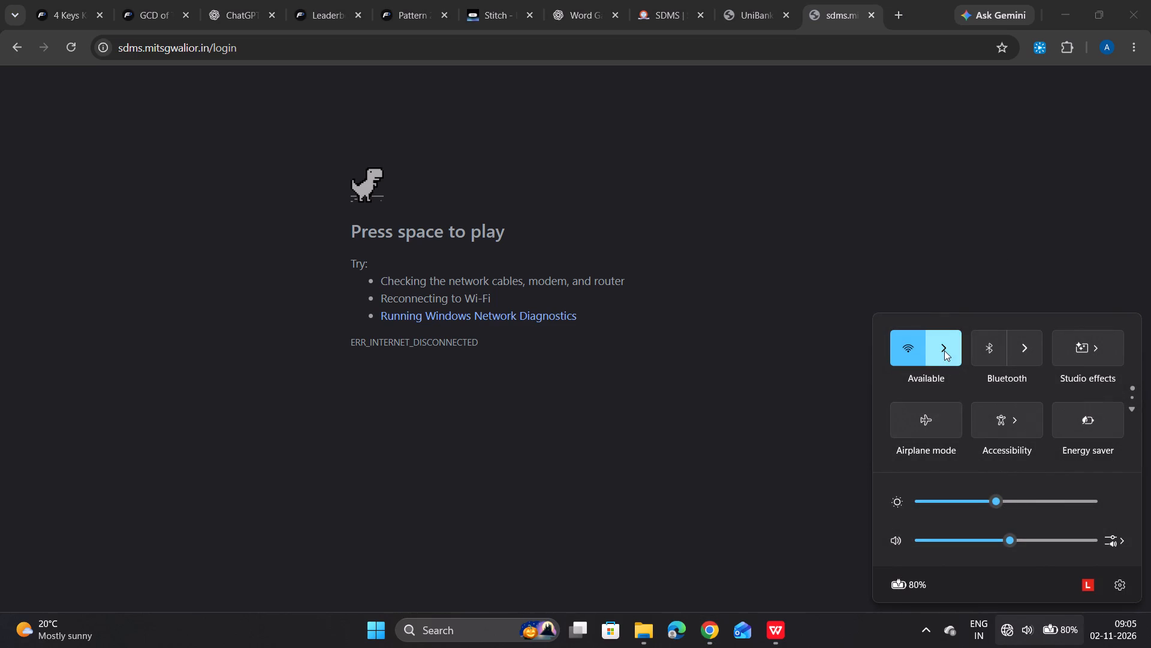
left_click(944, 350)
left_click(944, 350)
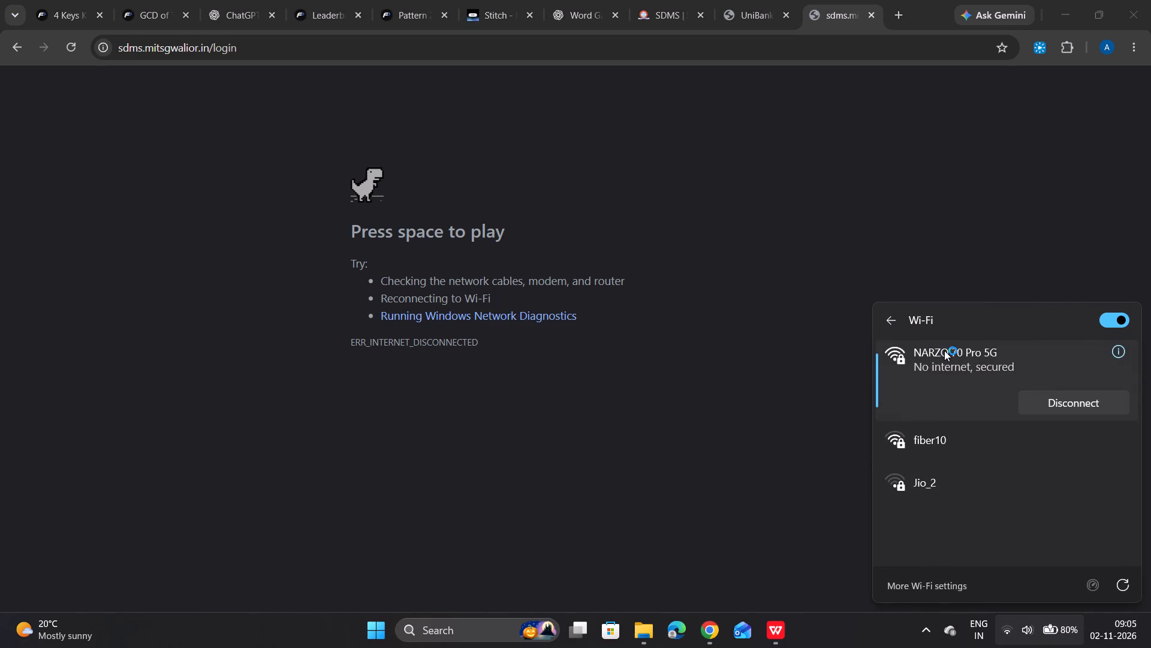
left_click(692, 373)
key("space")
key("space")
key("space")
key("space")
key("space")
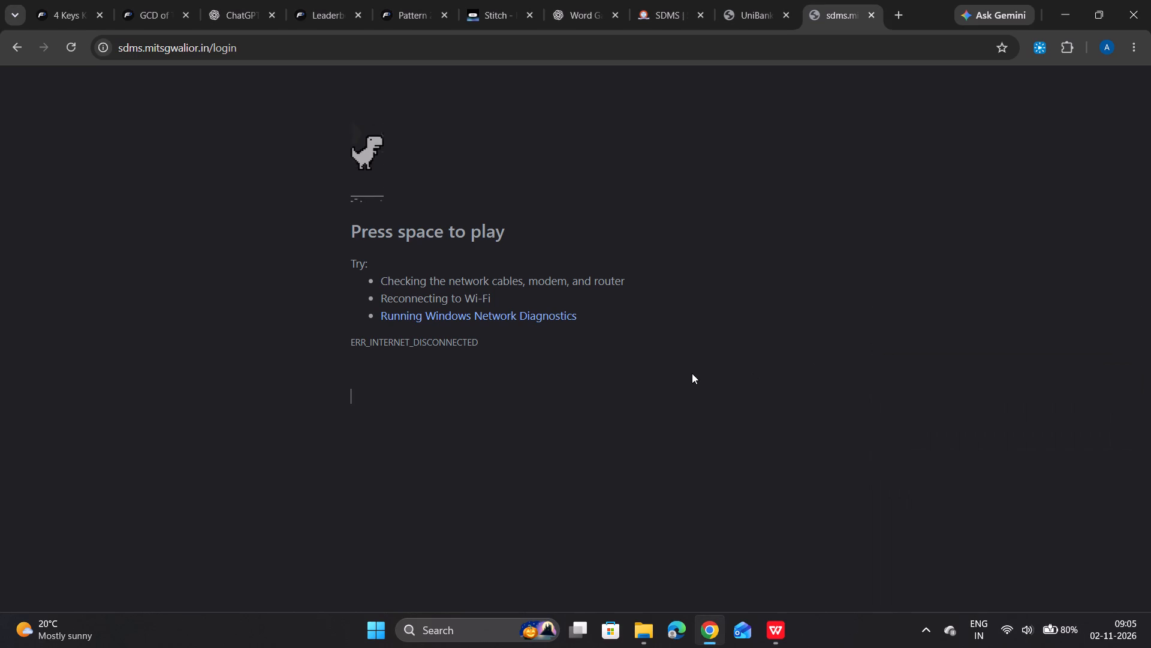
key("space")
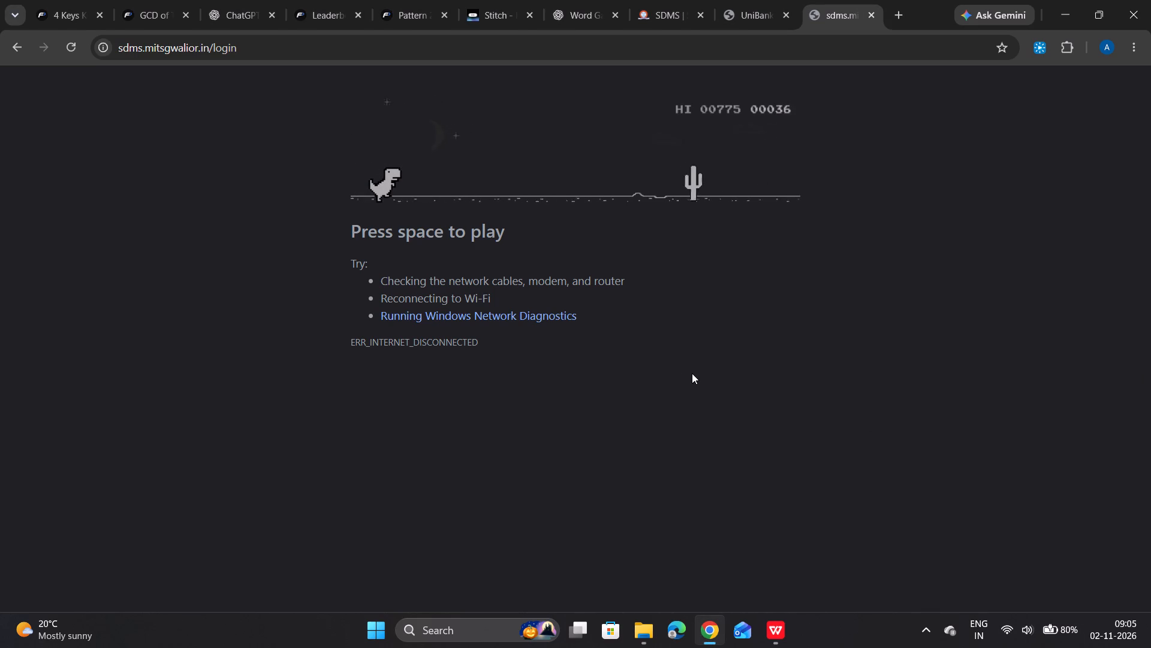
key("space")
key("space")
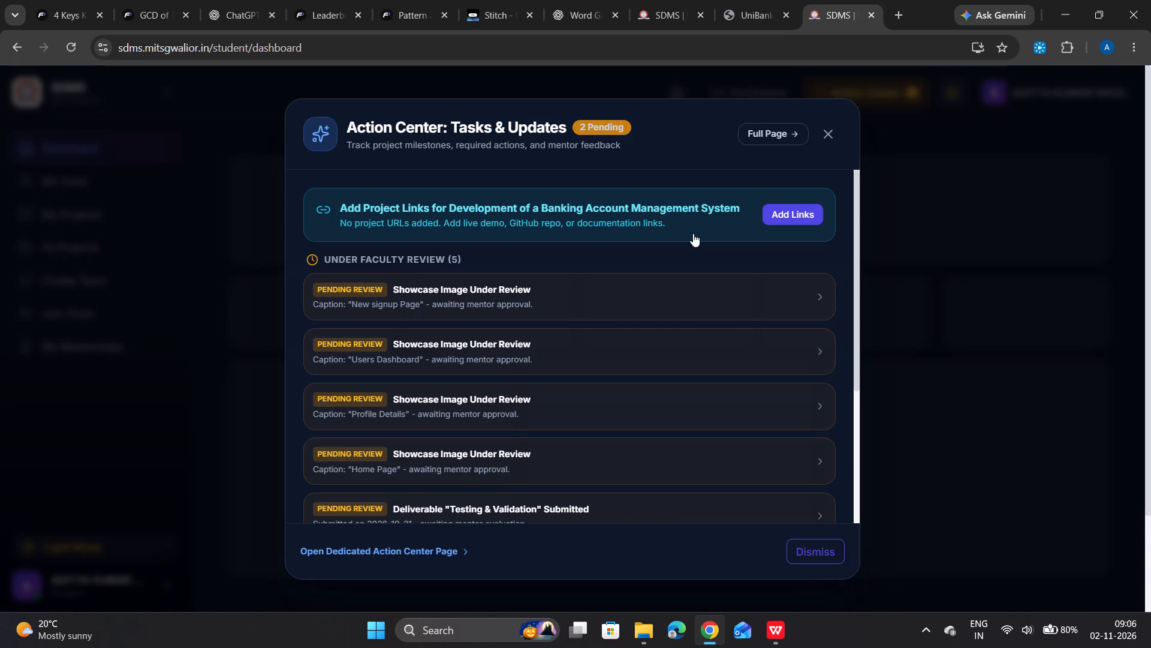
Look through the Action Center's tasks and updates on the SDMS student dashboard and dismiss the overview.
scroll(690, 307, "down", 2)
left_click(824, 136)
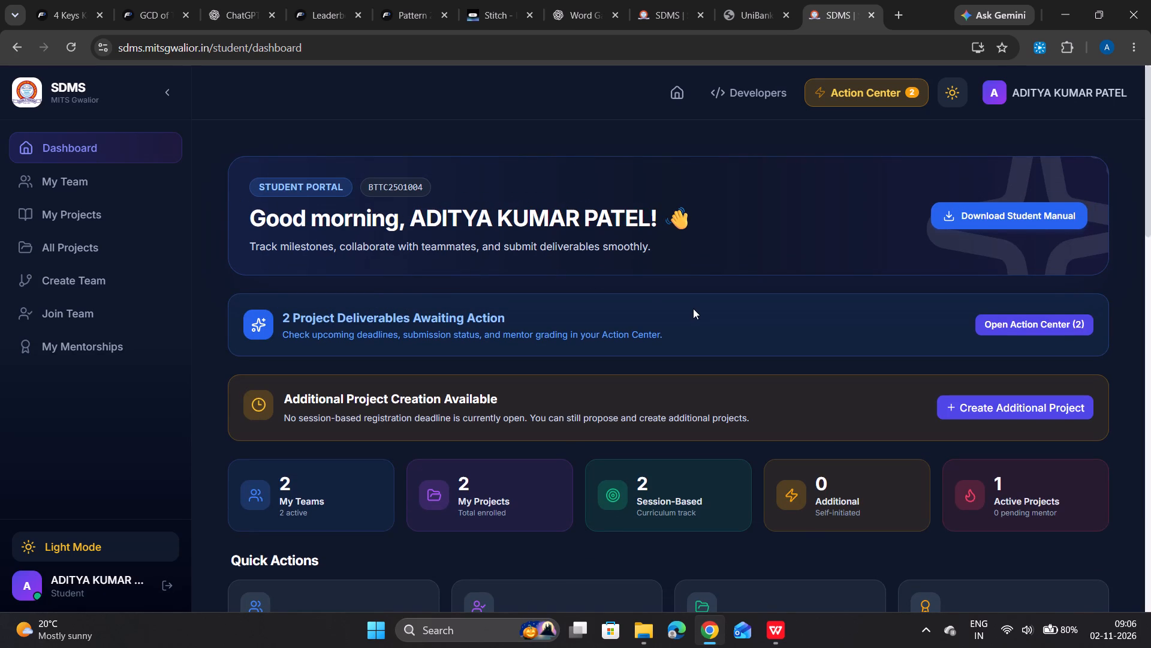
Find the project on the student dashboard and open its details page.
scroll(693, 308, "down", 2)
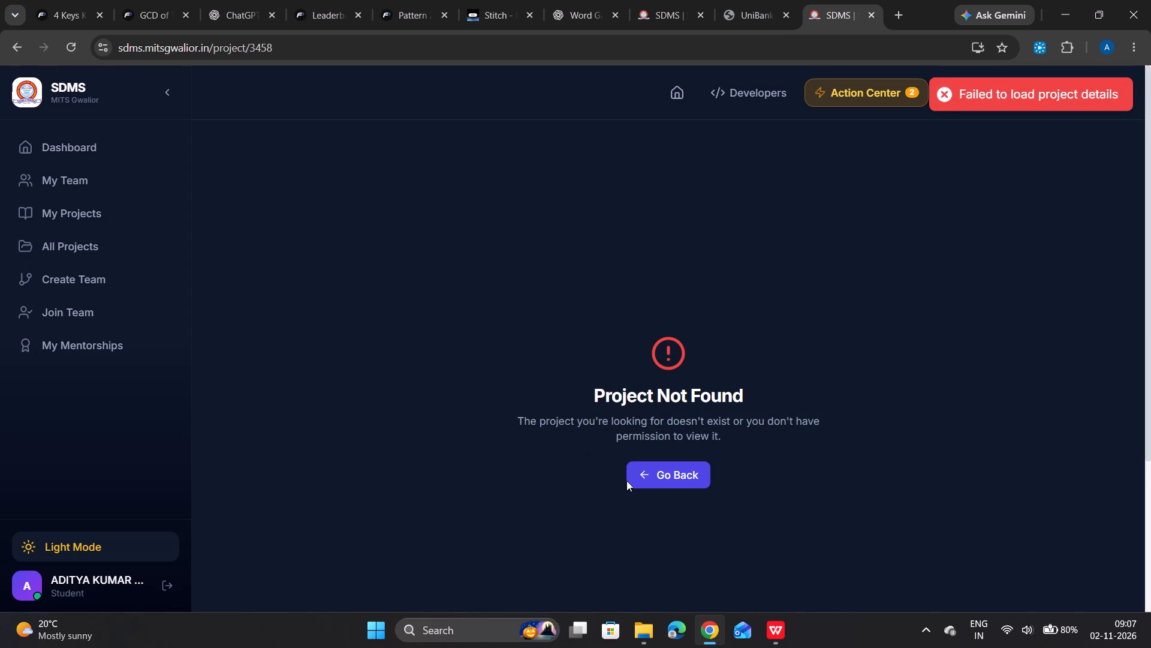
Return from the project page to My Projects, check the network connection and reload the My Projects page.
left_click(645, 476)
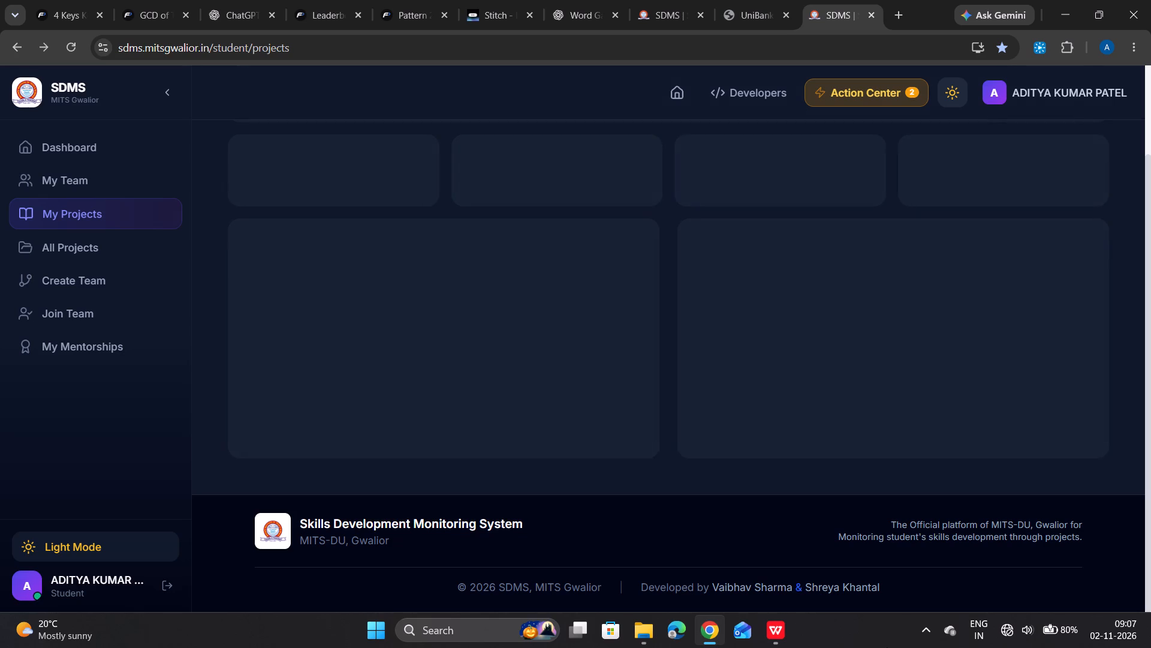
left_click(1026, 636)
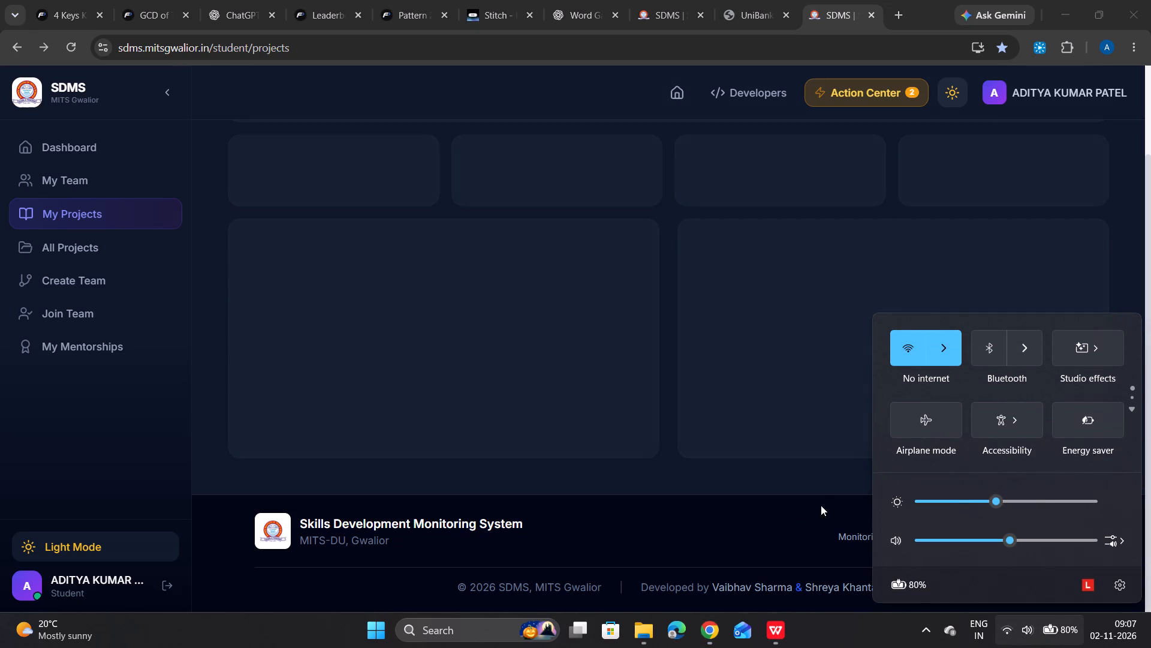
left_click(751, 445)
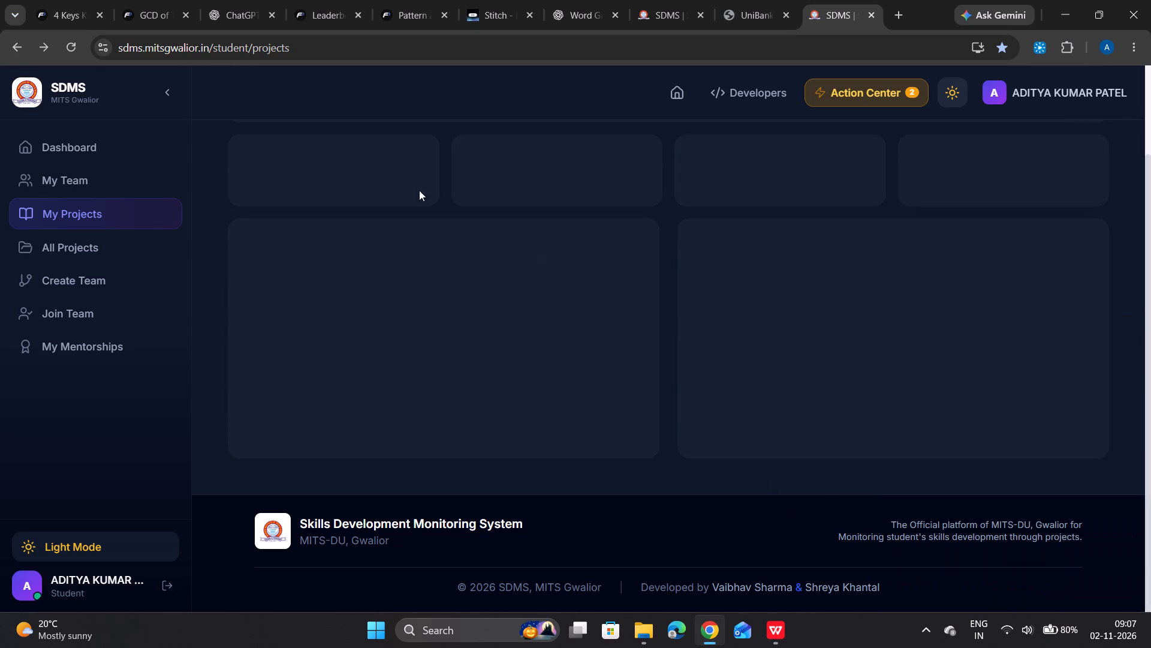
left_click(69, 46)
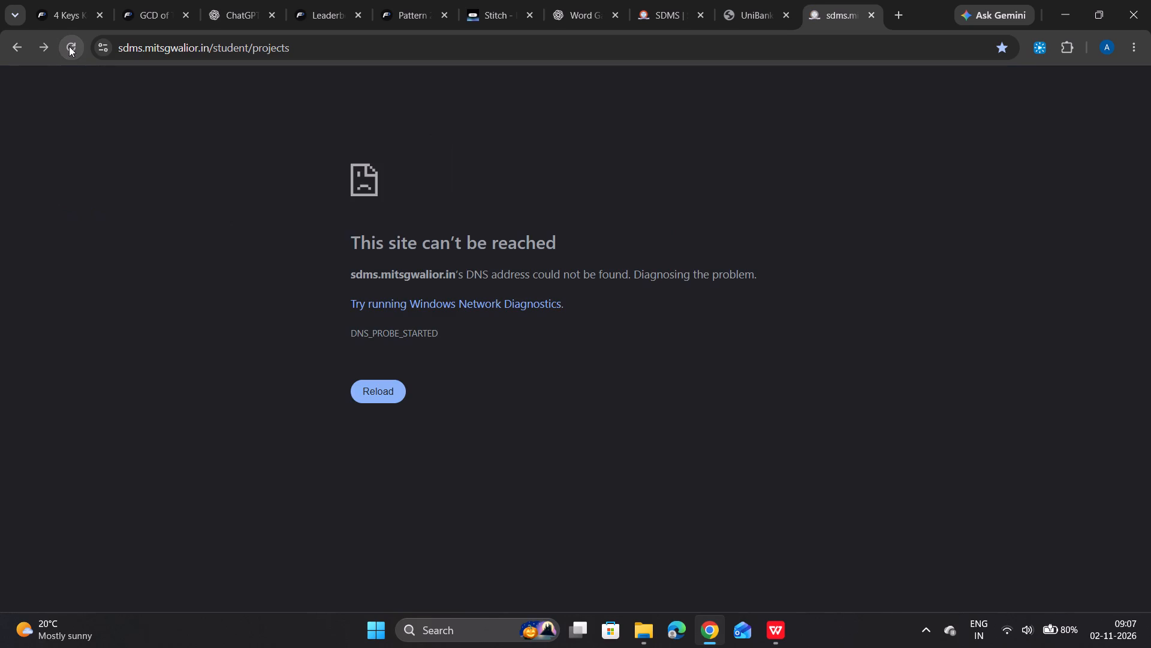
left_click(69, 46)
left_click(69, 46)
left_click(390, 383)
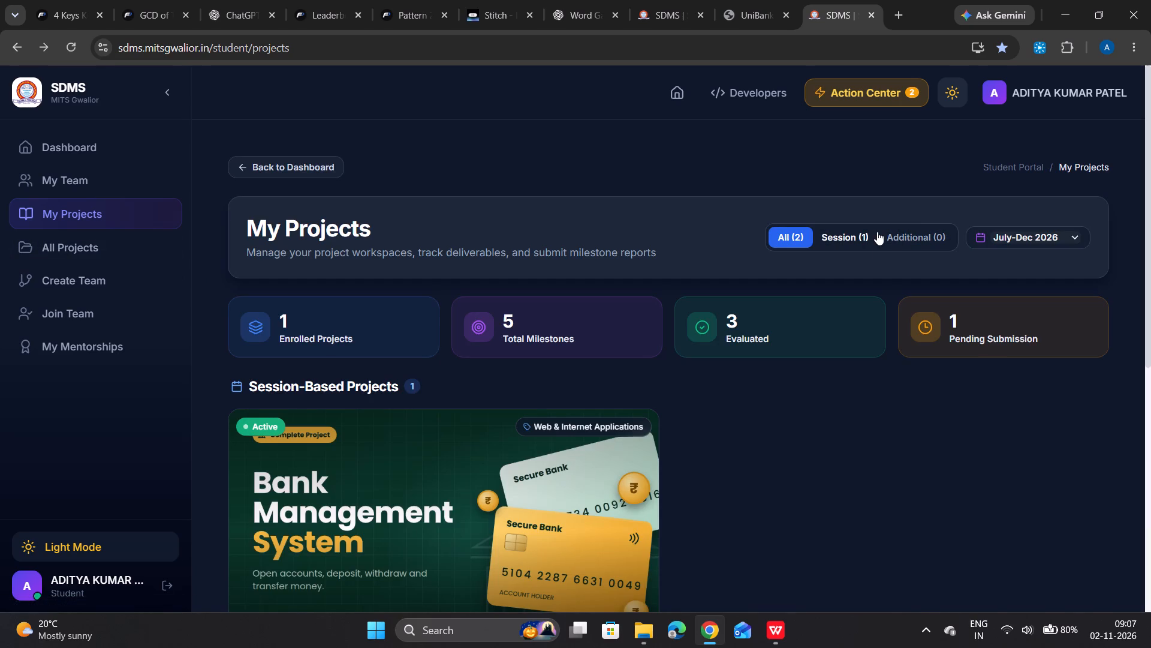
Open the Development of a Banking Account Management System project from the session-based projects, with the project filter on All.
left_click(851, 233)
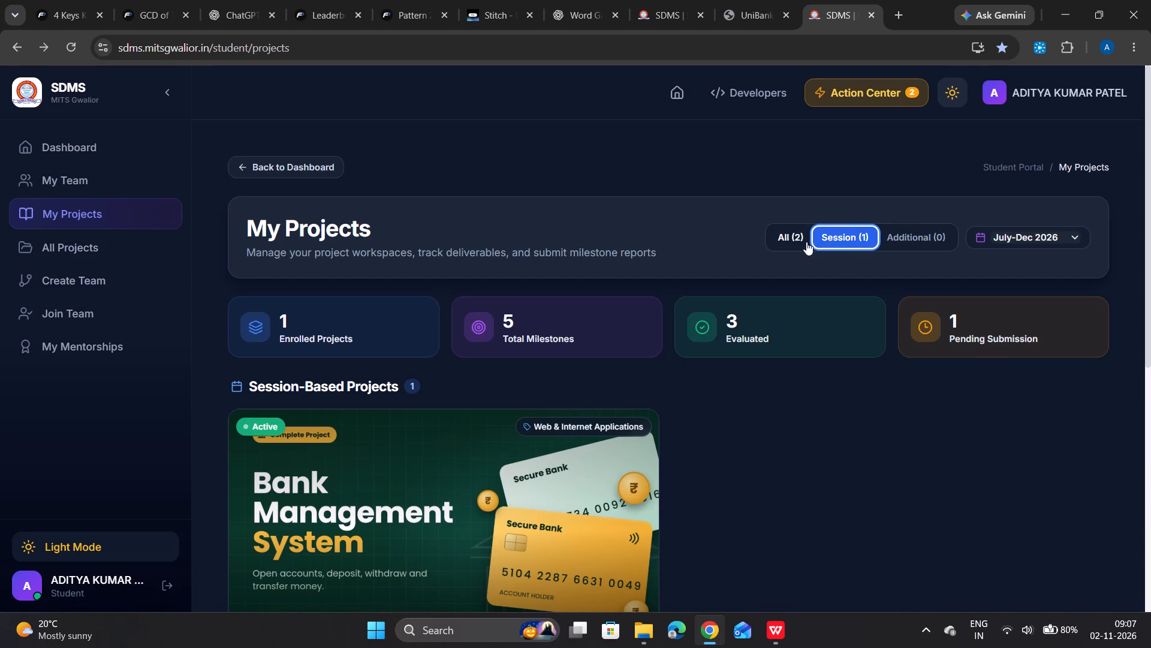
left_click(796, 239)
scroll(737, 322, "down", 4)
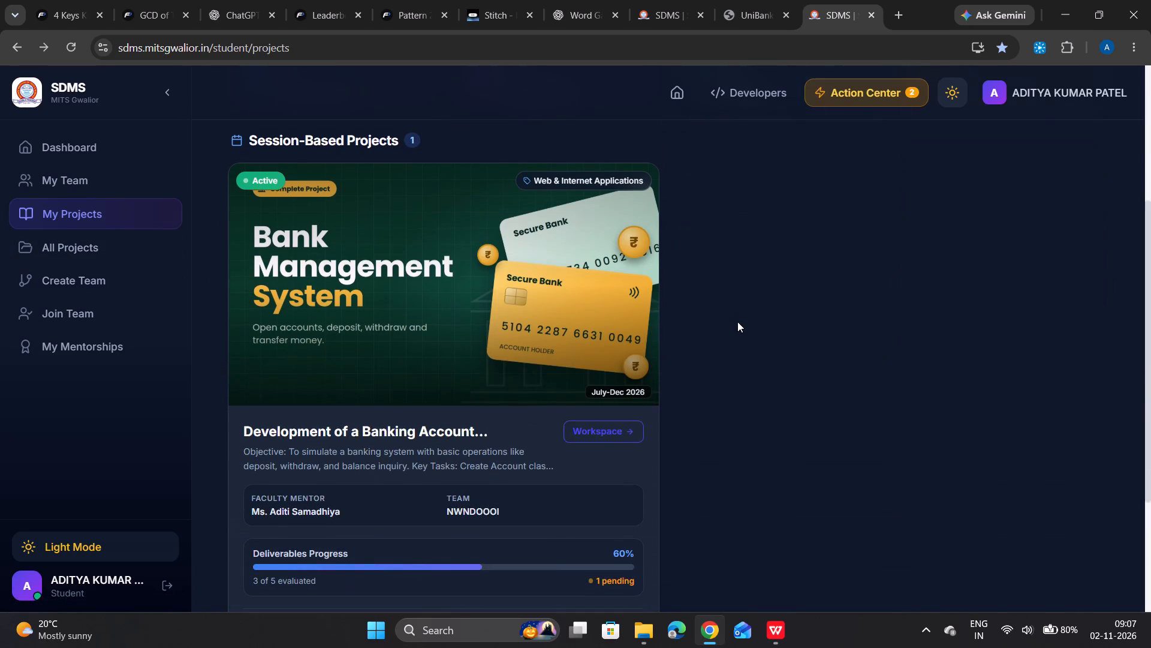
left_click(544, 329)
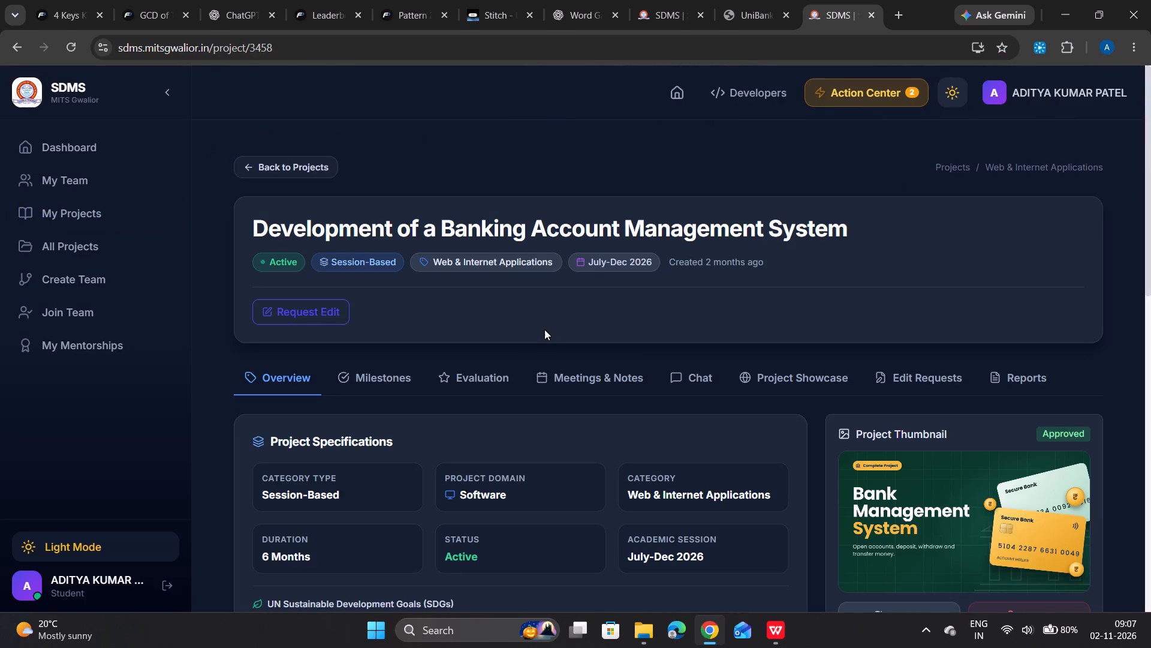
Check the project's Reports, Edit Requests, Project Showcase, Meetings & Notes, Evaluation and Milestones sections for what each contains.
scroll(516, 436, "down", 2)
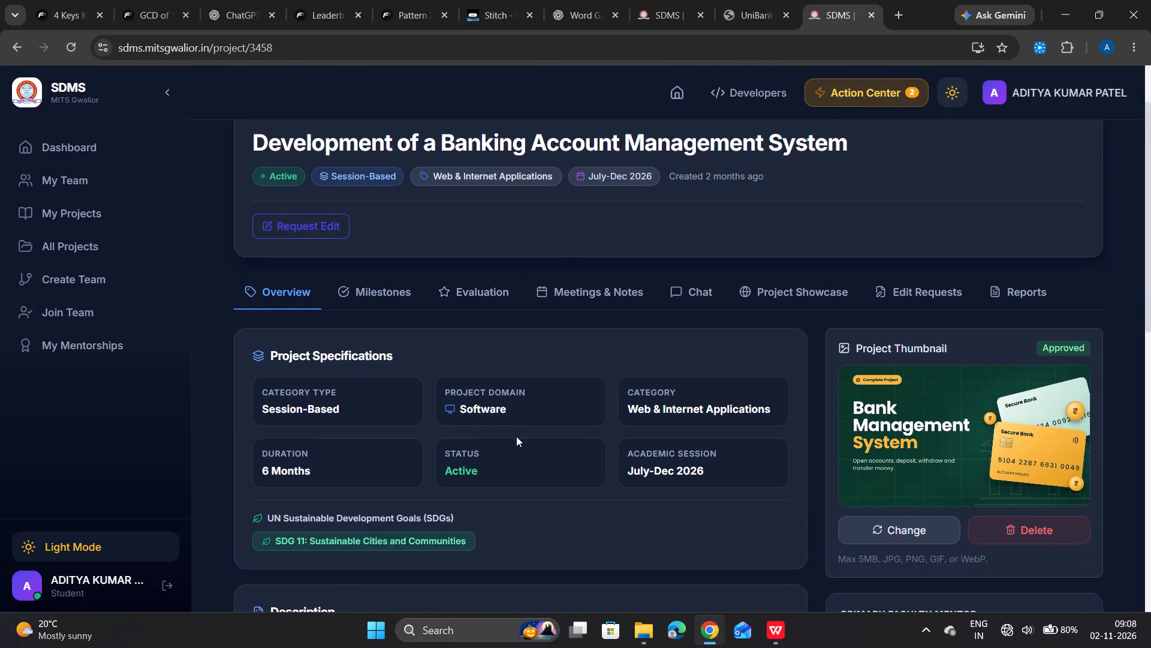
scroll(516, 436, "down", 2)
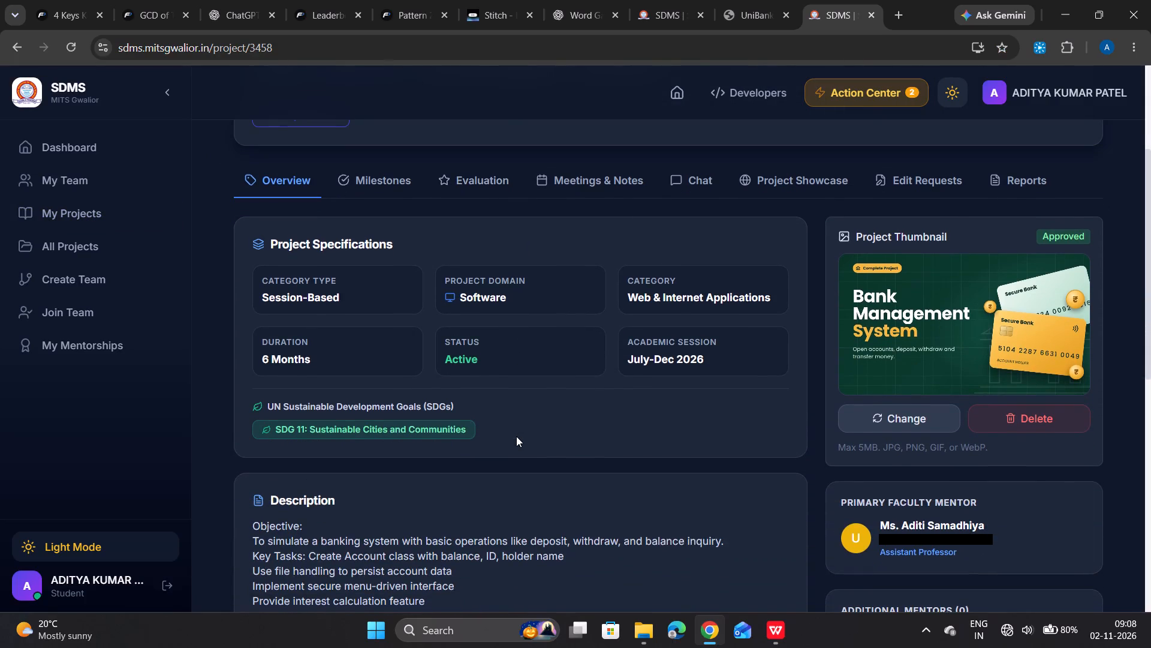
scroll(516, 436, "up", 2)
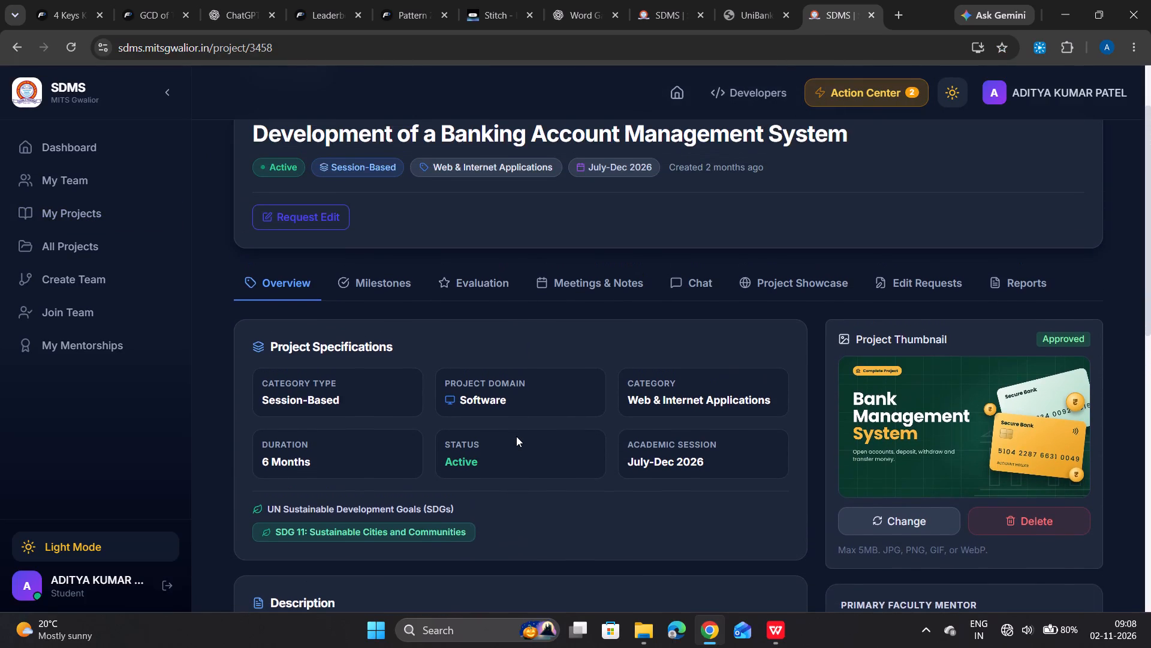
left_click(1014, 283)
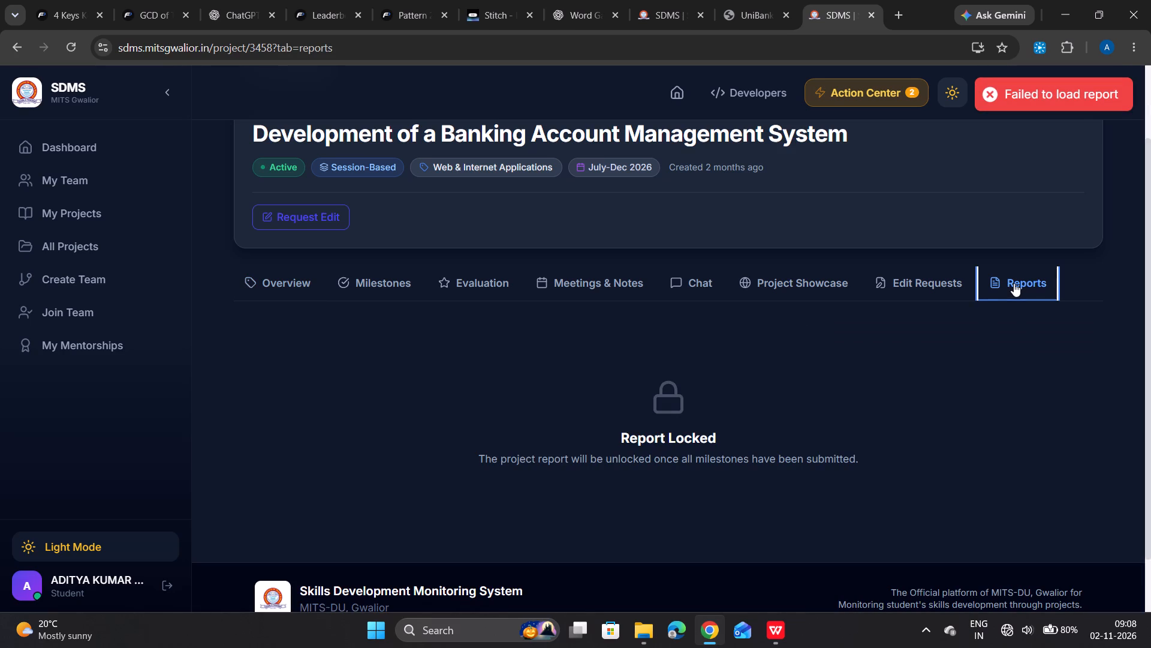
left_click(949, 284)
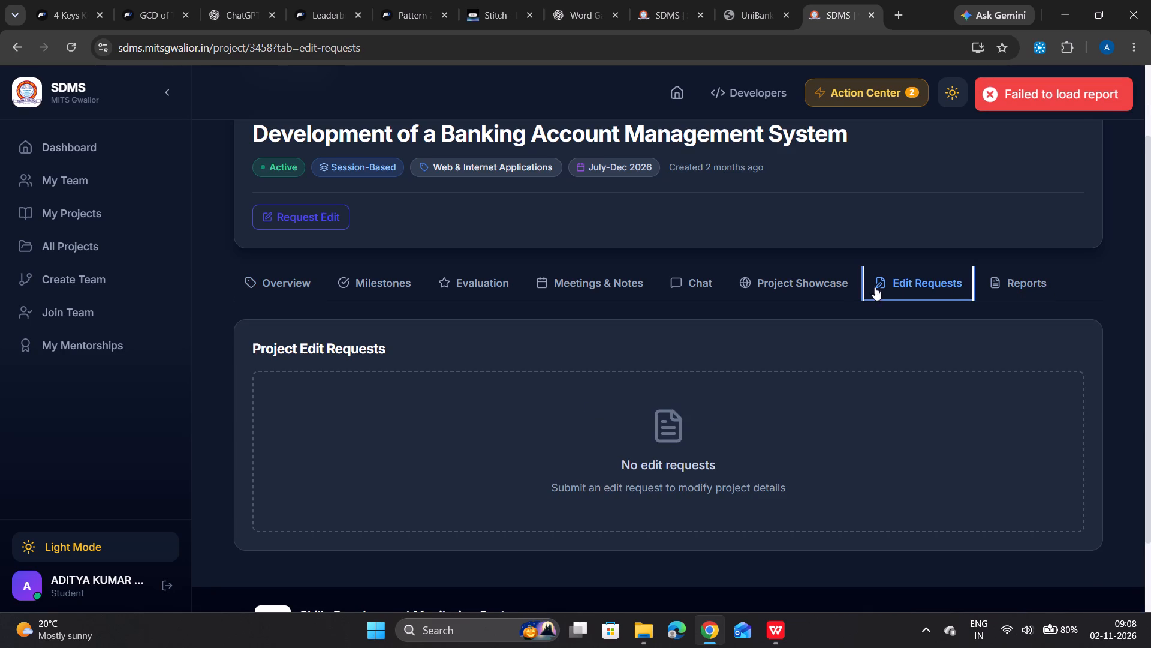
left_click(835, 287)
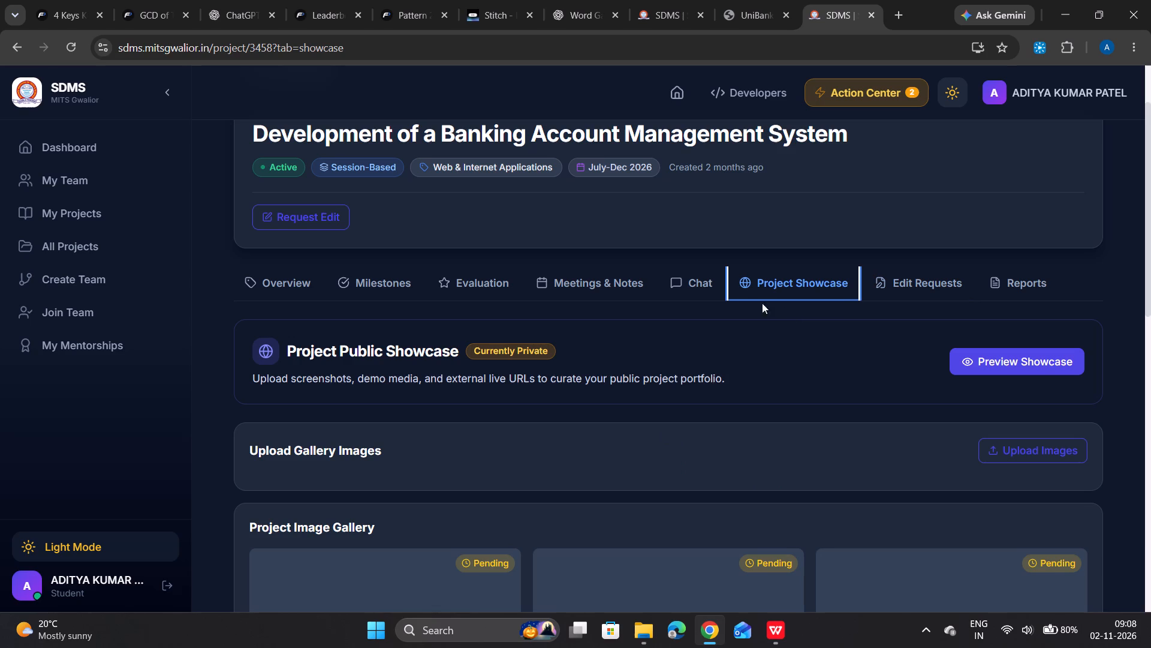
left_click(690, 289)
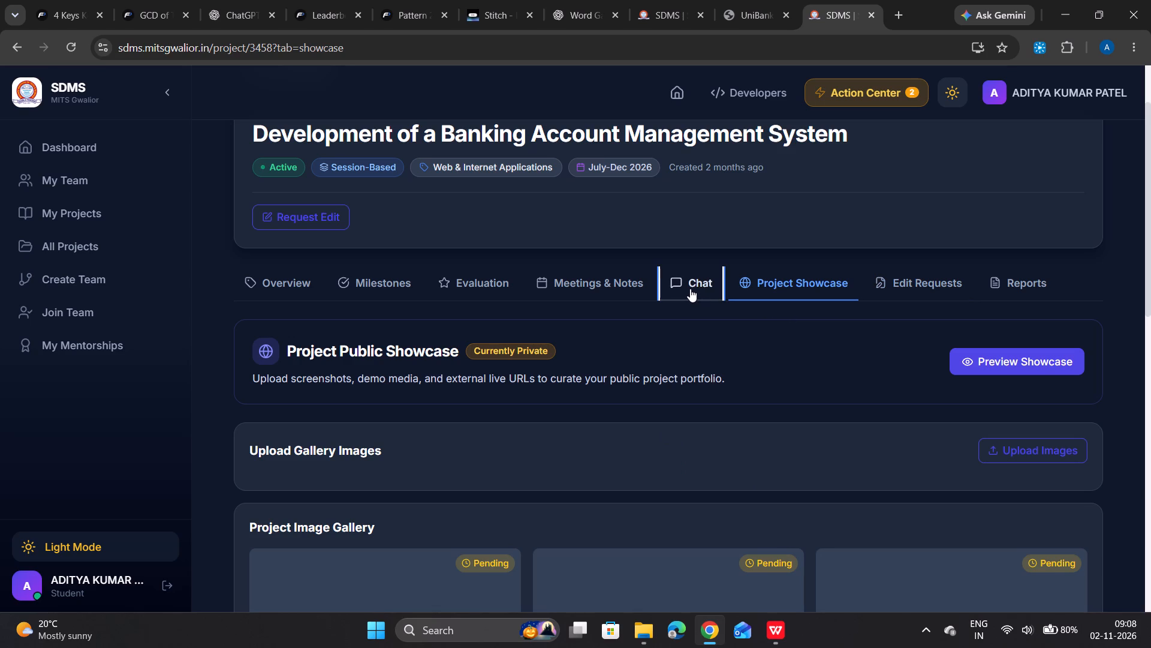
left_click(613, 289)
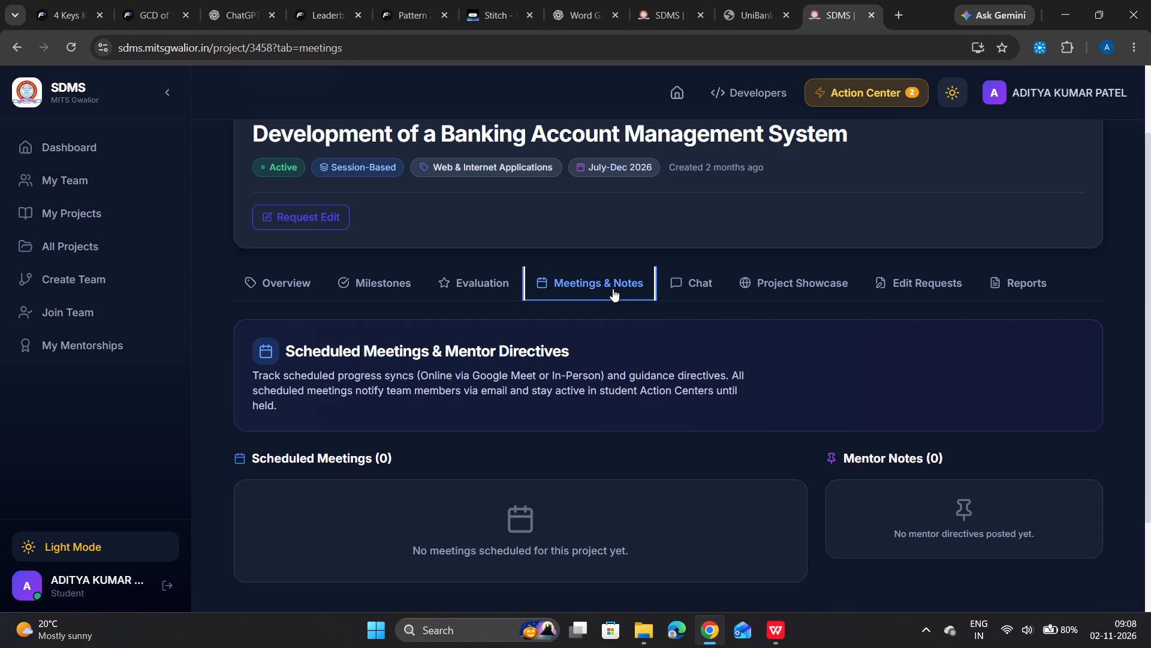
left_click(507, 289)
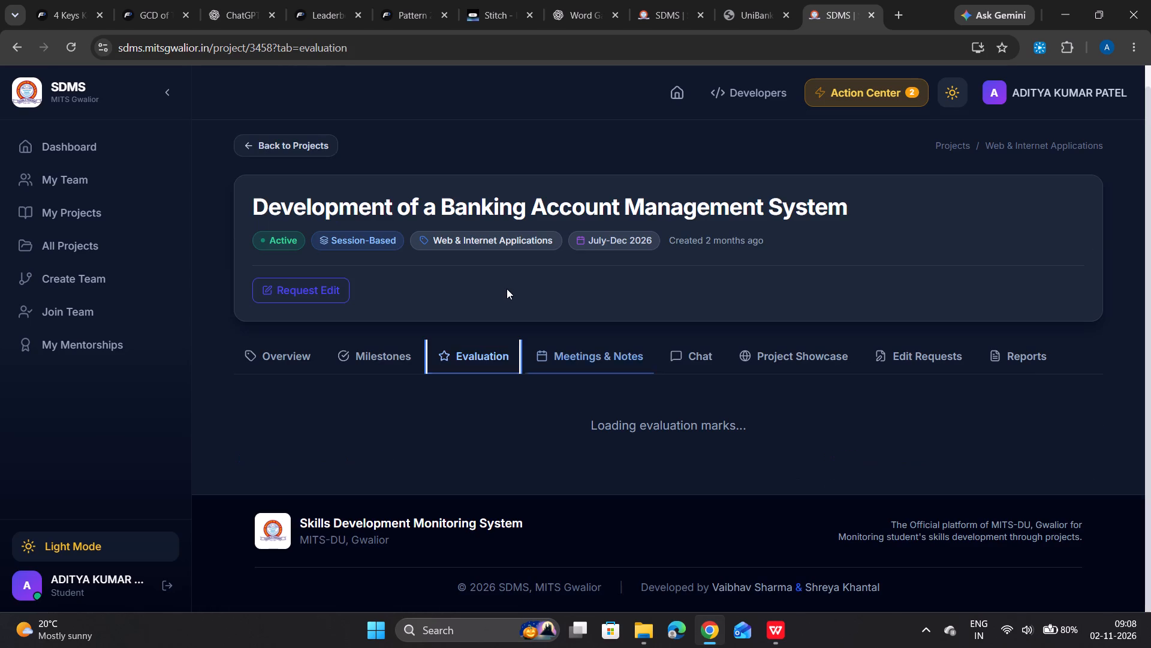
left_click(402, 353)
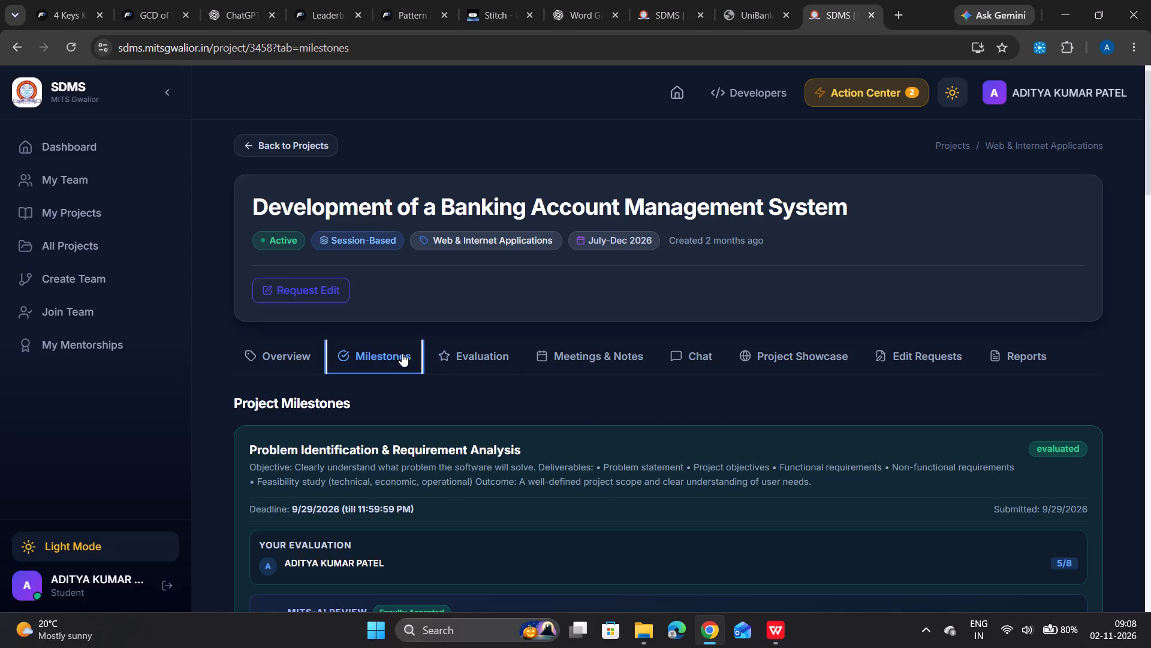
Examine the project's overview, including its specifications, description and faculty mentor.
left_click(282, 359)
scroll(567, 386, "down", 3)
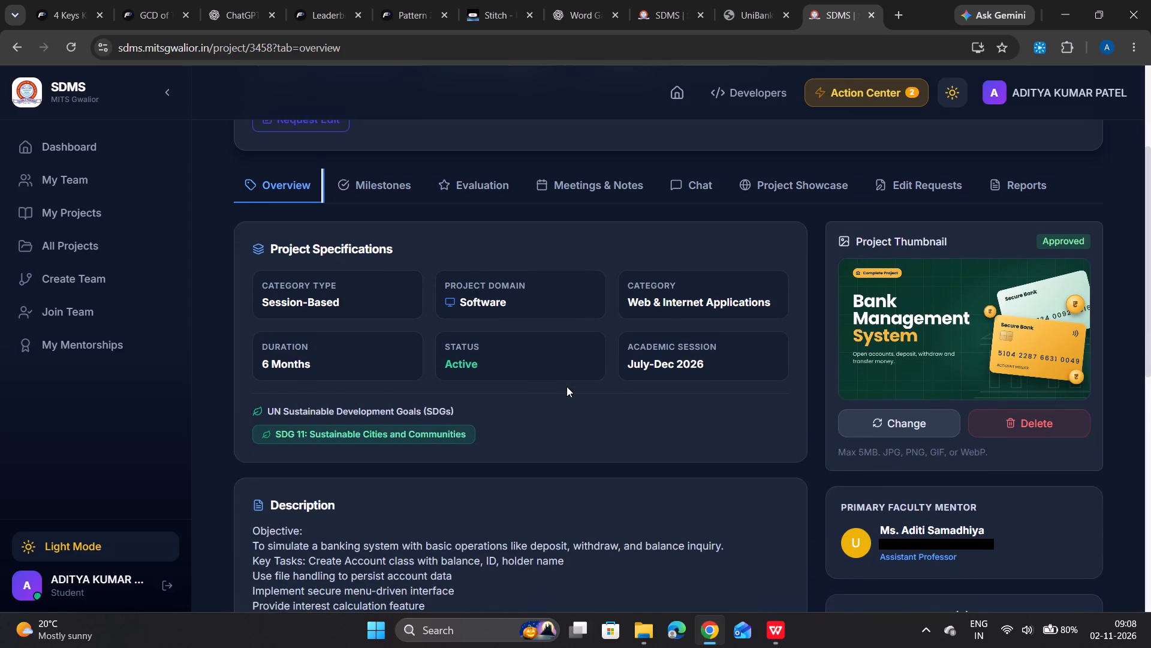
scroll(567, 386, "down", 3)
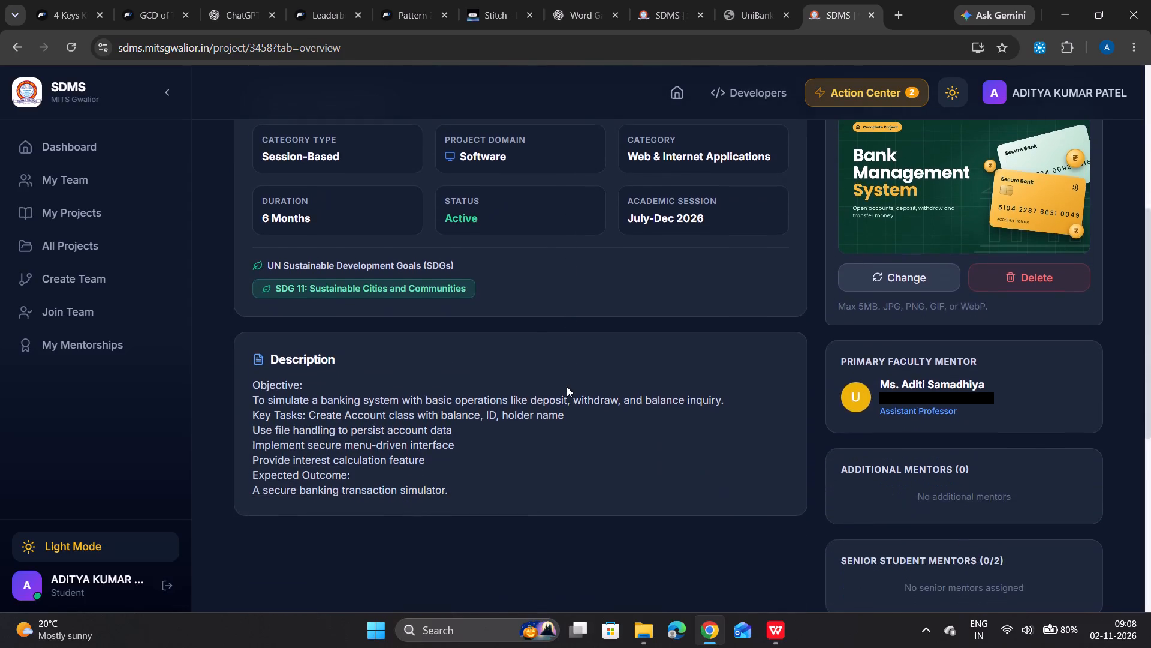
scroll(567, 386, "up", 1)
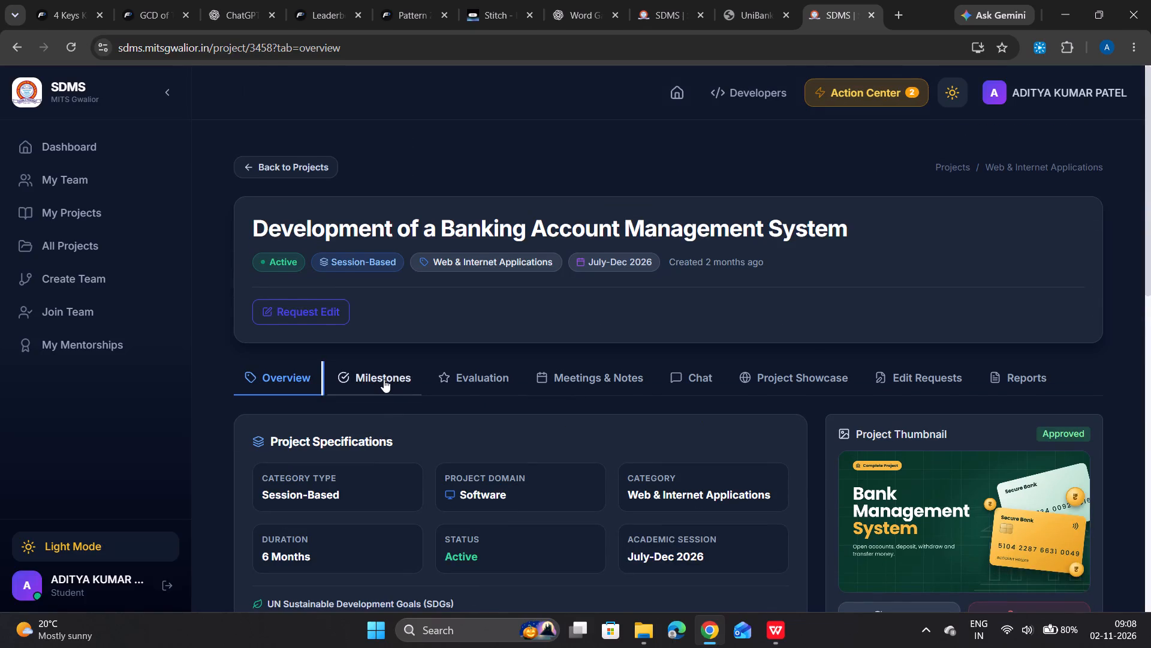
scroll(384, 379, "down", 1)
Review the project milestones through Documentation, Deployment & Final Presentation, reading their requirements, reviews and submission status, and check the evaluation marks.
left_click(383, 304)
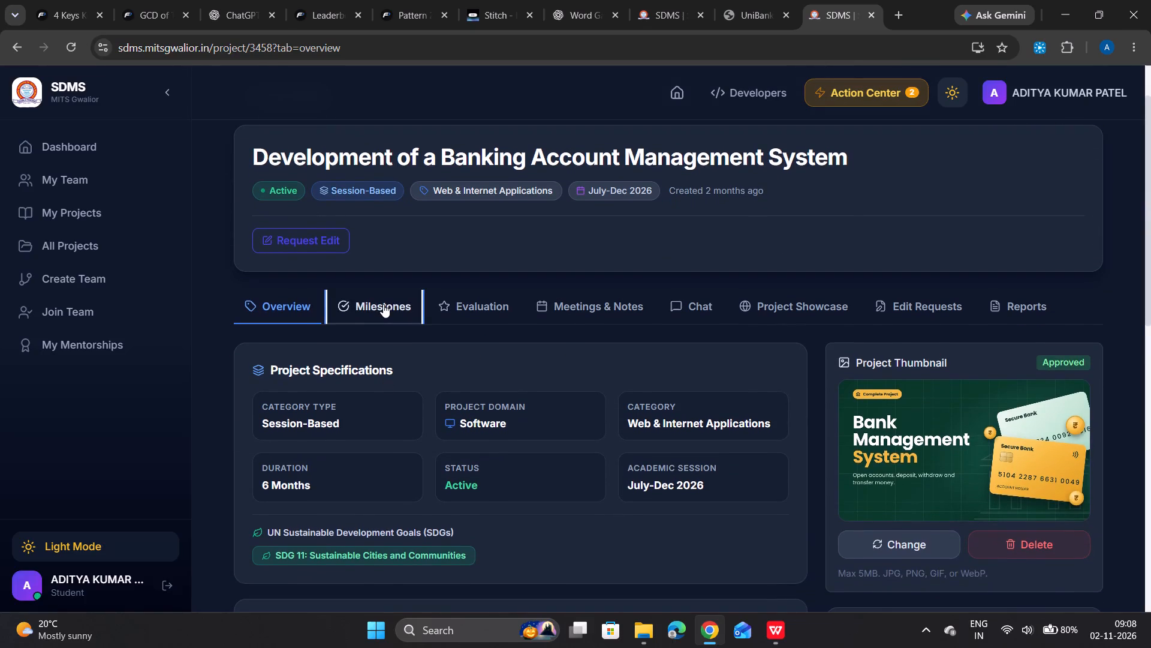
scroll(553, 346, "down", 4)
scroll(553, 346, "up", 1)
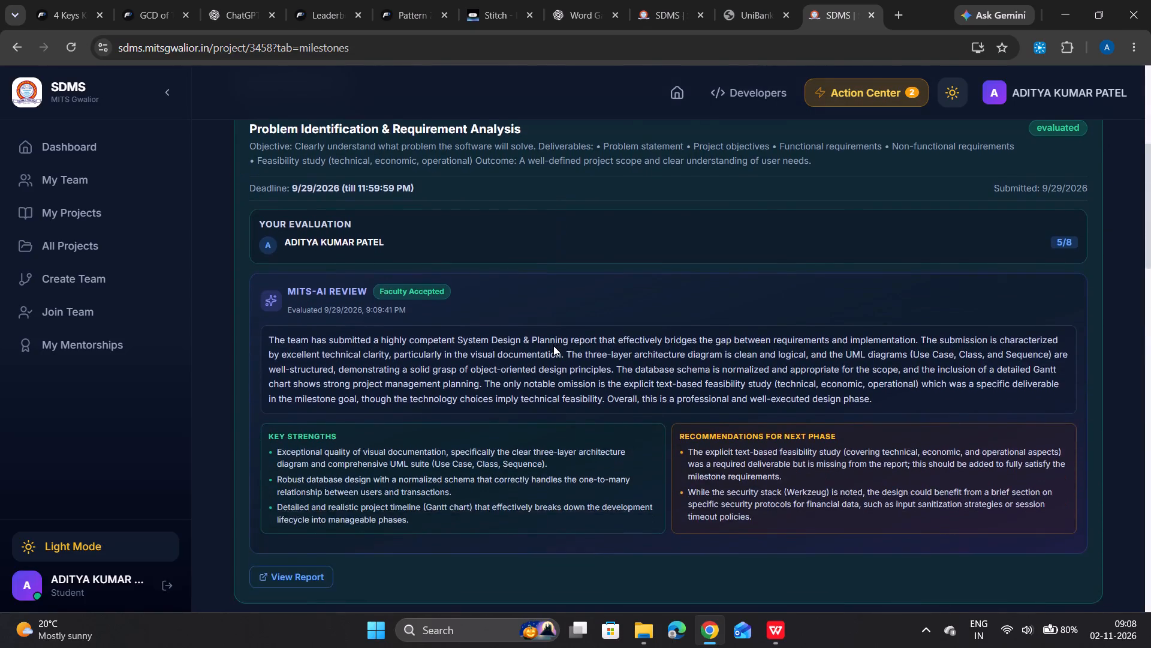
scroll(553, 346, "up", 1)
left_click(487, 377)
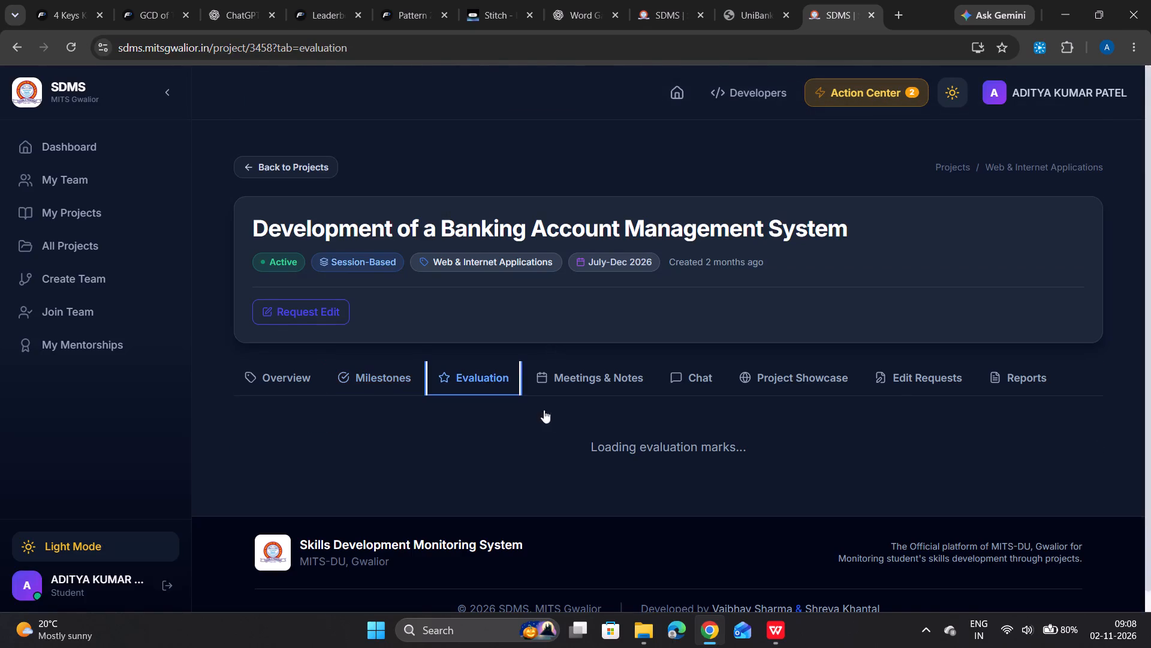
scroll(603, 464, "down", 1)
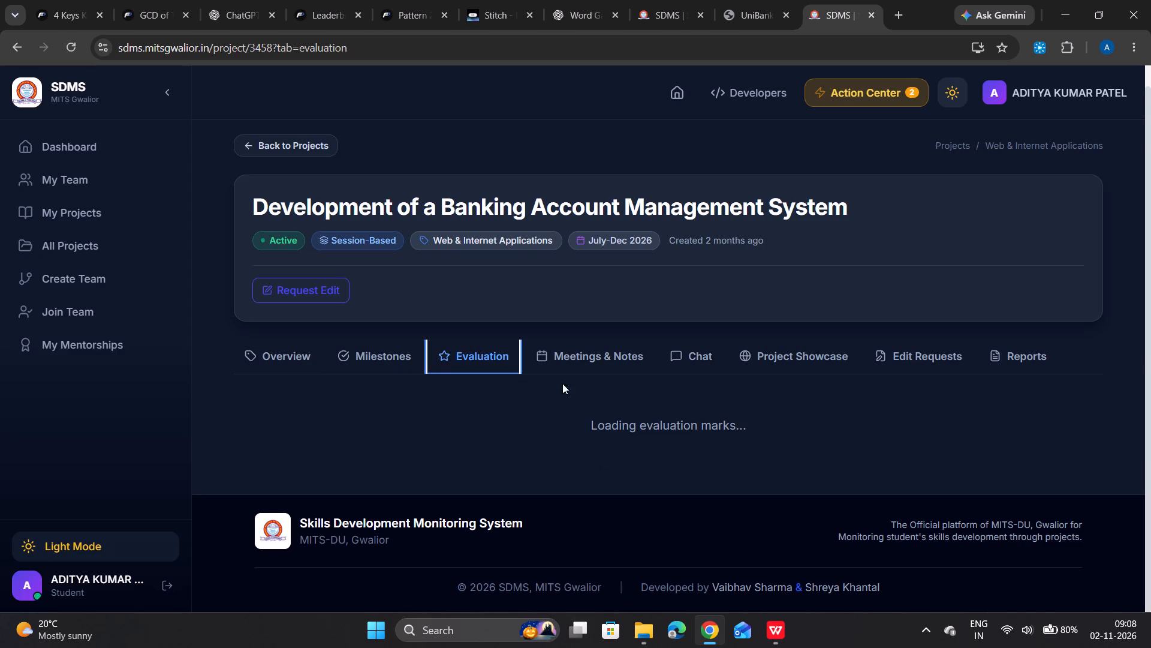
left_click(364, 373)
scroll(447, 472, "down", 4)
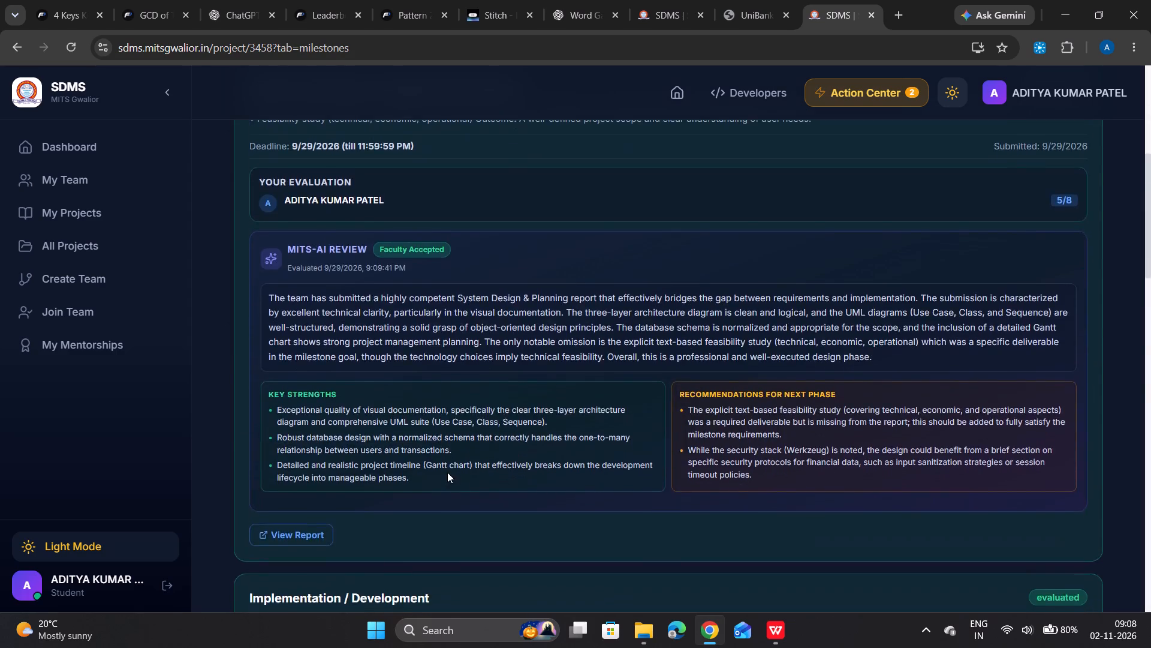
scroll(447, 472, "down", 9)
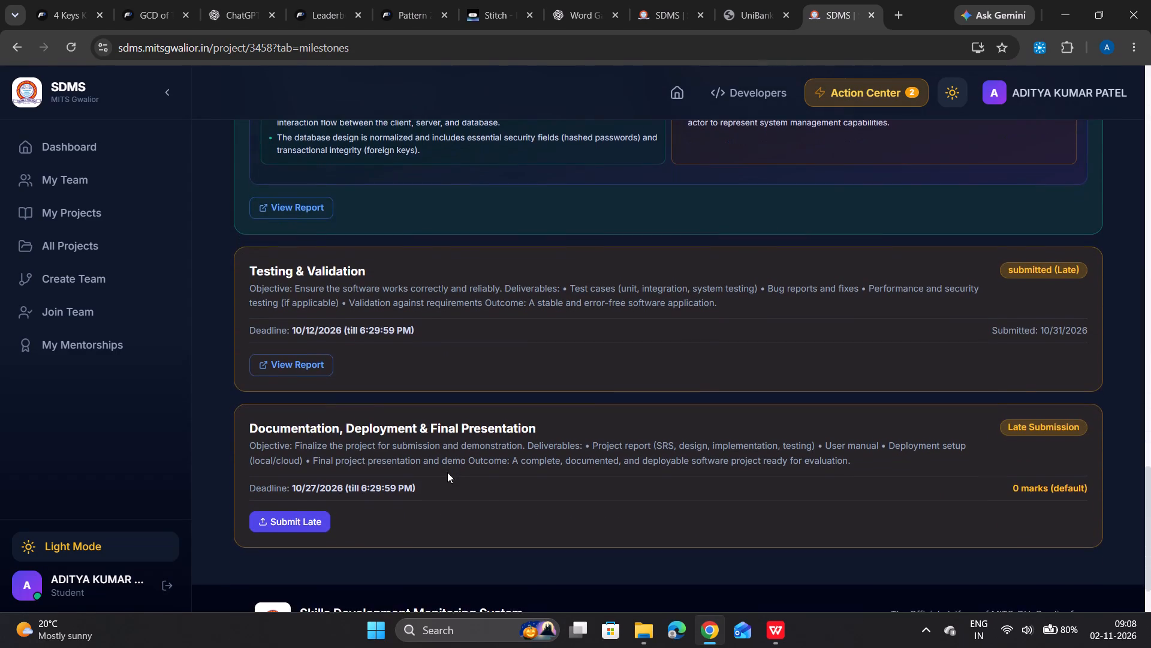
scroll(447, 472, "down", 3)
scroll(447, 472, "up", 8)
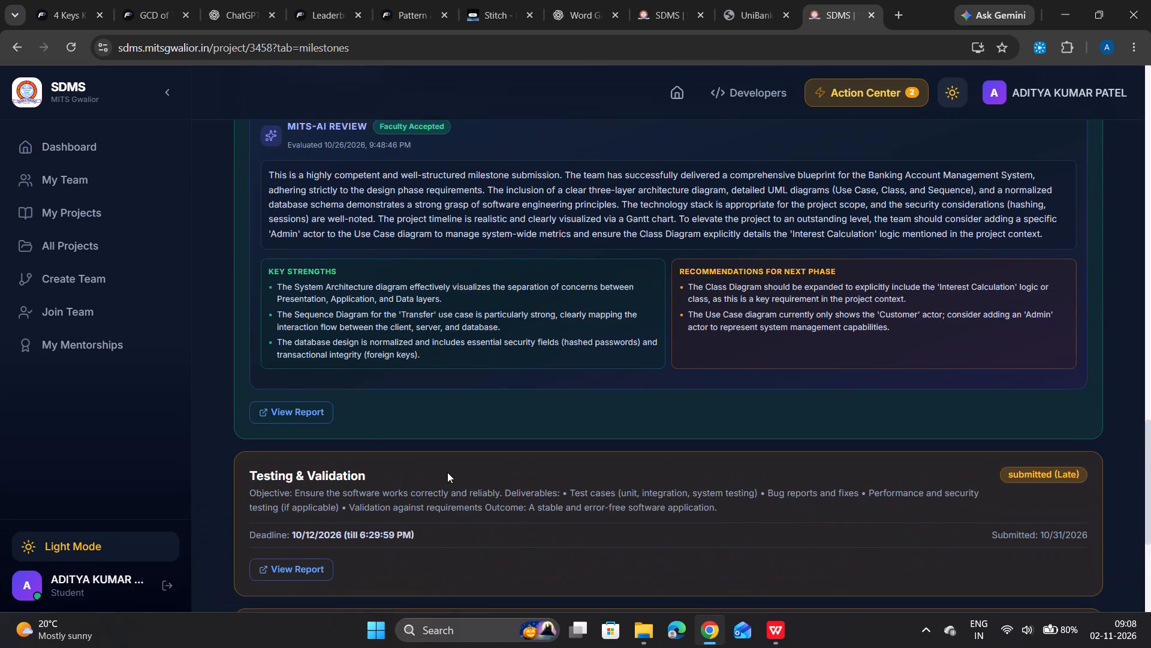
Check what the project's Evaluation and Meetings & Notes sections contain.
scroll(447, 472, "up", 8)
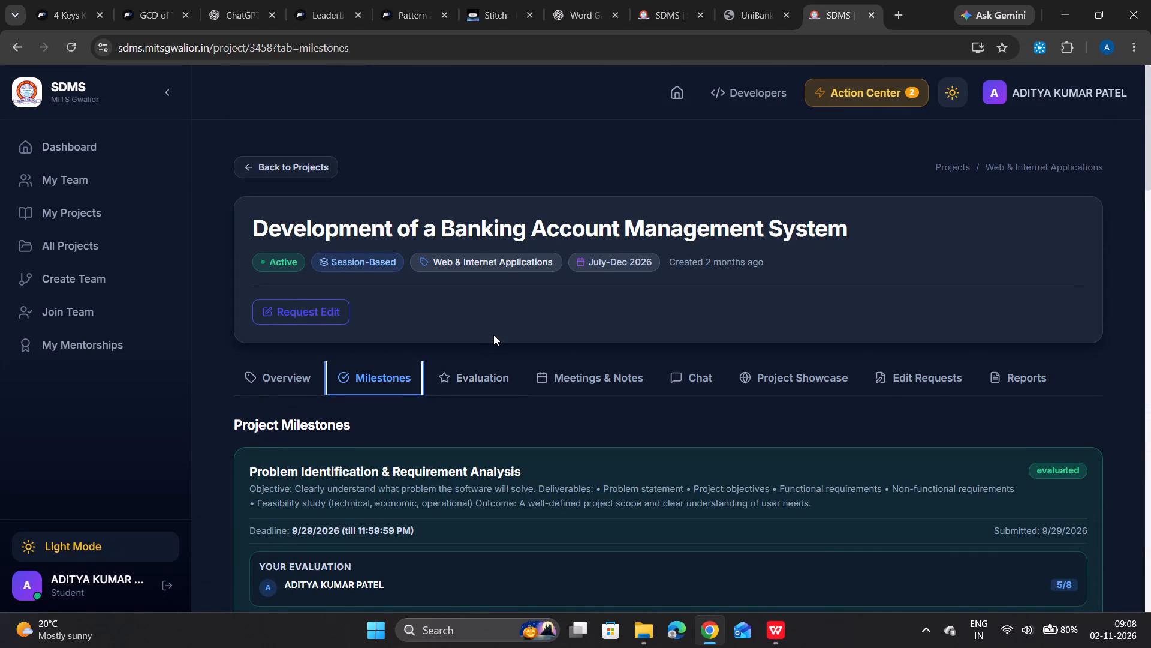
left_click(487, 371)
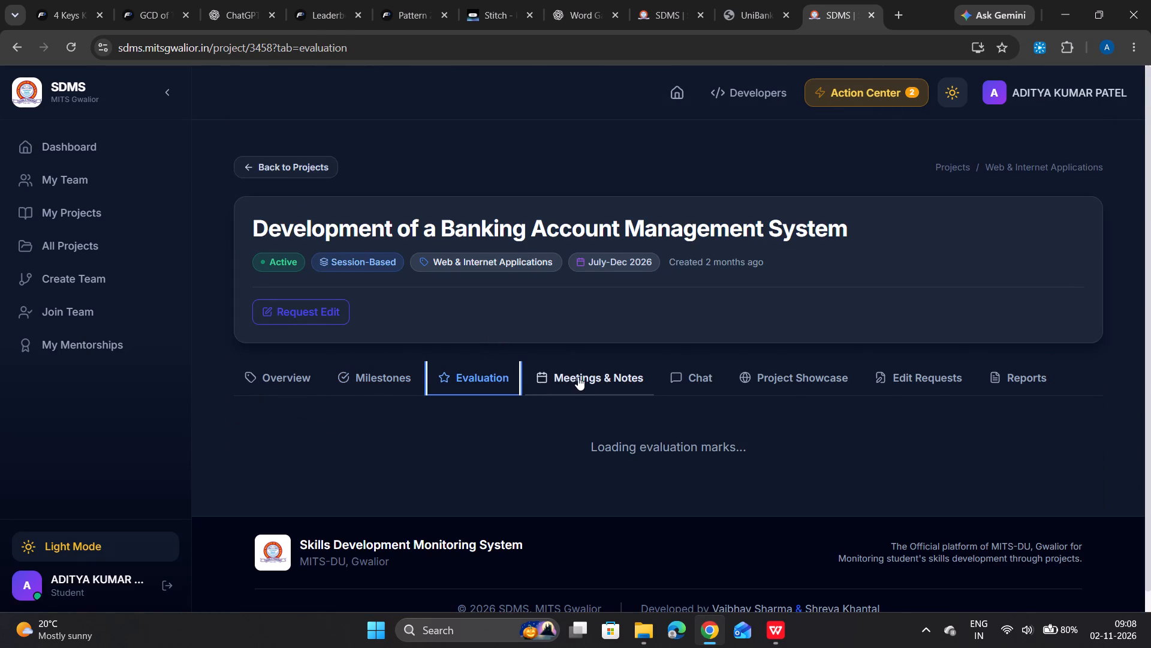
left_click(589, 374)
scroll(637, 387, "down", 3)
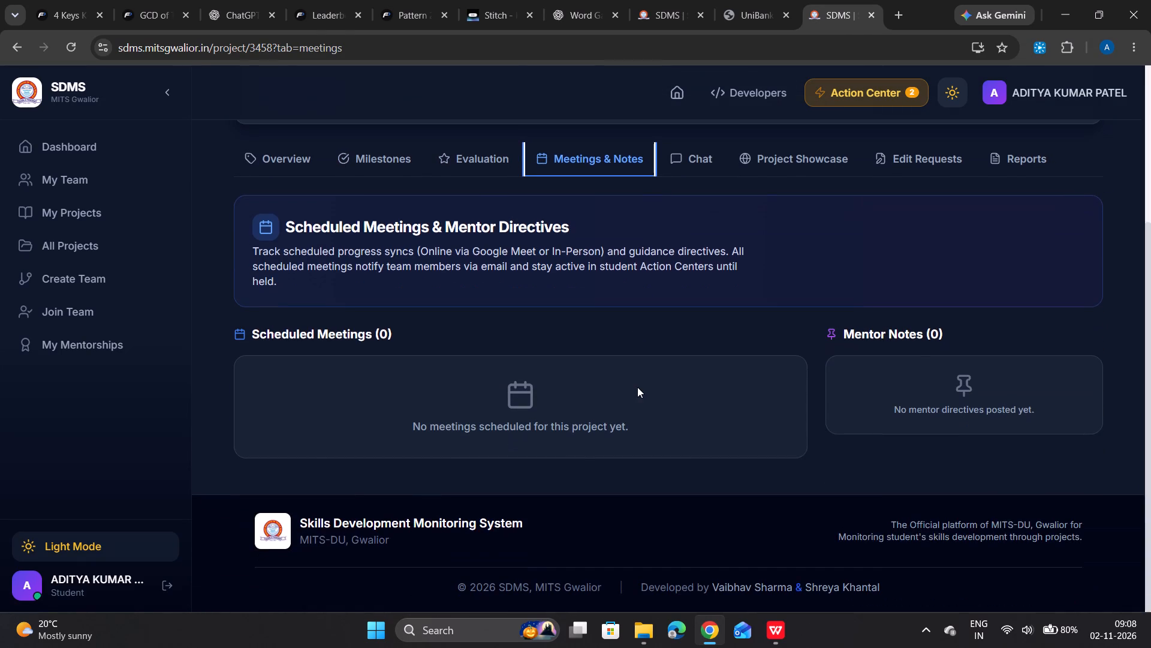
scroll(637, 387, "down", 1)
scroll(637, 387, "up", 2)
Review the Project Showcase section, including its image gallery and external resource links.
left_click(740, 298)
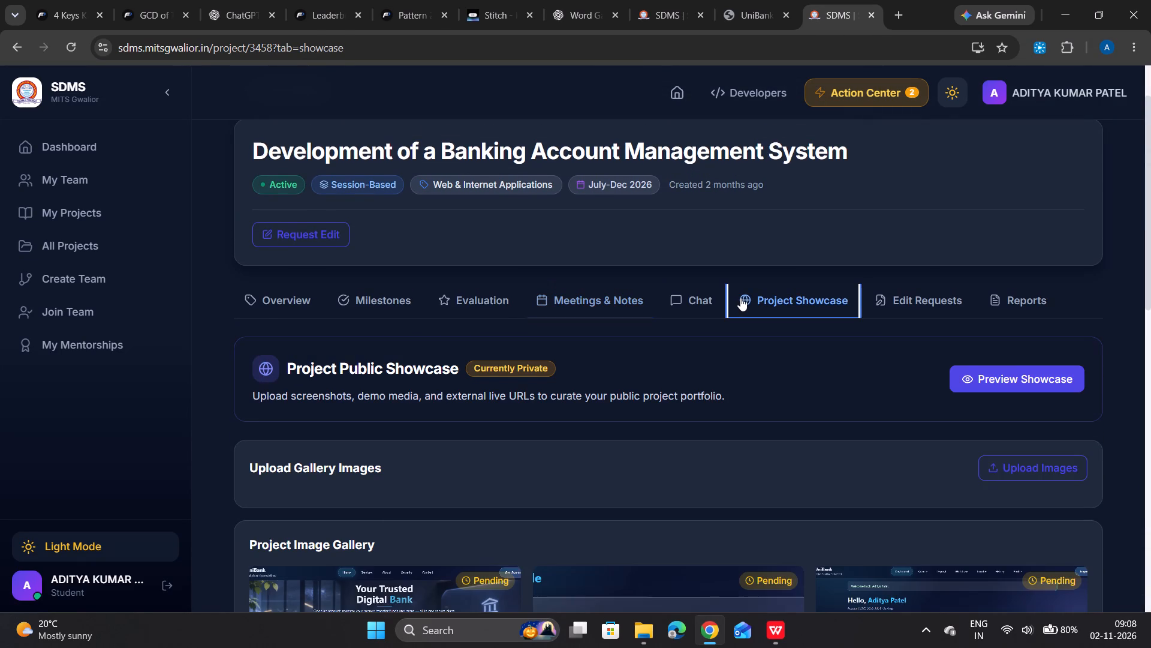
scroll(696, 373, "down", 4)
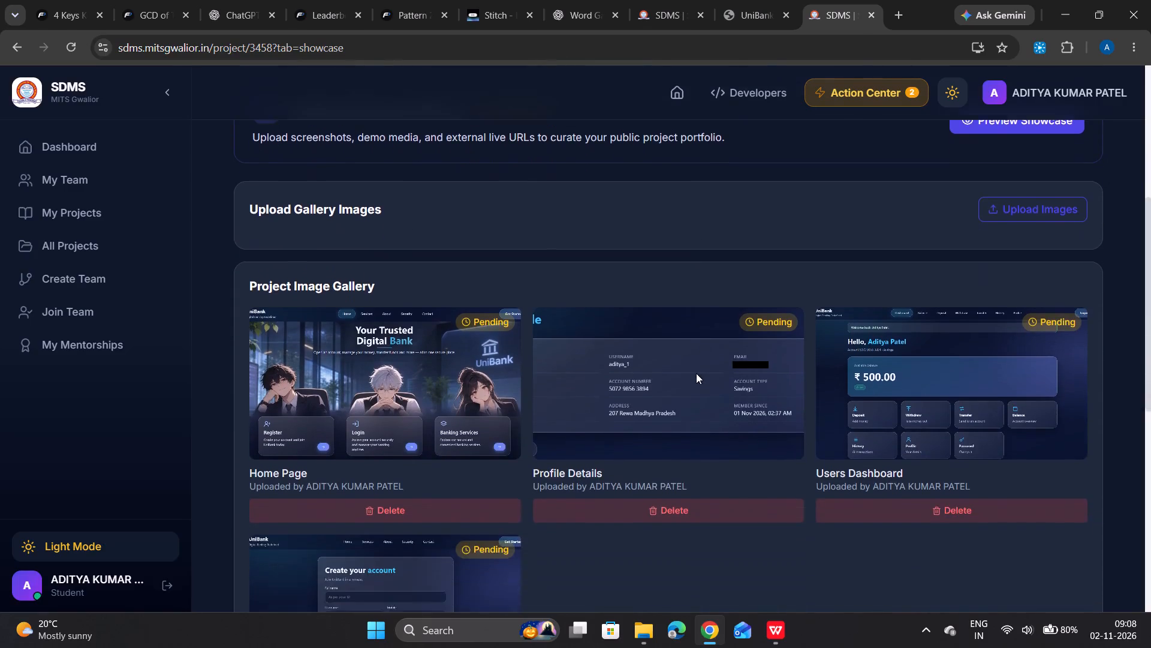
scroll(696, 373, "down", 4)
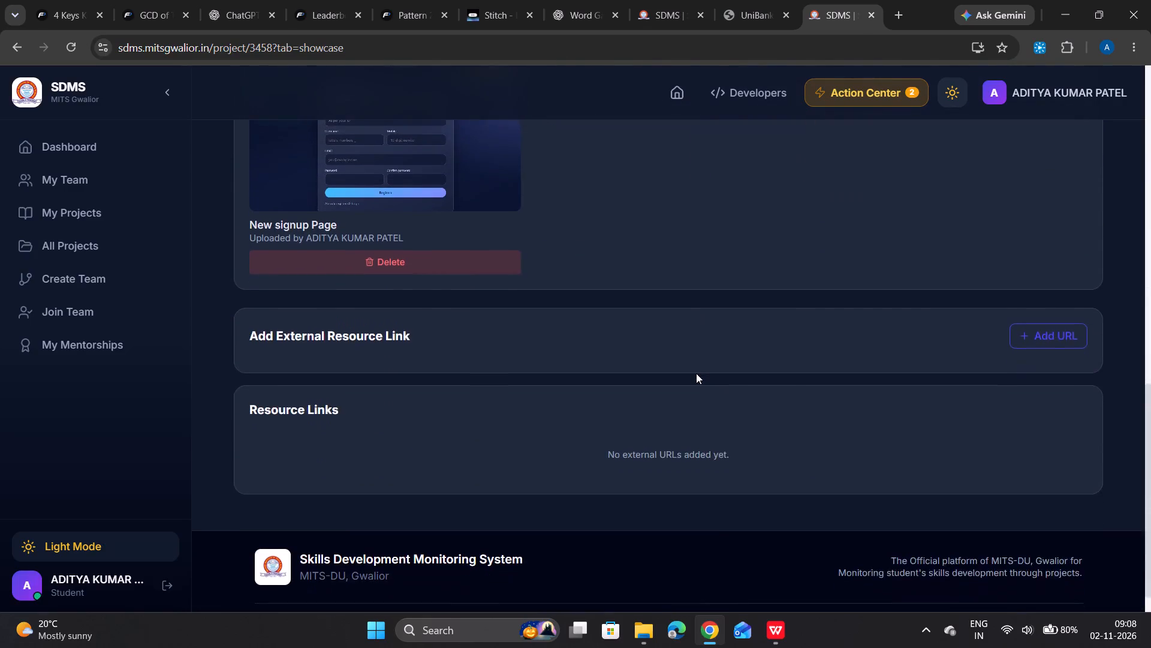
scroll(696, 373, "up", 3)
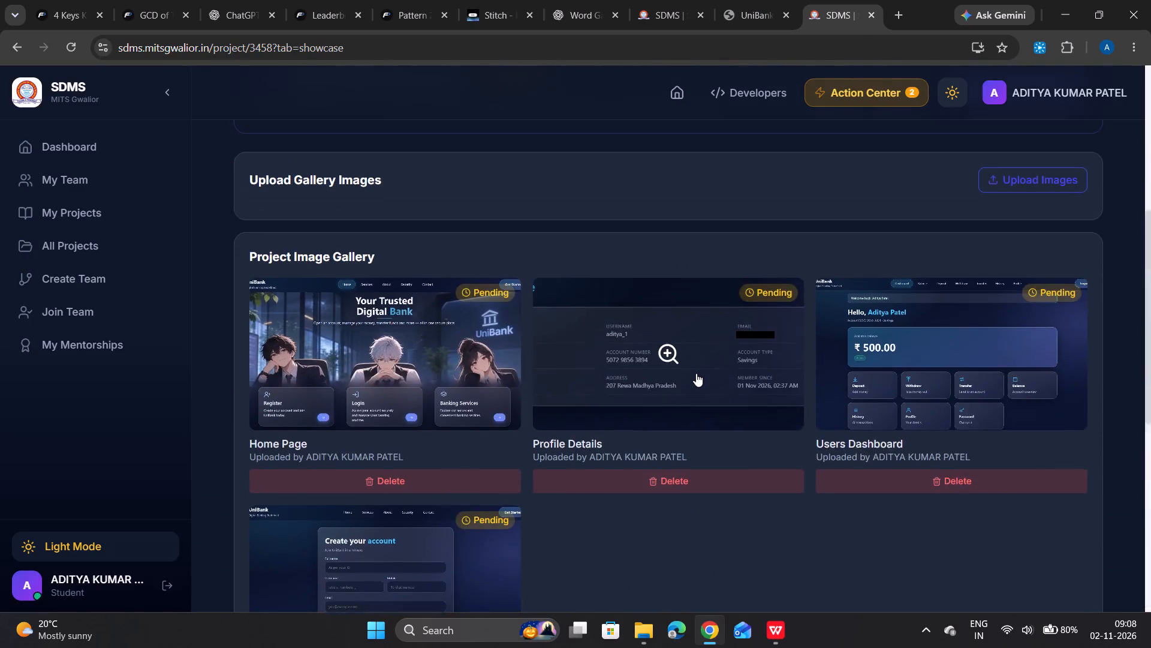
scroll(696, 373, "up", 3)
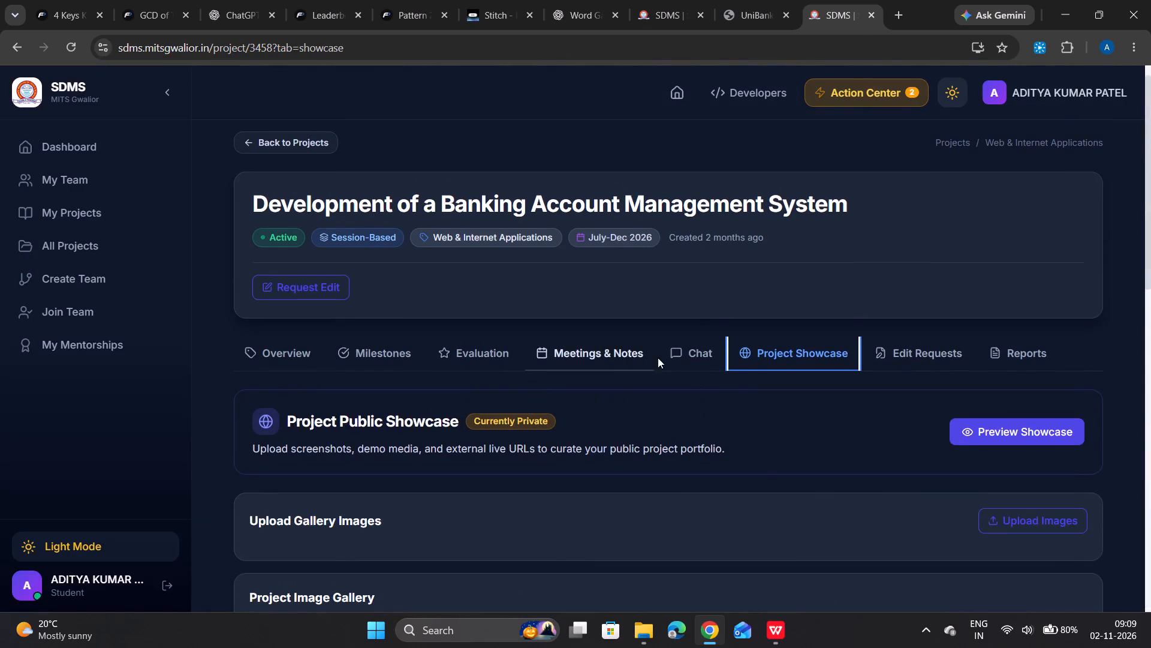
Check the project's Edit Requests and Reports sections, and look over the project specifications and description in the Overview again.
left_click(904, 350)
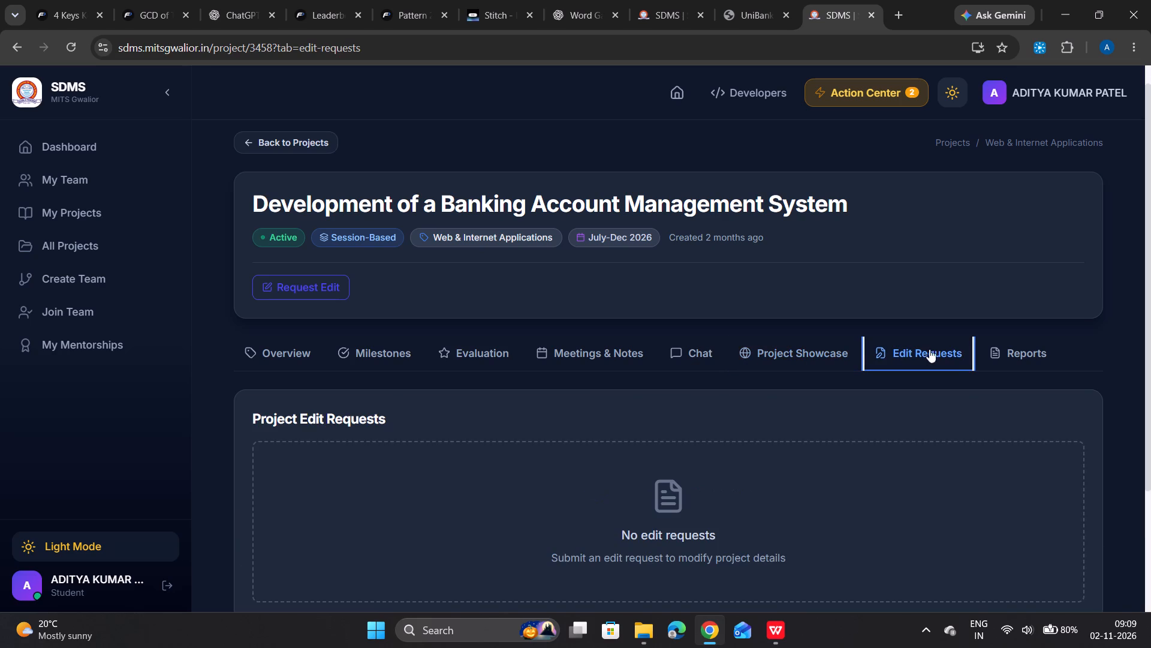
left_click(998, 346)
scroll(762, 462, "down", 1)
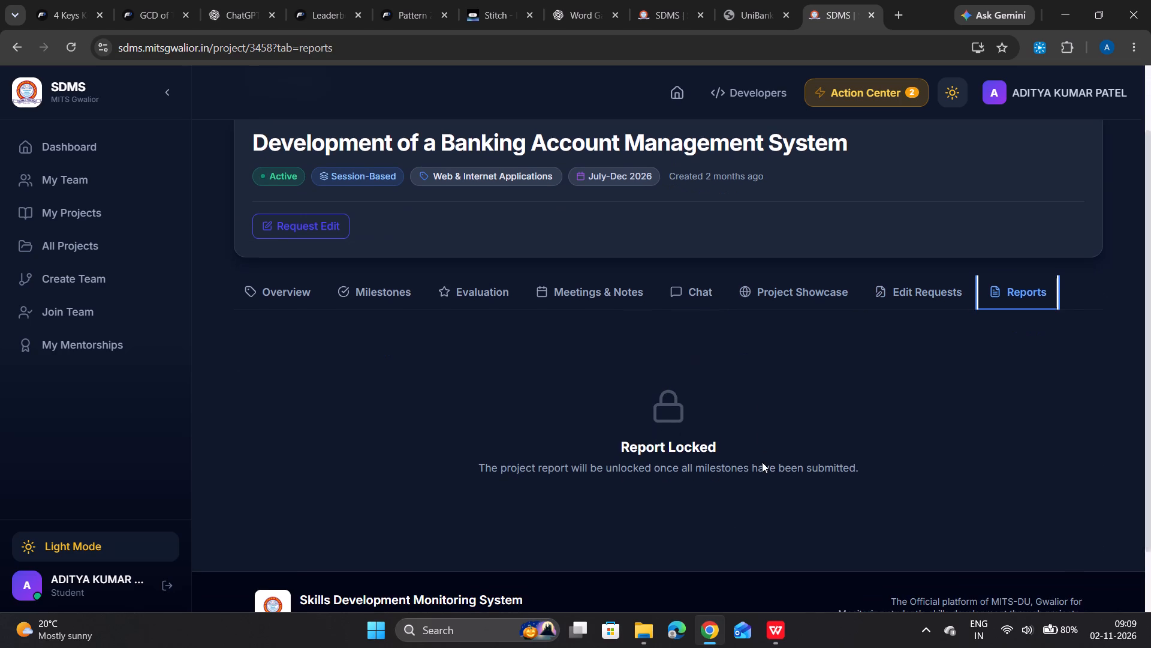
scroll(762, 462, "down", 1)
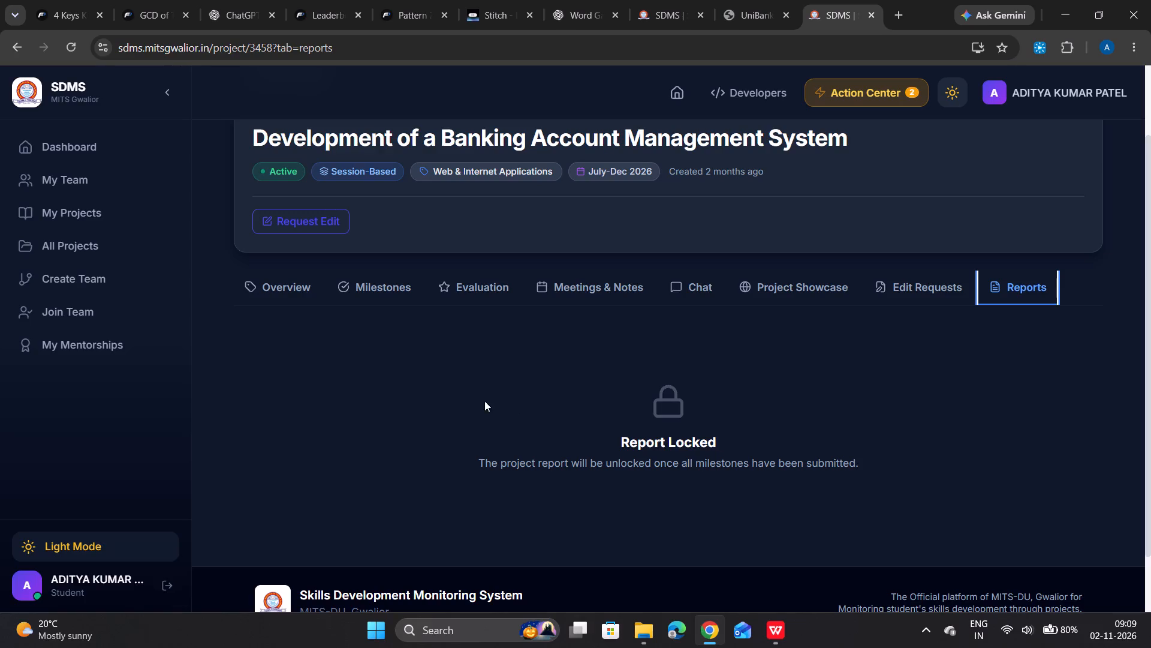
left_click(295, 298)
scroll(567, 416, "down", 4)
scroll(567, 416, "up", 1)
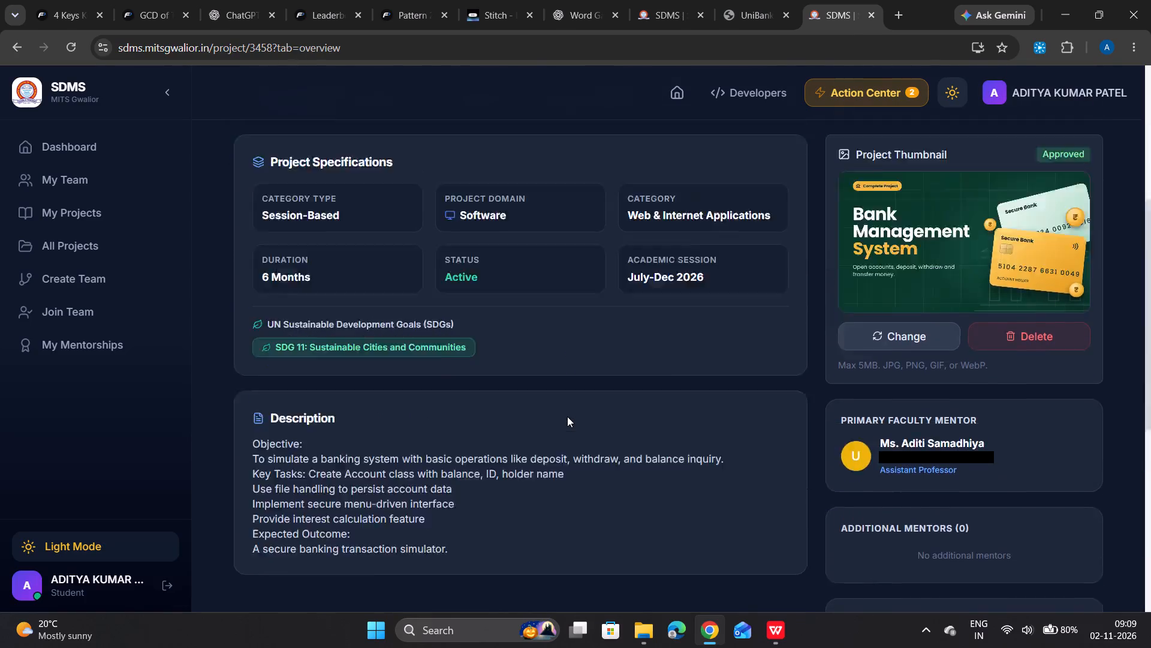
Copy the title and full objective text of the Documentation, Deployment & Final Presentation milestone from the project's milestones.
scroll(567, 416, "up", 1)
left_click(385, 252)
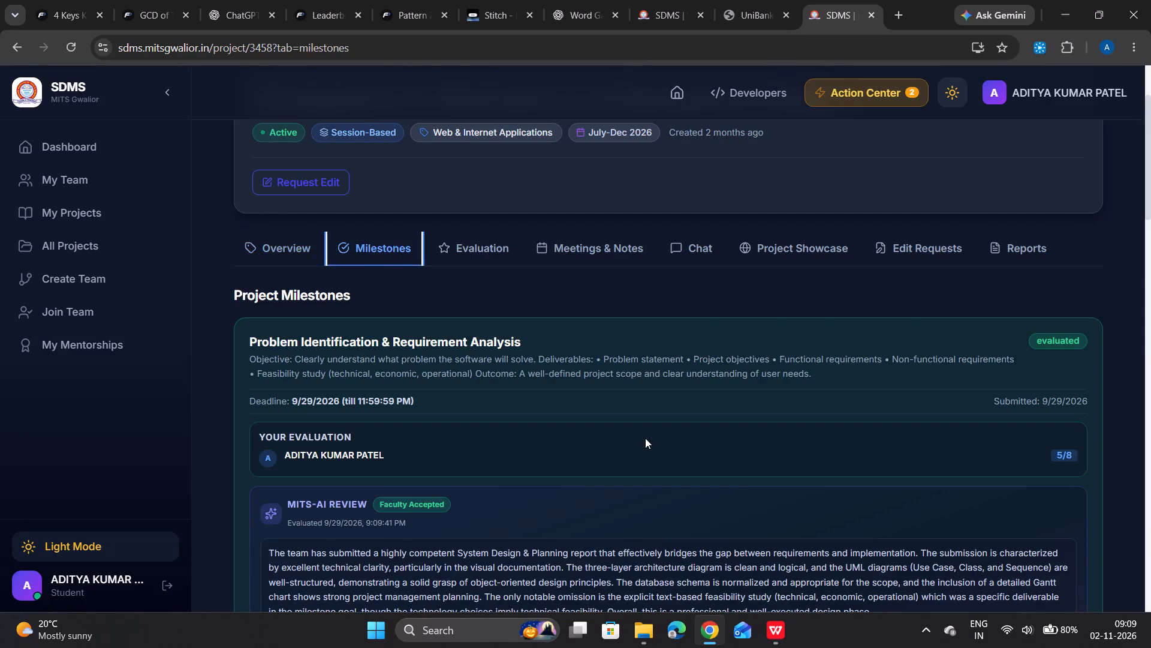
scroll(645, 438, "down", 16)
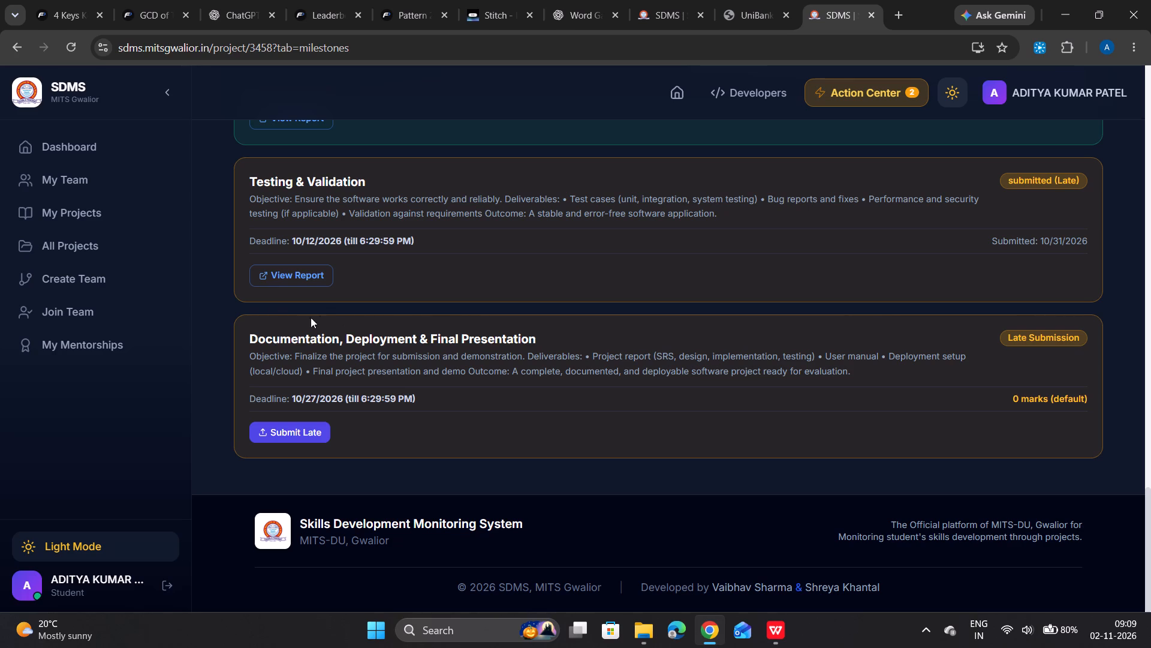
left_click_drag(246, 338, 254, 338)
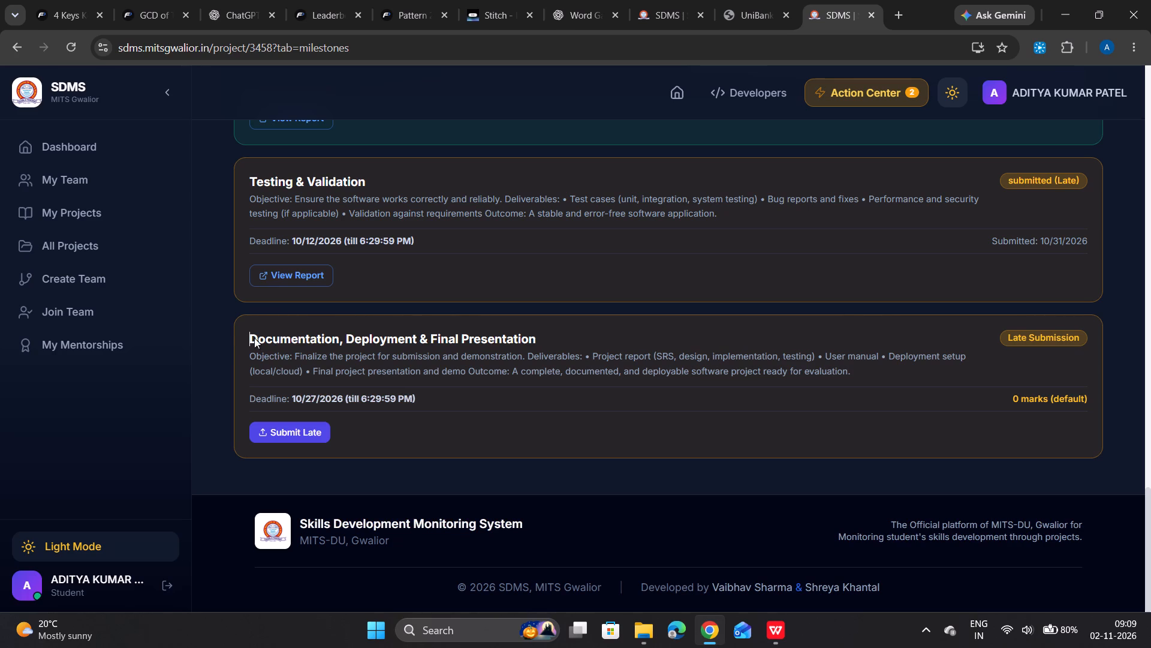
left_click_drag(254, 338, 757, 364)
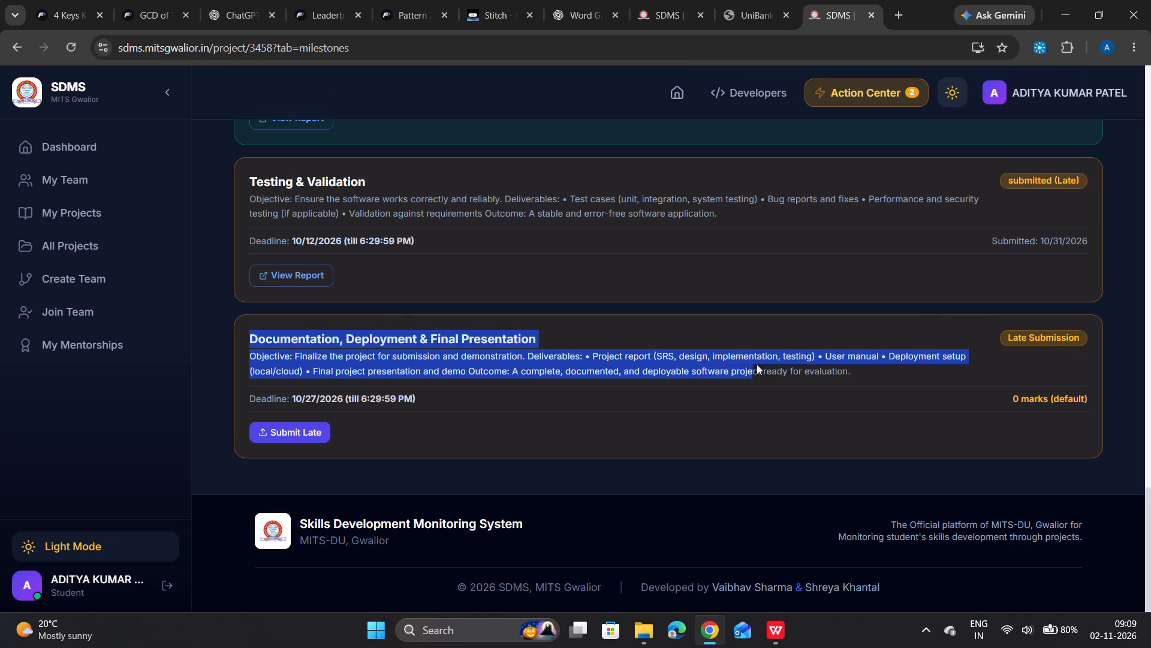
left_click_drag(757, 364, 892, 375)
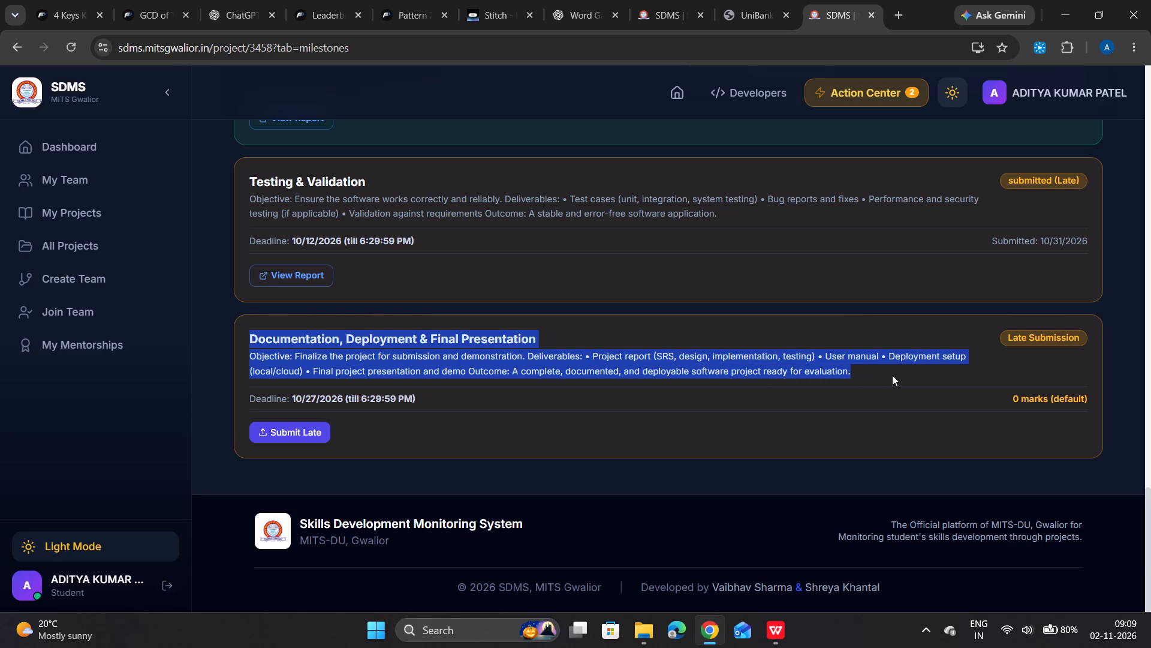
key("ctrl+c")
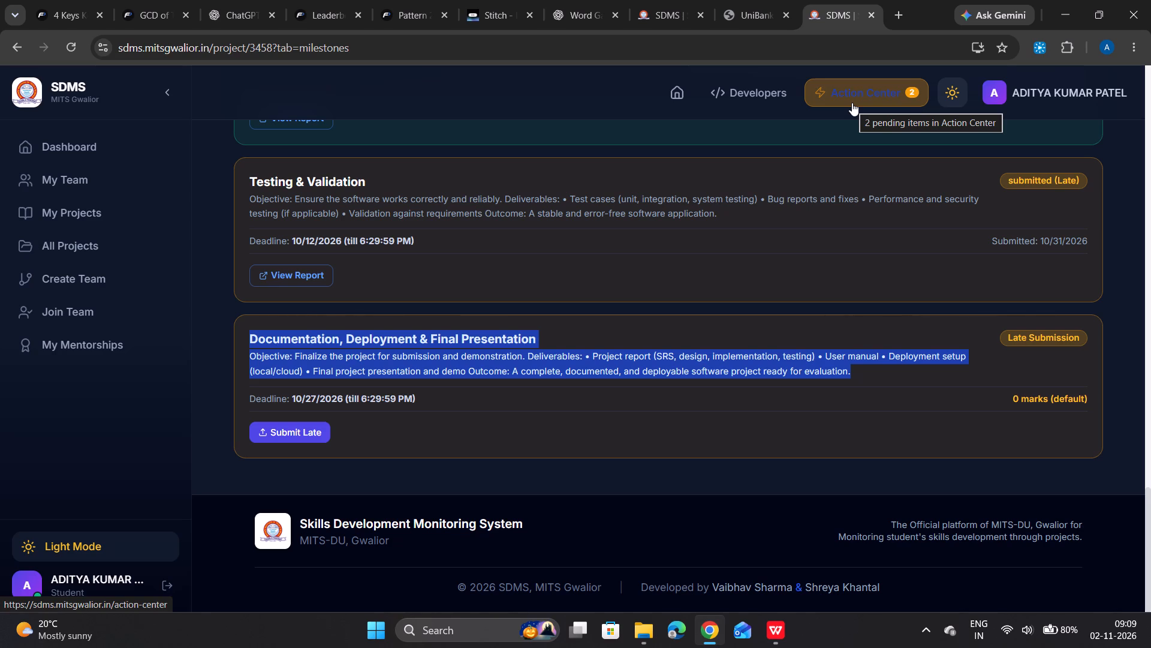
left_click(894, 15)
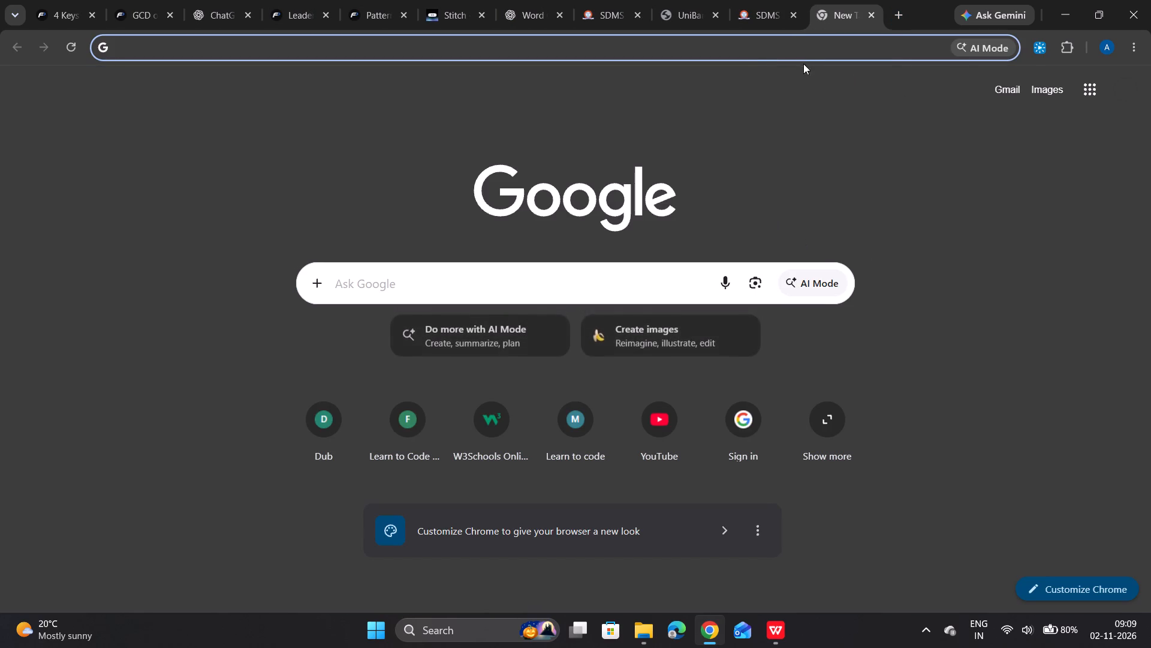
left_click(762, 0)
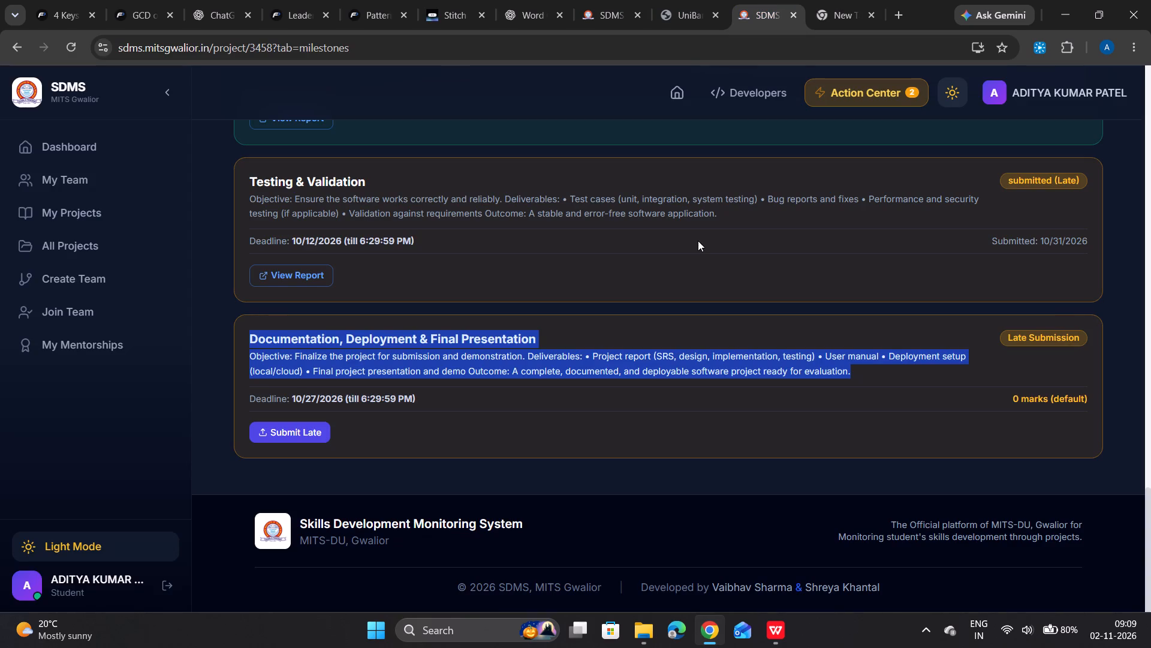
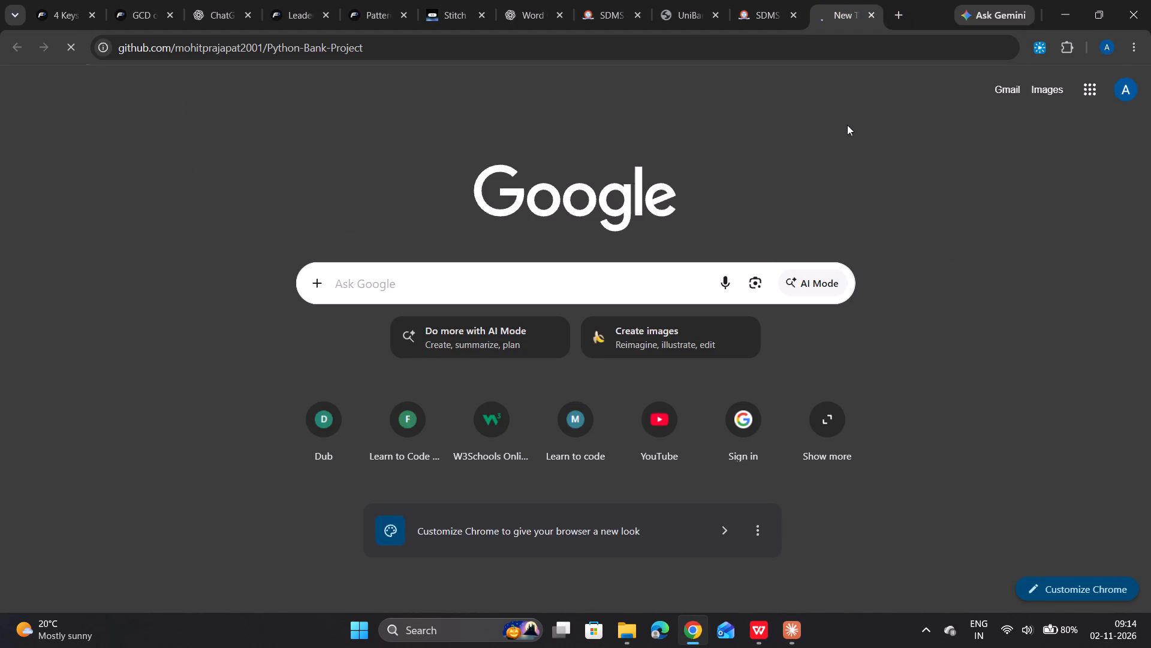
left_click(614, 52)
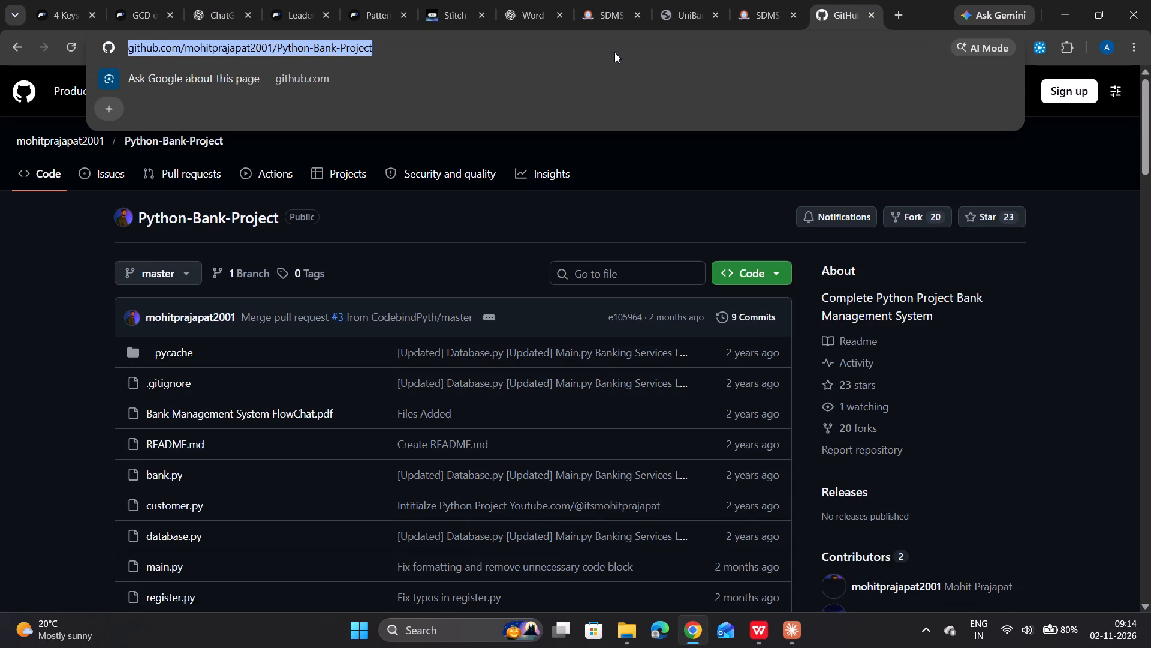
left_click(614, 52)
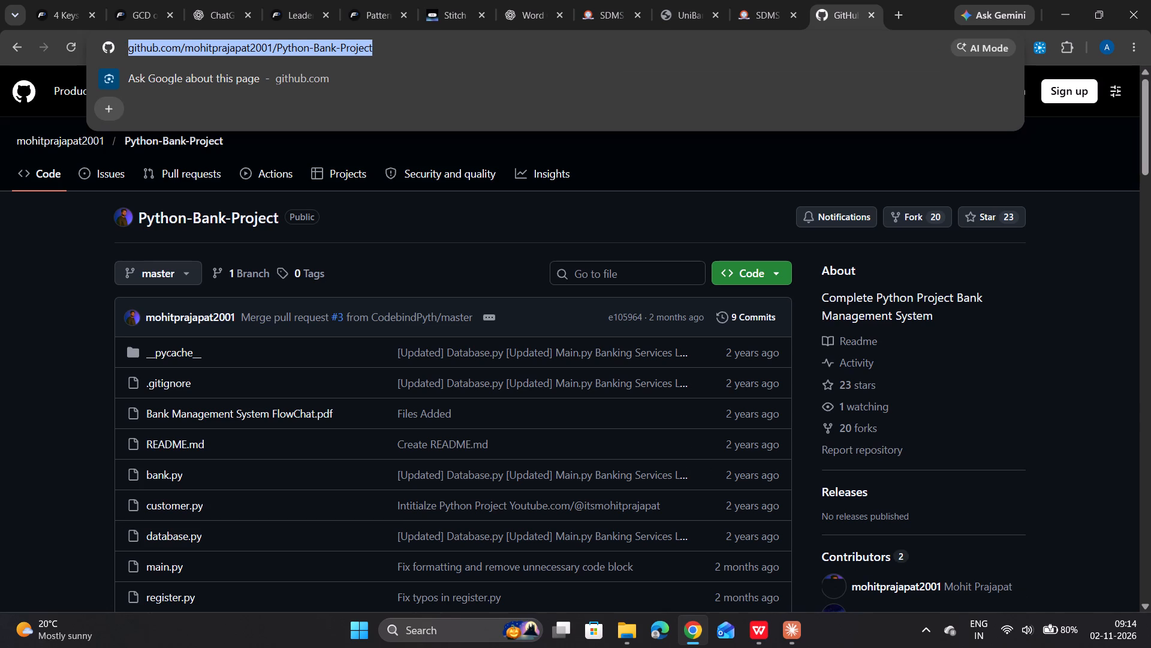
left_click(450, 50)
key("BackSpace")
key("BackSpace")
key("BackSpace")
key("BackSpace")
key("BackSpace")
key("BackSpace")
key("BackSpace")
key("BackSpace")
key("BackSpace")
key("BackSpace")
key("BackSpace")
key("BackSpace")
key("BackSpace")
key("BackSpace")
key("BackSpace")
key("BackSpace")
key("BackSpace")
key("BackSpace")
key("BackSpace")
key("BackSpace")
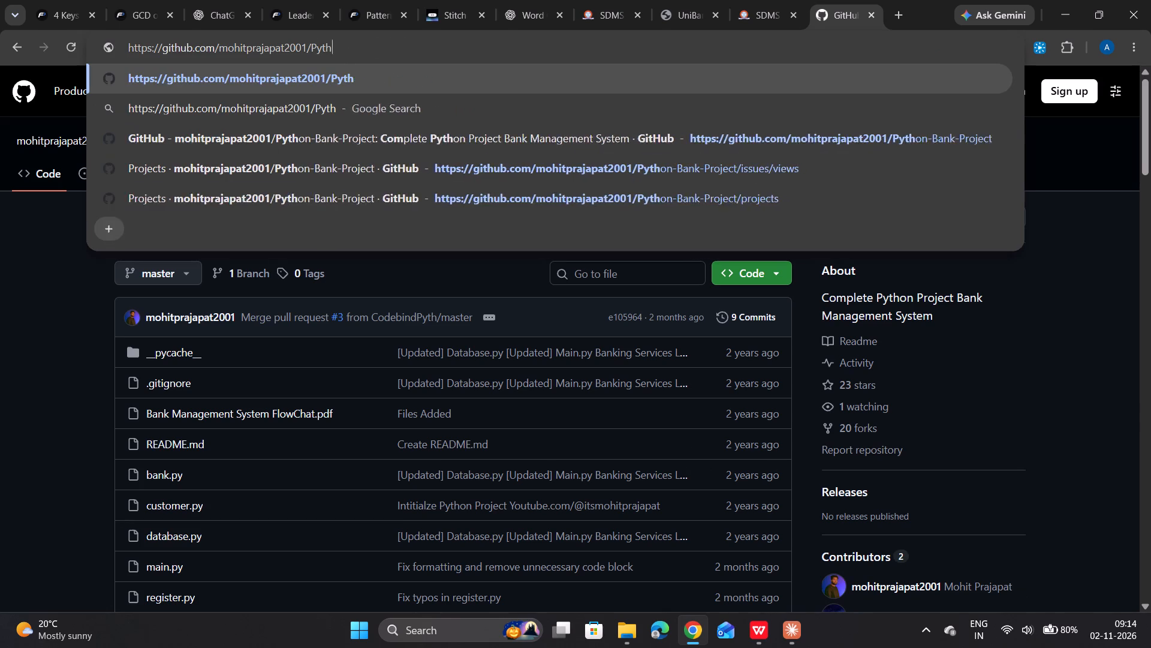
key("BackSpace")
key("Return")
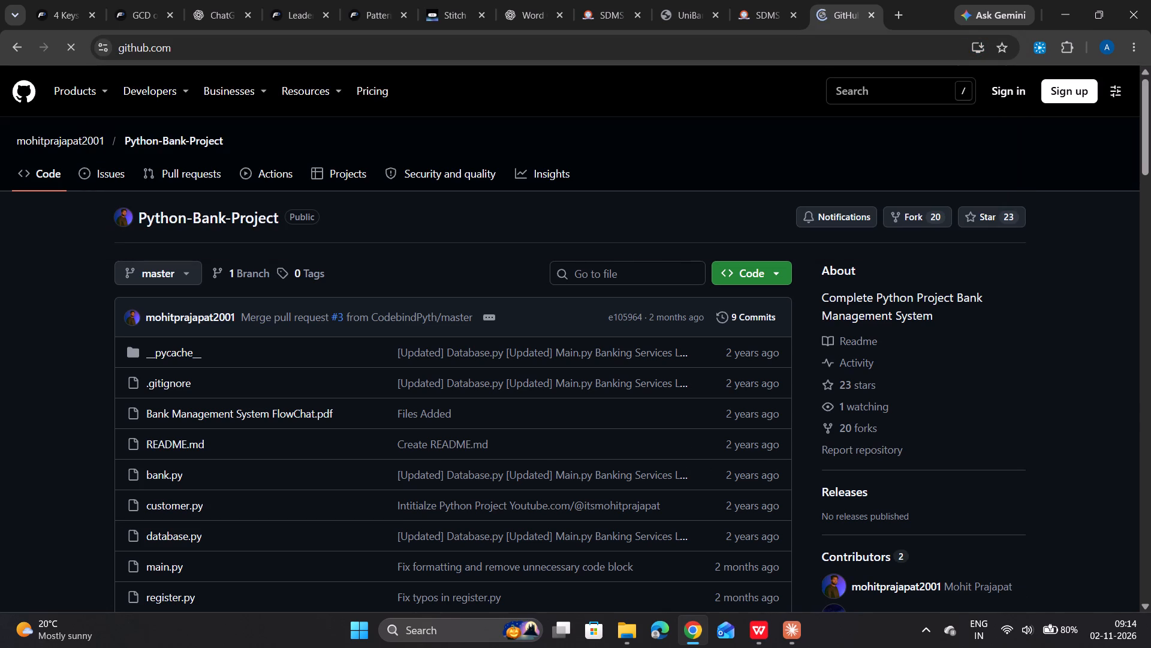
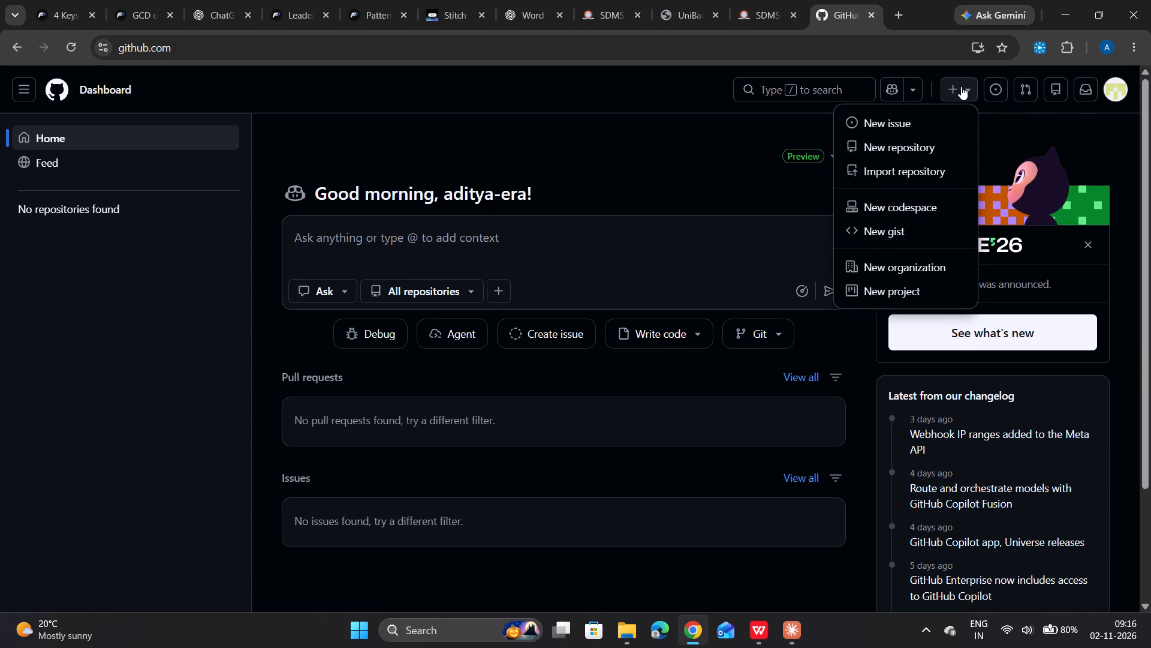
Create a new blank GitHub project under the account, skipping the template selection and leaving it untitled.
left_click(995, 145)
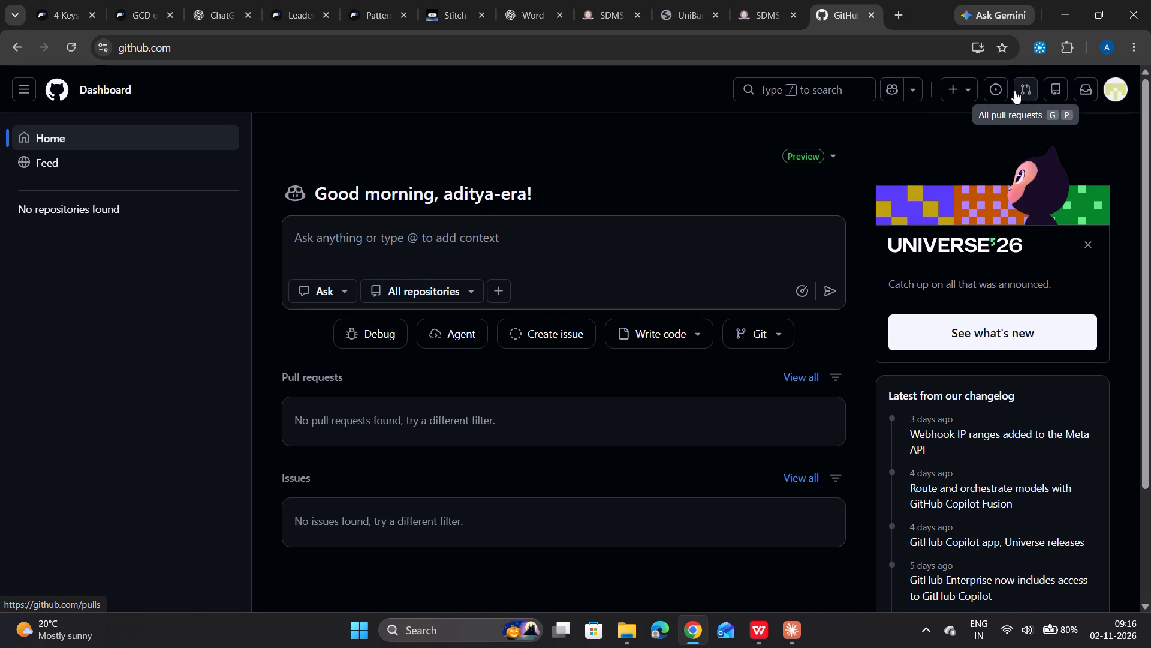
left_click(953, 86)
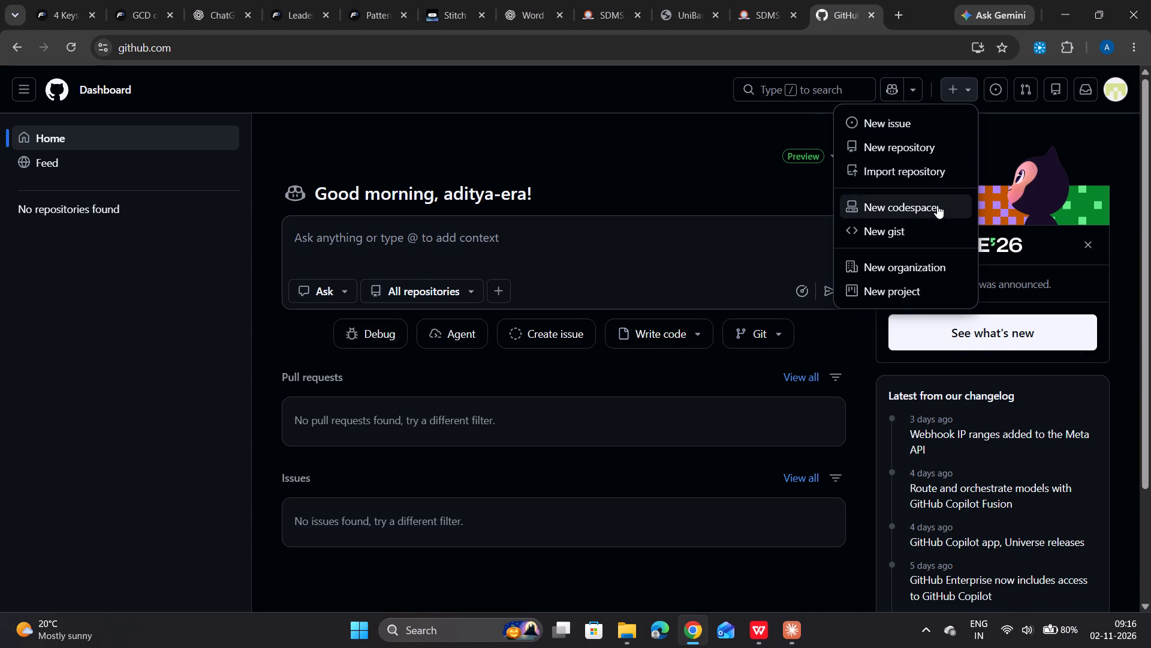
left_click(919, 279)
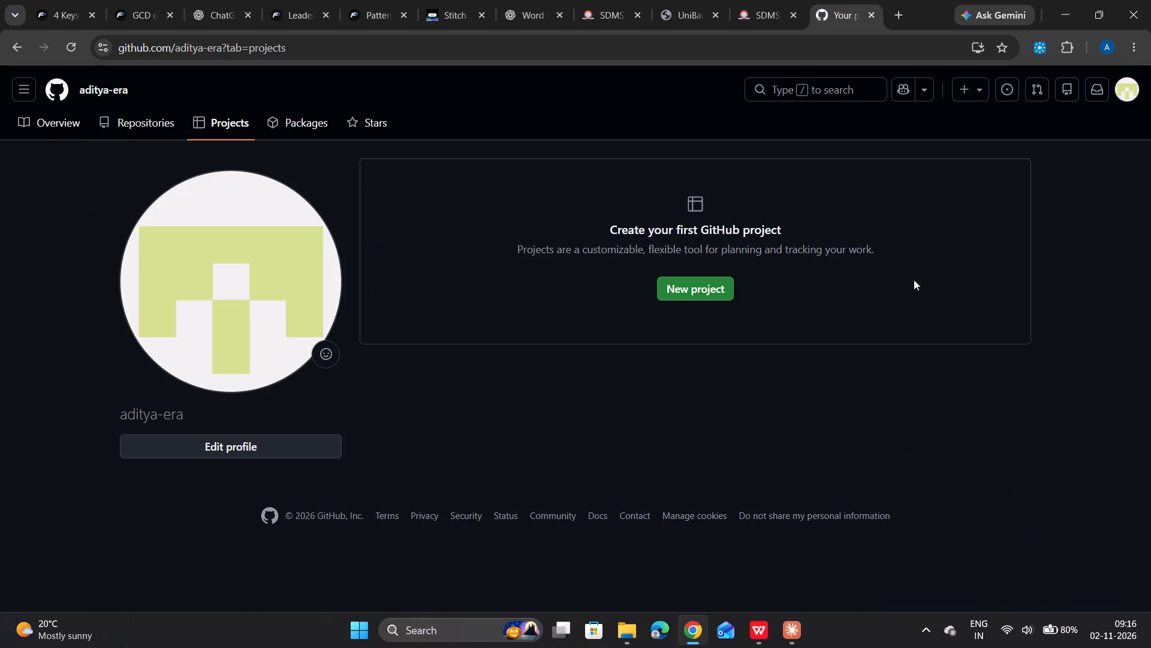
left_click(712, 289)
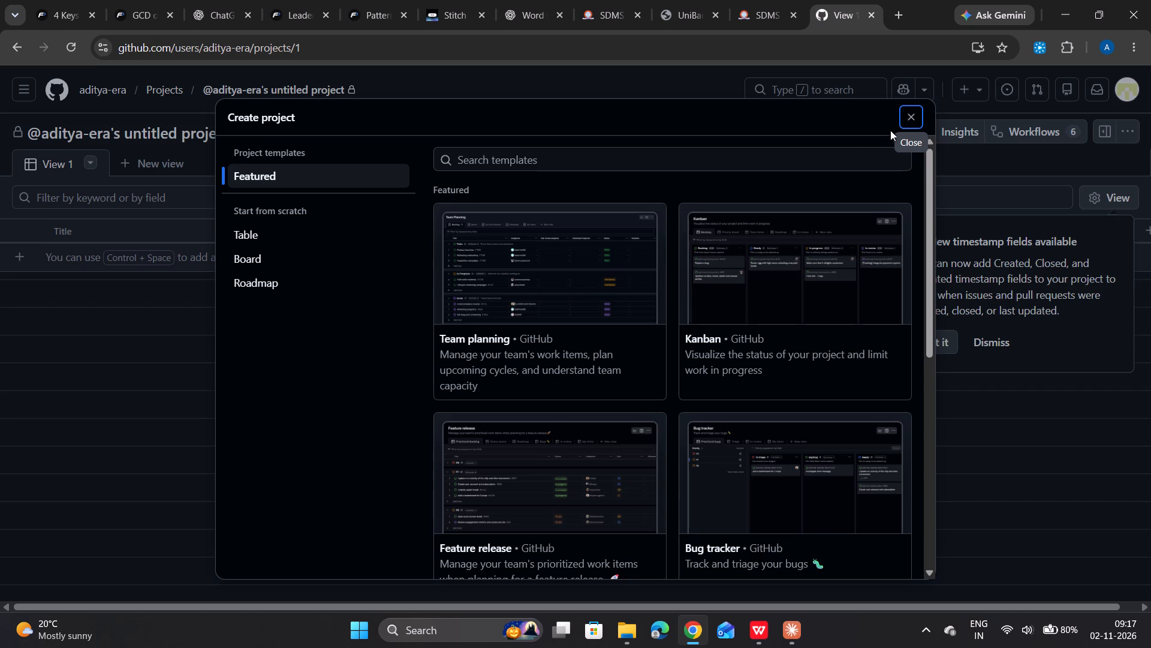
left_click(905, 118)
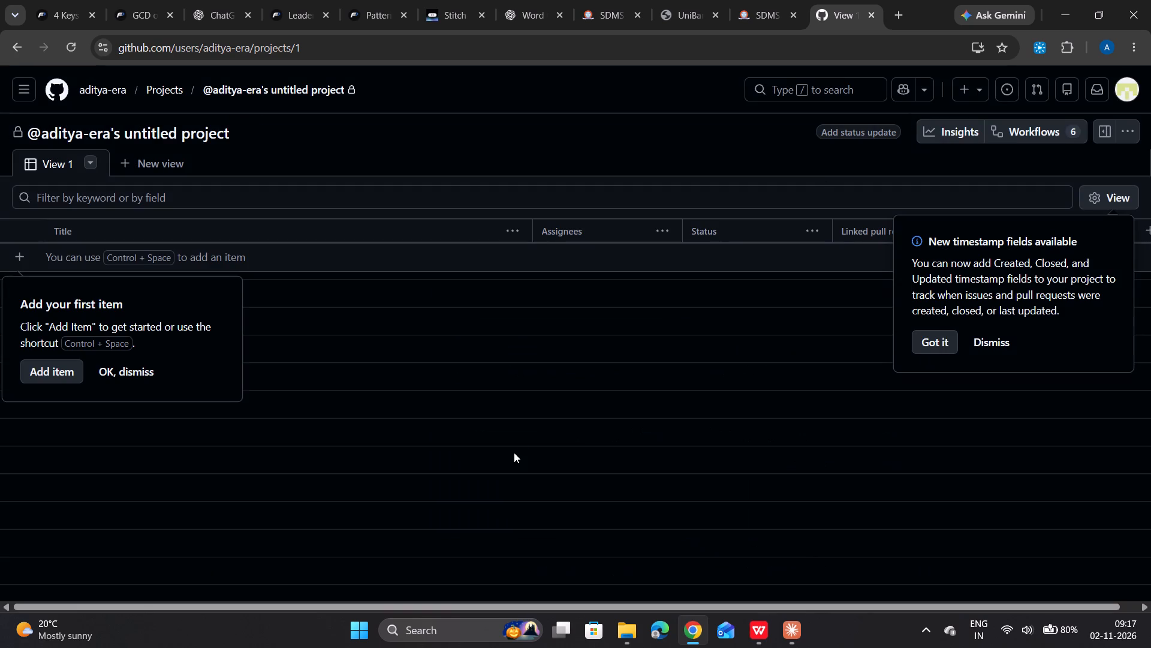
Dismiss the first-item tip and the new timestamp fields notice in the untitled project.
left_click(147, 372)
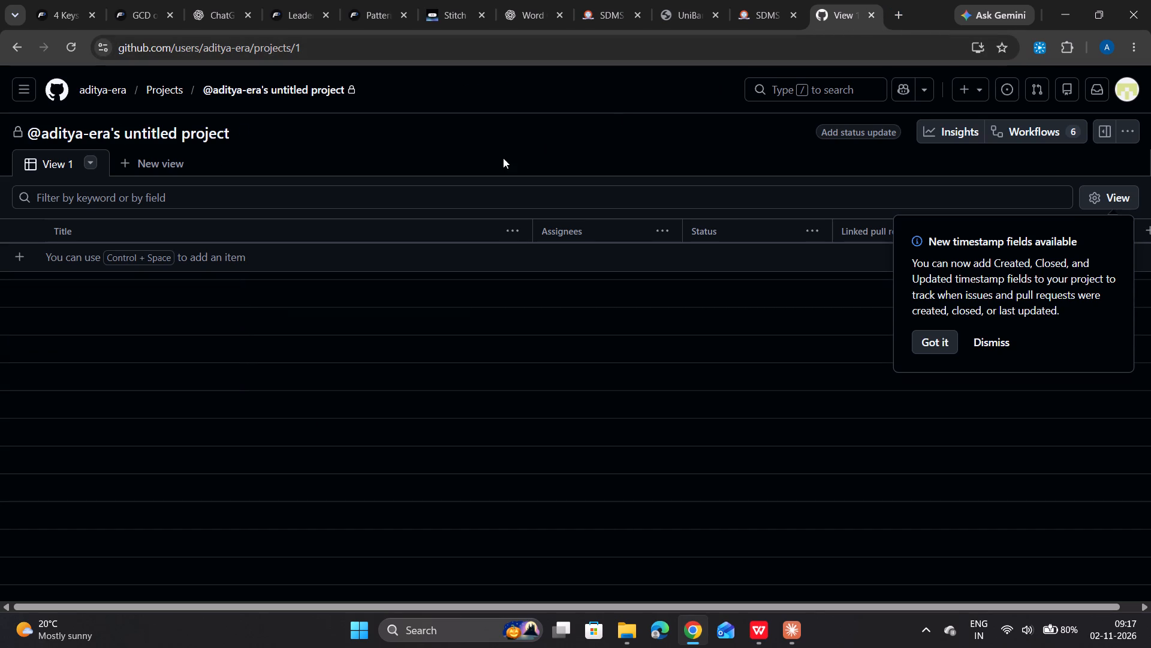
left_click(24, 43)
left_click(960, 334)
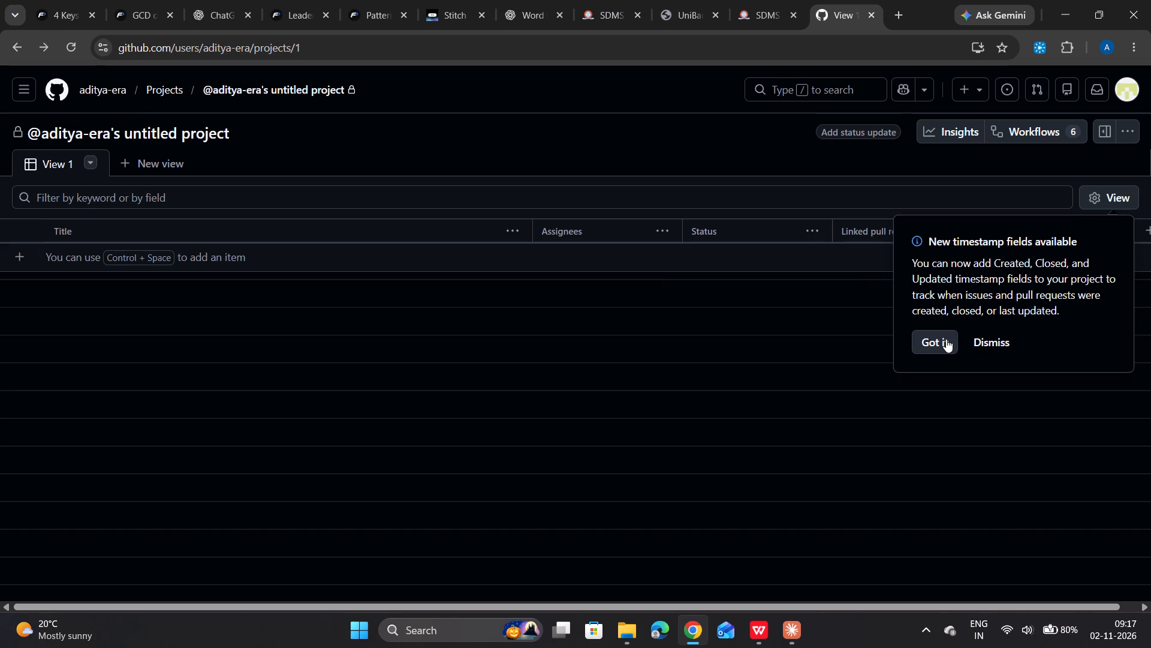
left_click(946, 339)
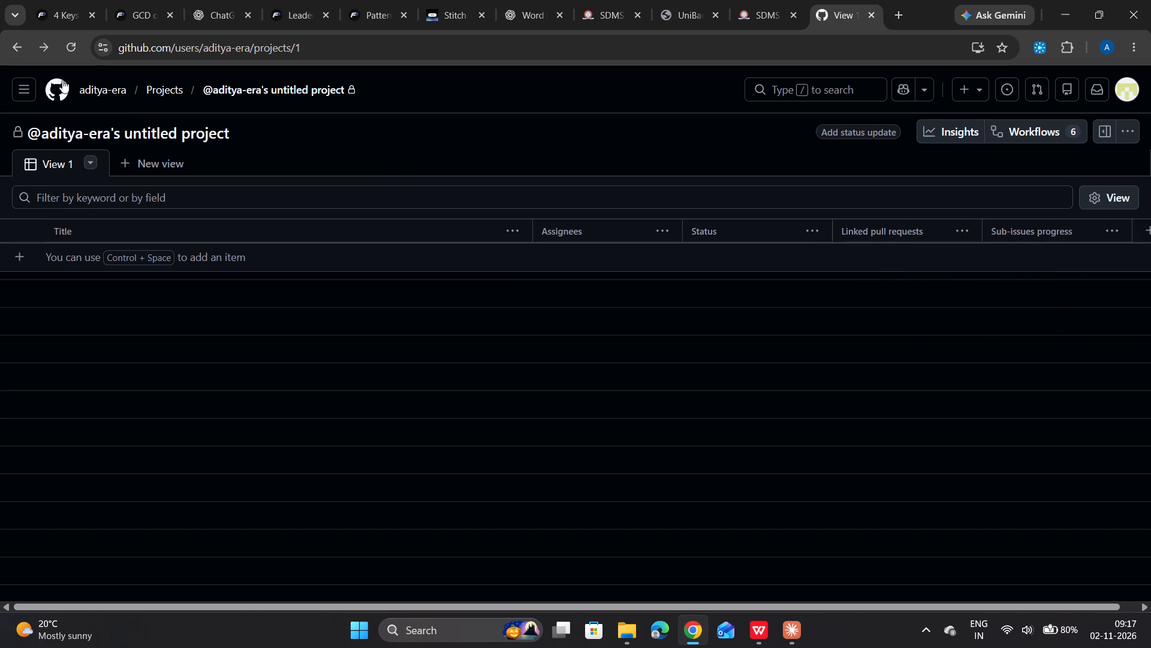
Go back to the profile's Projects page and open the account menu.
left_click(20, 40)
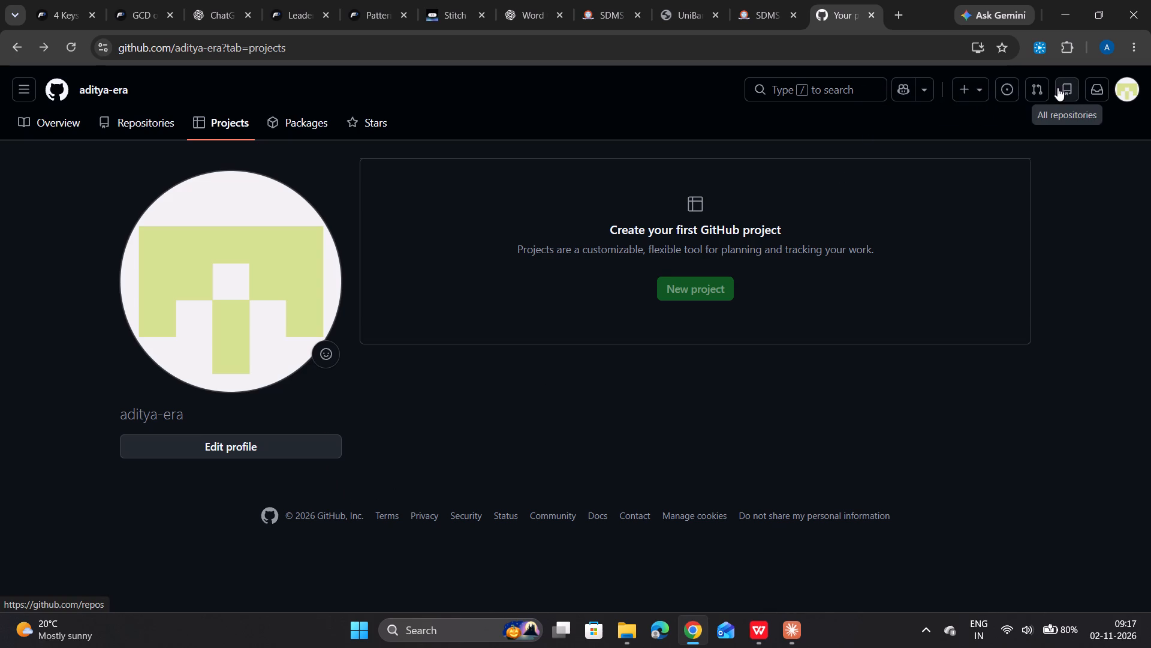
left_click(1127, 89)
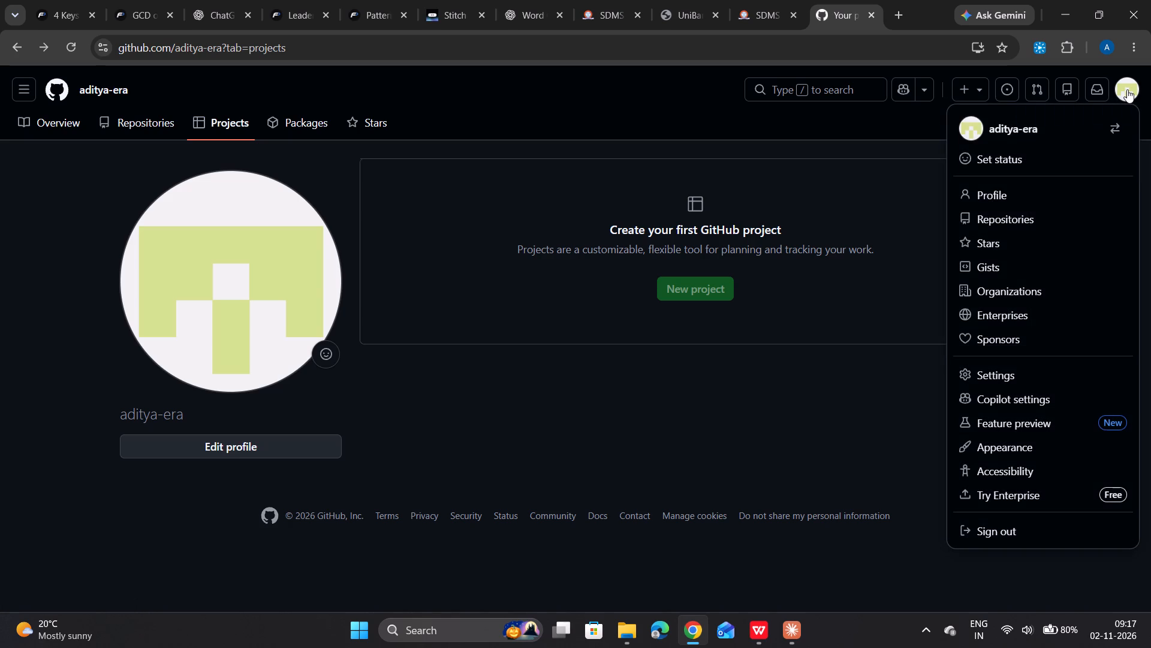
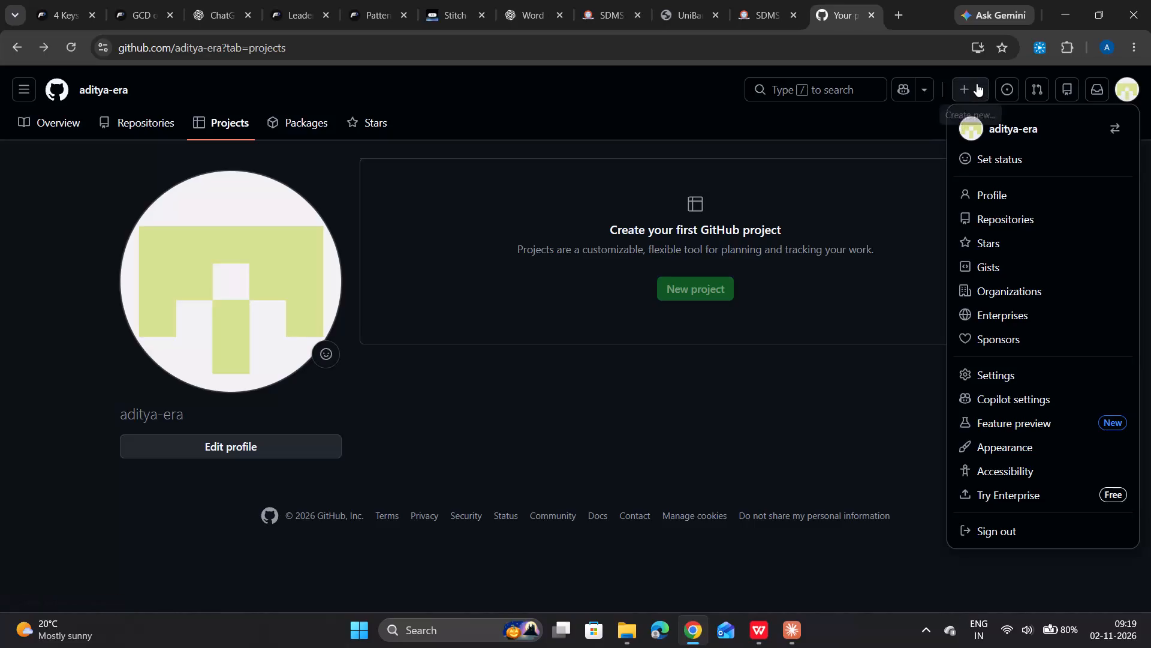
Start a new GitHub repository and name it "Bank Management System".
left_click(975, 84)
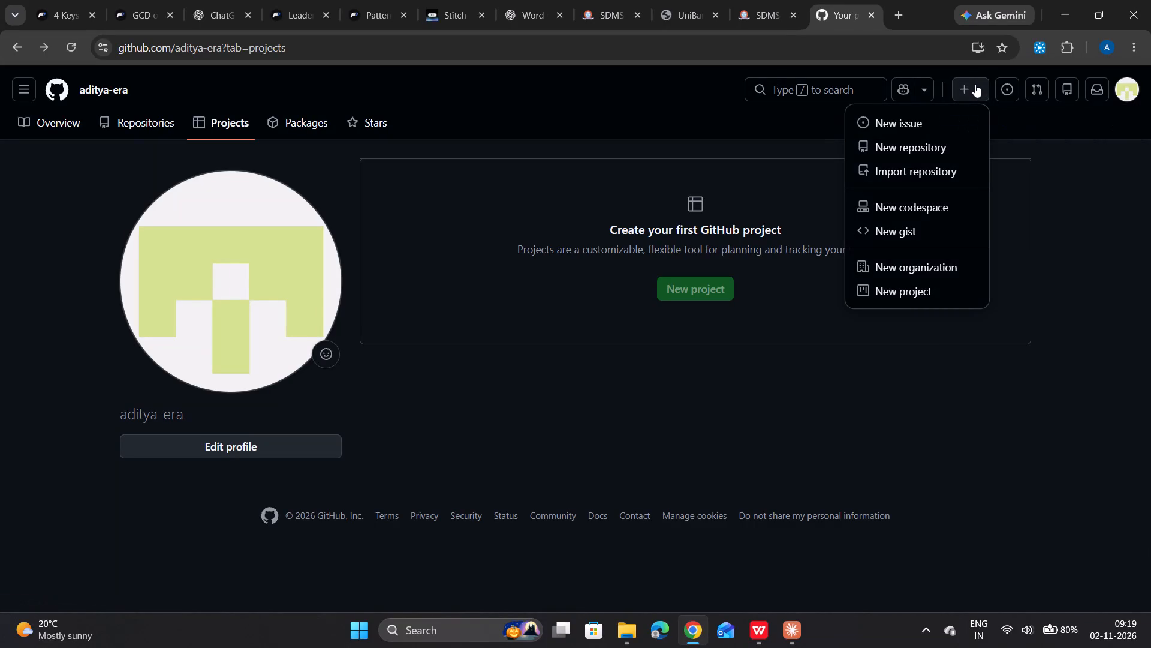
left_click(932, 143)
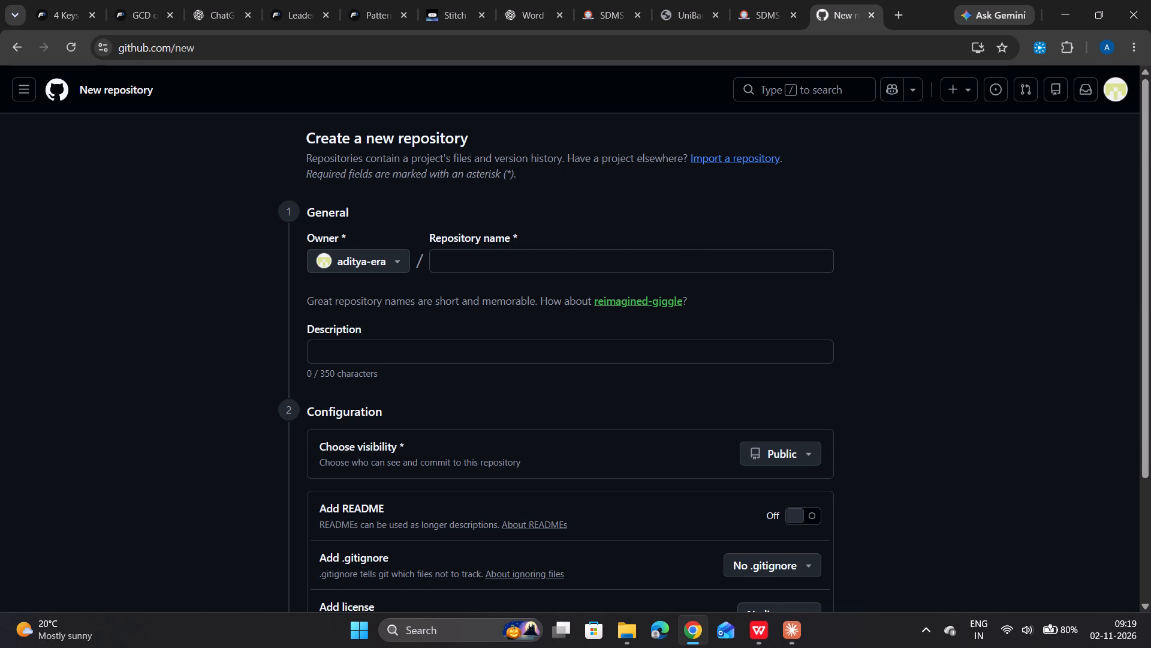
left_click(672, 254)
type("Bank")
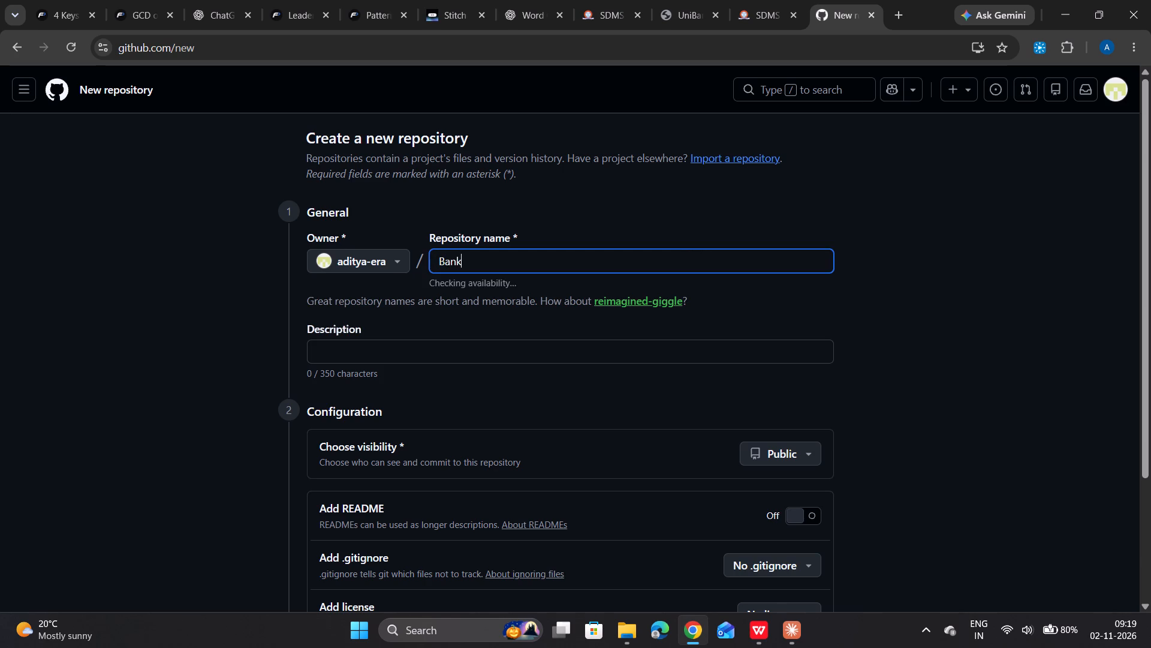
key("space")
type("Management")
key("space")
type("Sya")
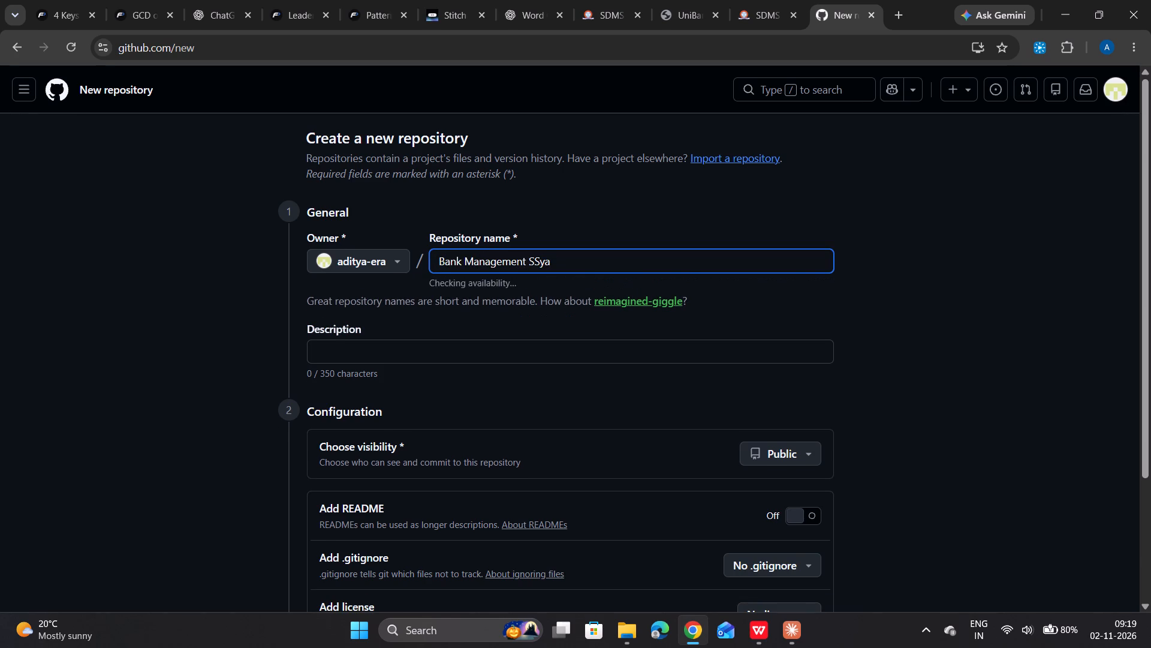
key("BackSpace")
key("BackSpace")
key("BackSpace")
type("ya")
key("BackSpace")
type("stem")
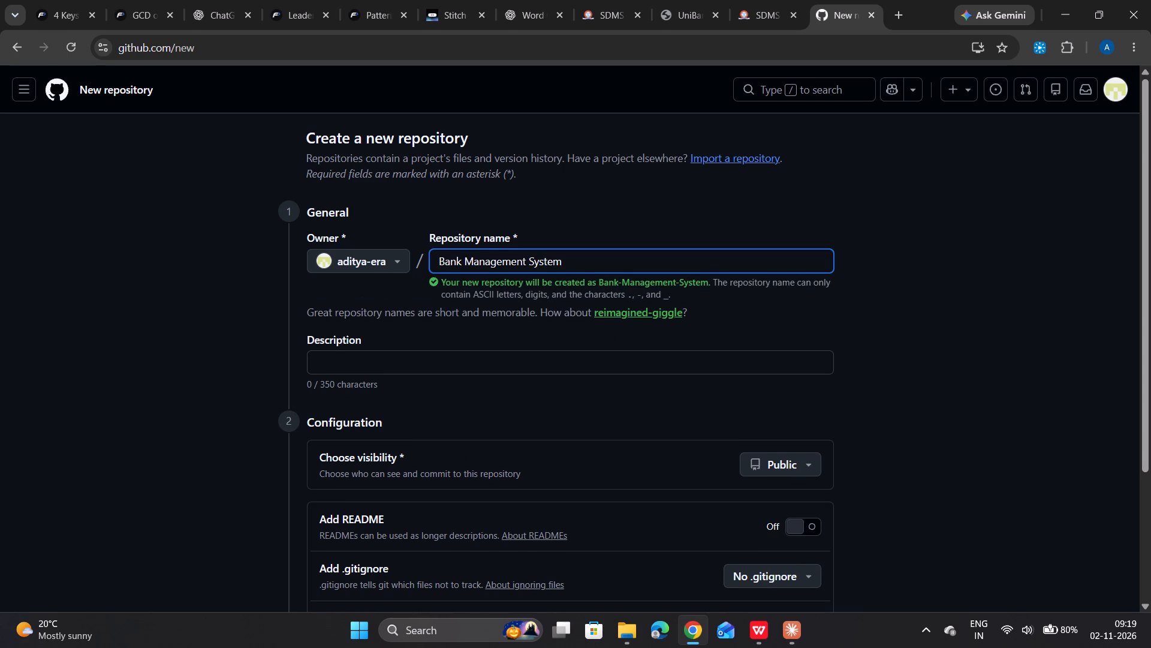
Enter the repository description "Bank Management system using python and sqllite".
left_click(614, 365)
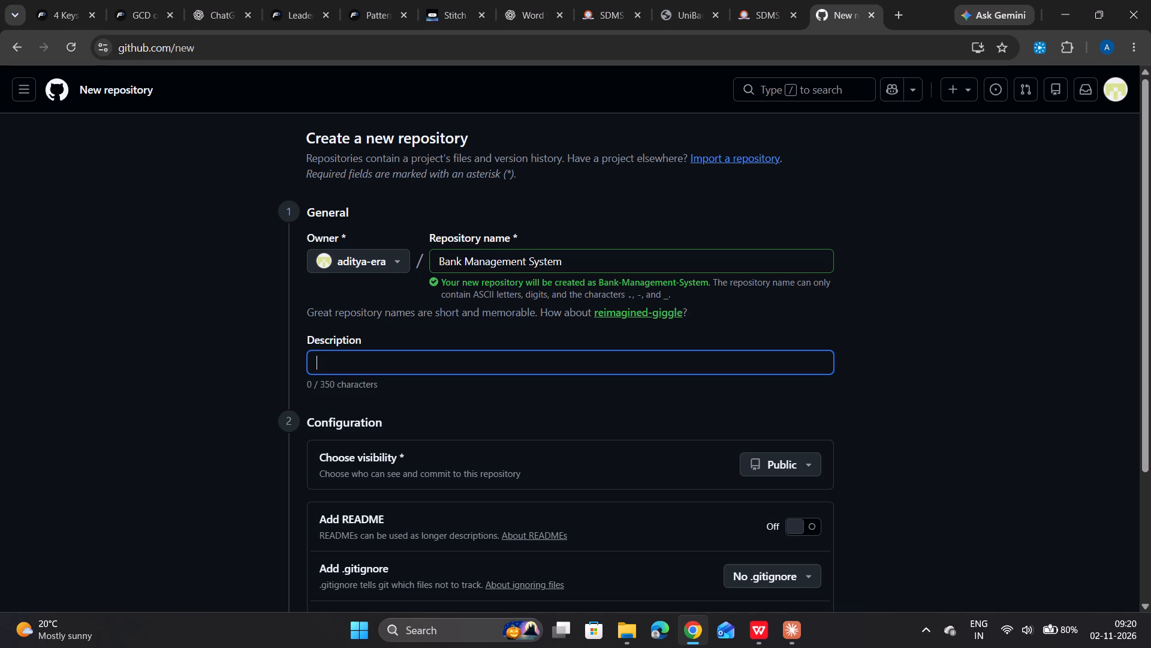
type("Bank Manga")
key("BackSpace")
key("BackSpace")
type("agem")
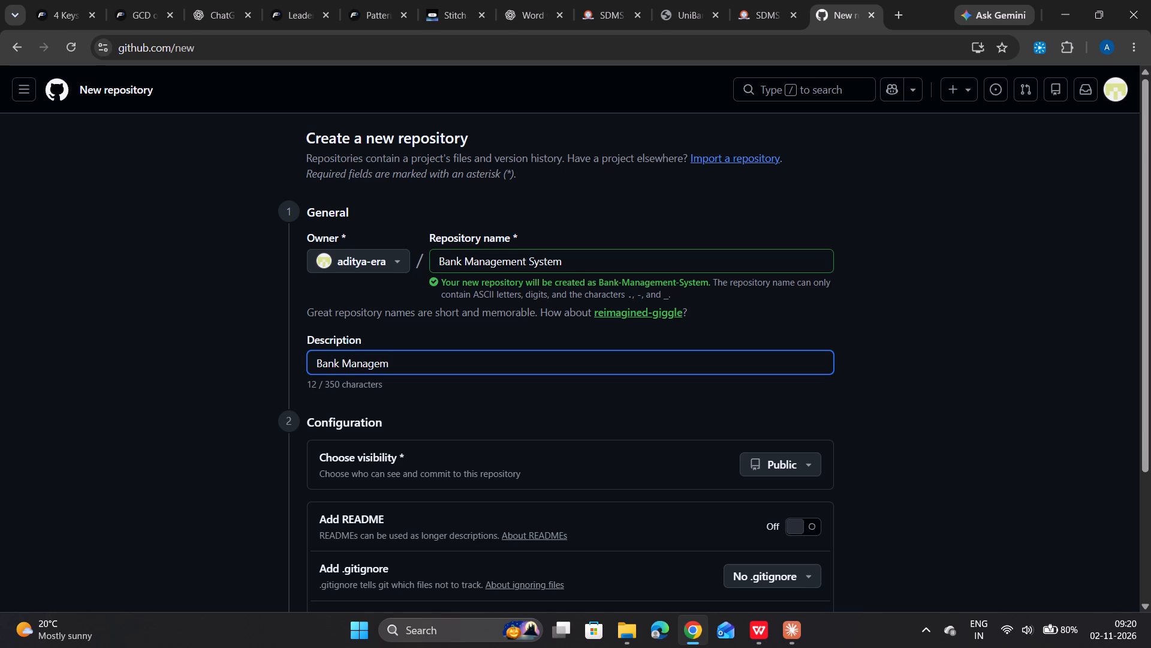
type("en")
type("t")
key("space")
type("system")
key("space")
type("using")
key("space")
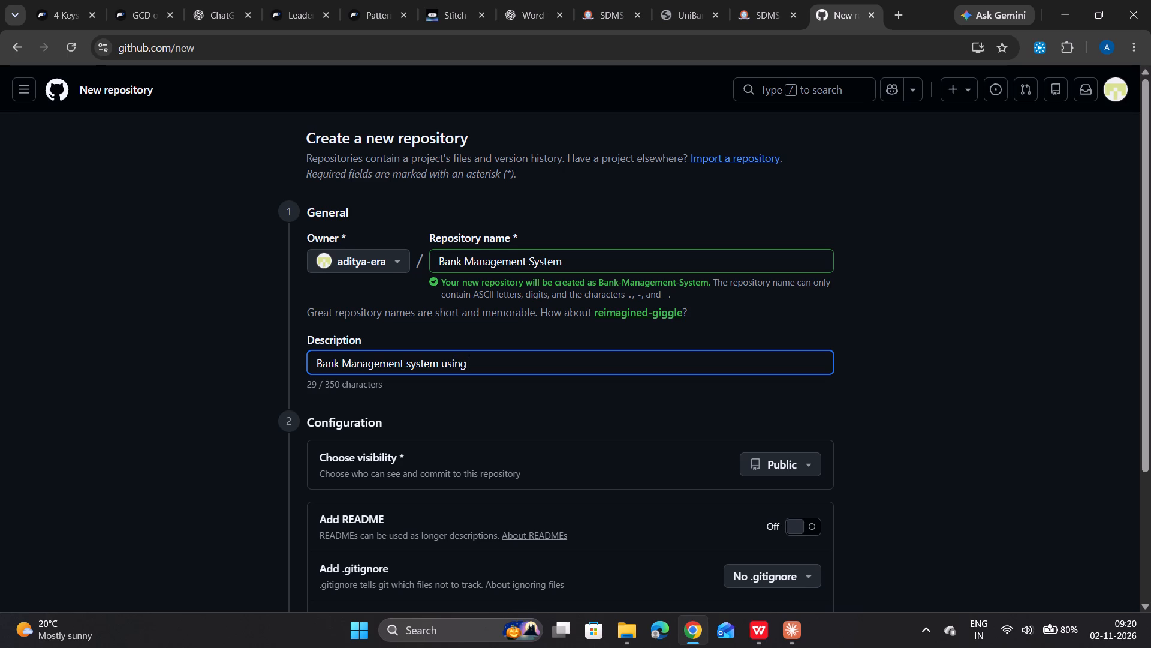
type("python")
key("space")
type("and")
key("space")
type("sqllite")
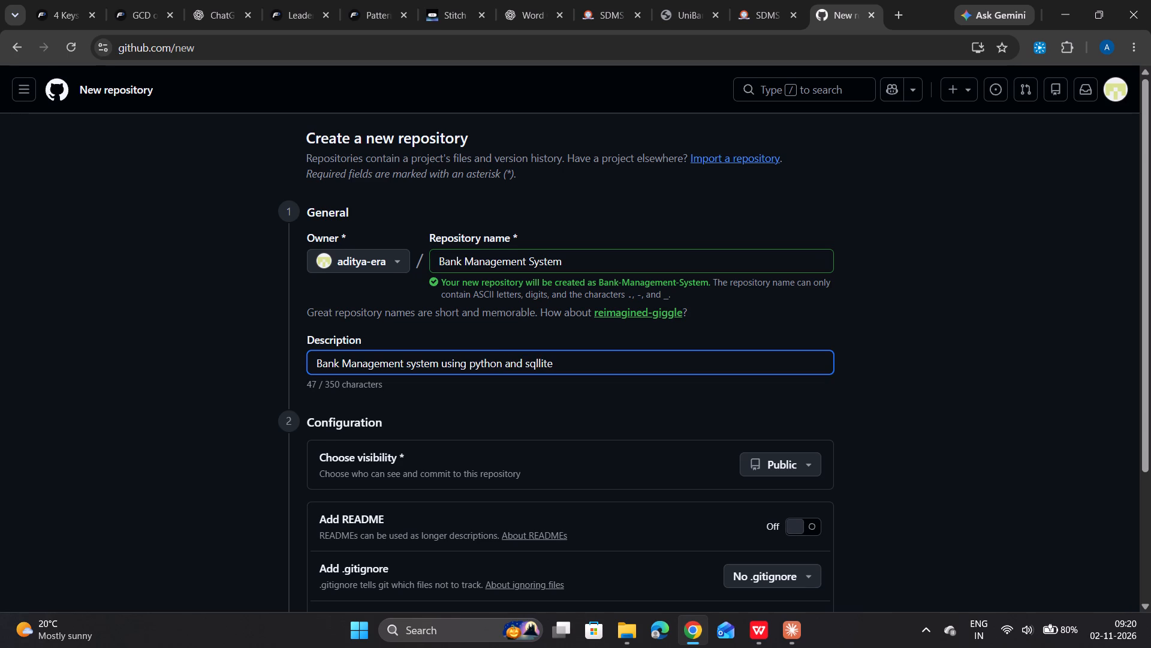
Shorten the repository description to "Bank Management system using python".
key("Left")
key("Left")
key("Left")
key("Left")
key("BackSpace")
left_click(555, 362)
key("BackSpace")
key("BackSpace")
key("BackSpace")
key("BackSpace")
key("BackSpace")
key("BackSpace")
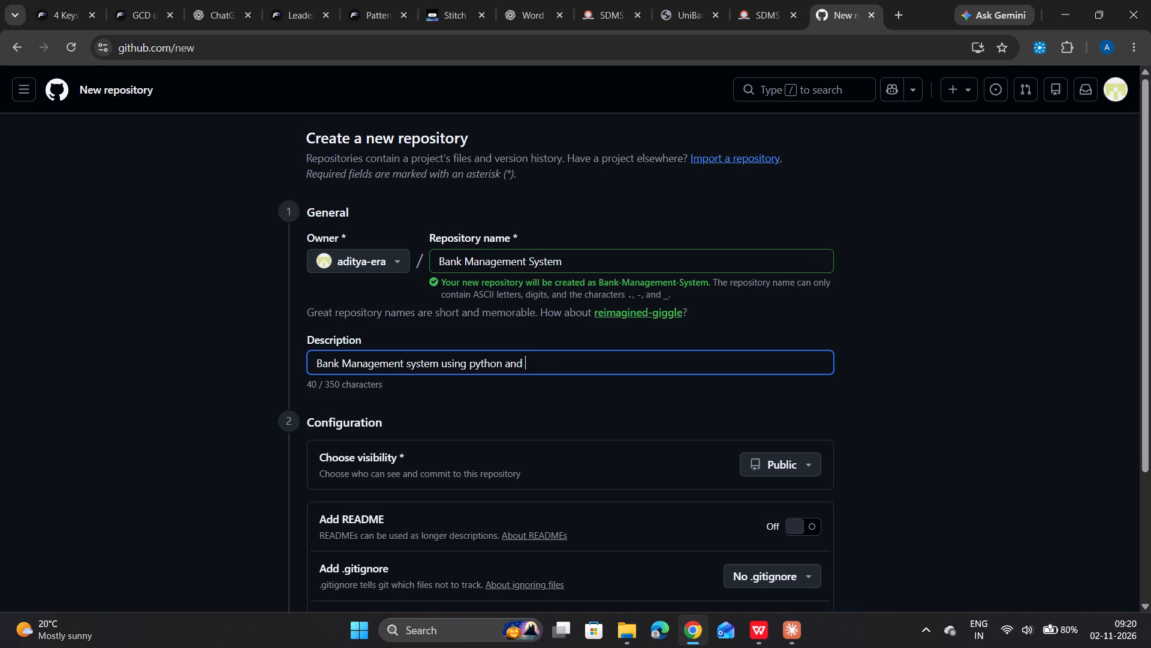
key("BackSpace")
key("BackSpace")
key("BackSpace")
key("BackSpace")
key("BackSpace")
left_click(595, 409)
Create the repository as public, without a README, .gitignore or license.
scroll(595, 409, "down", 1)
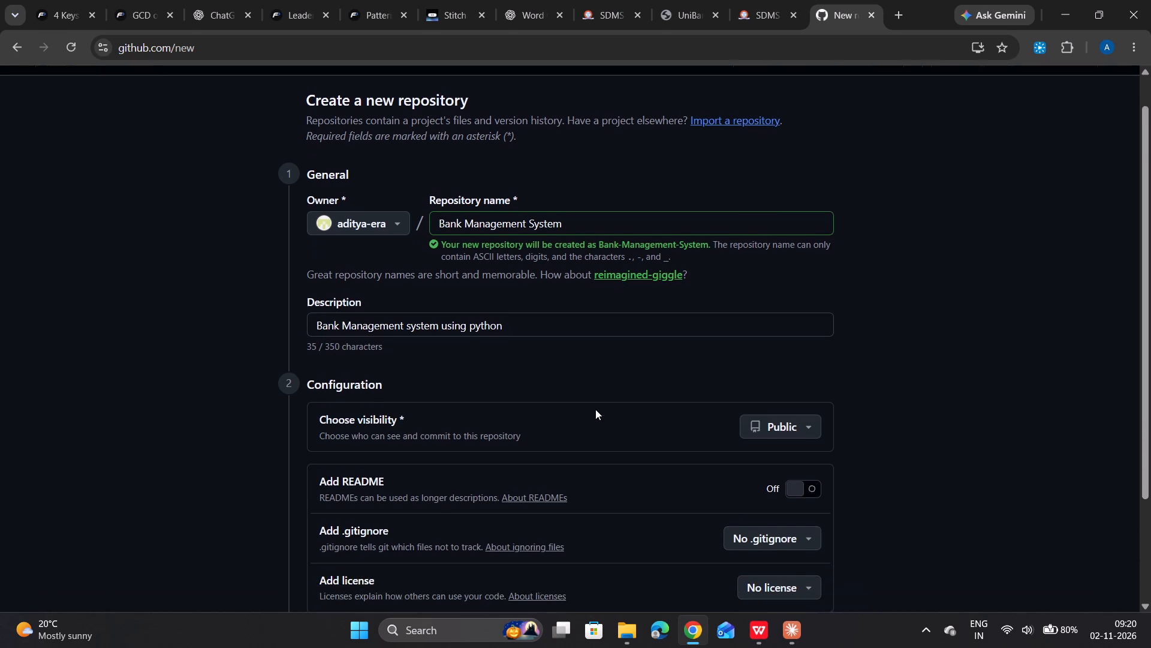
scroll(595, 409, "down", 3)
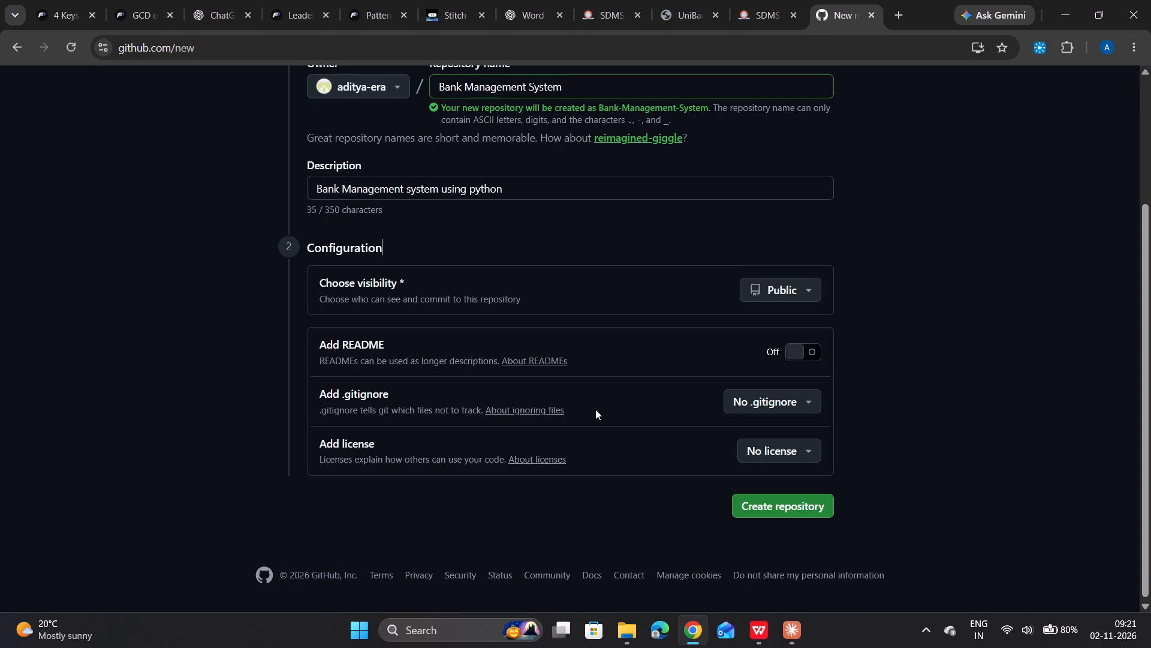
scroll(595, 409, "down", 1)
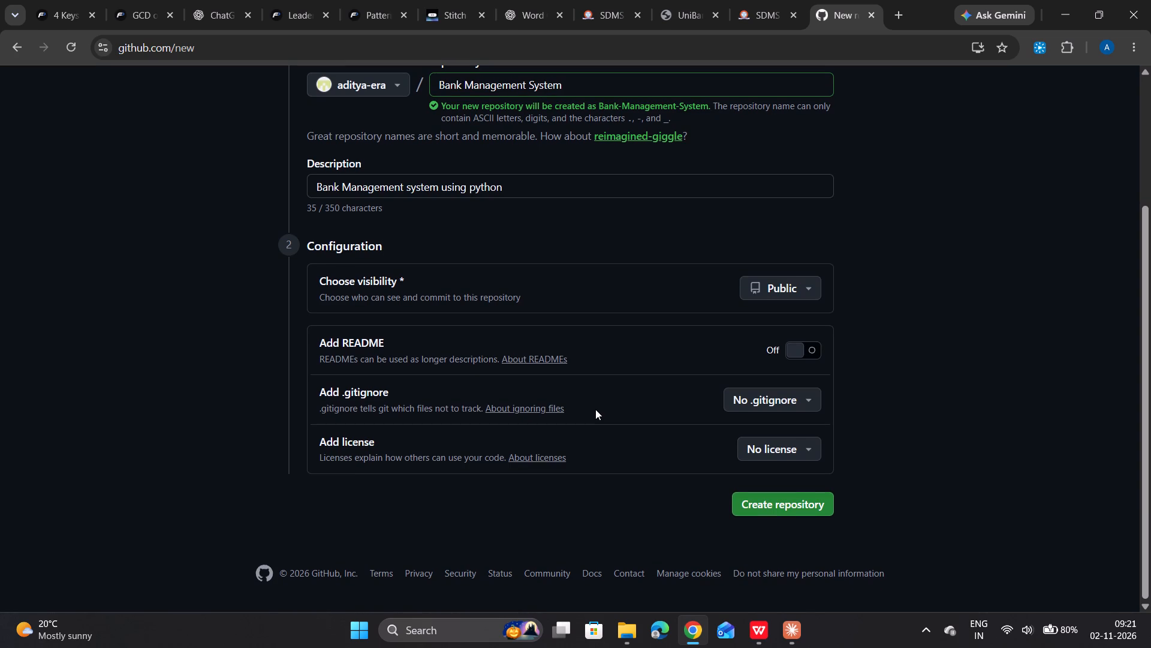
left_click(765, 501)
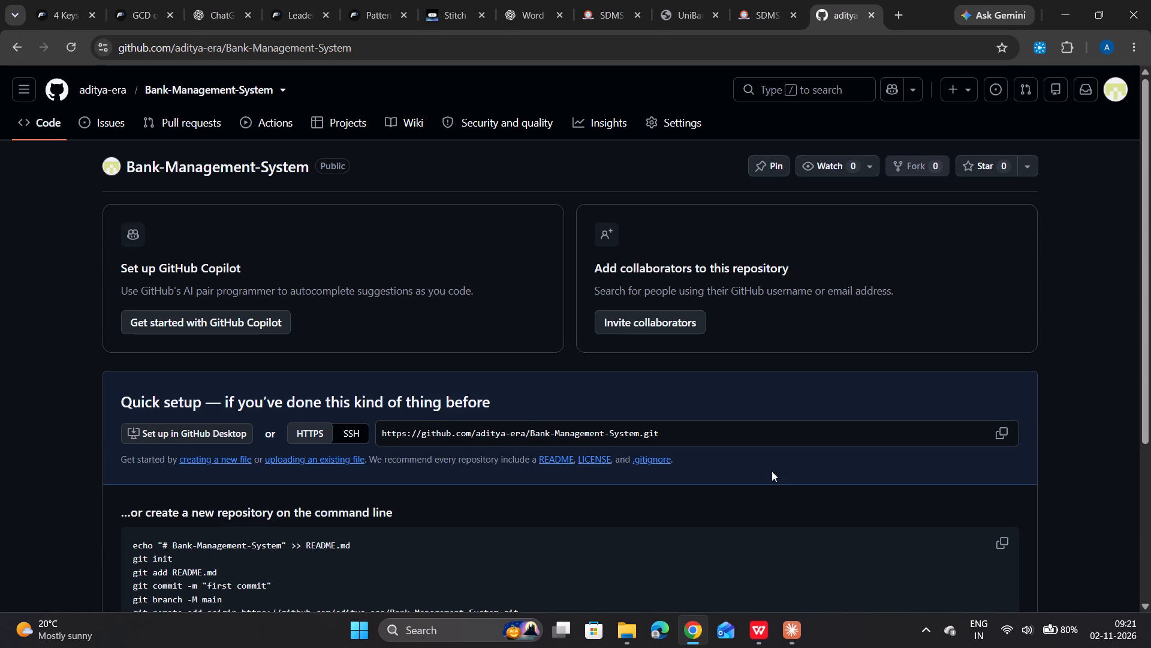
Search the web for github in a new browser tab and look through the results.
left_click(895, 14)
type("git")
key("Down")
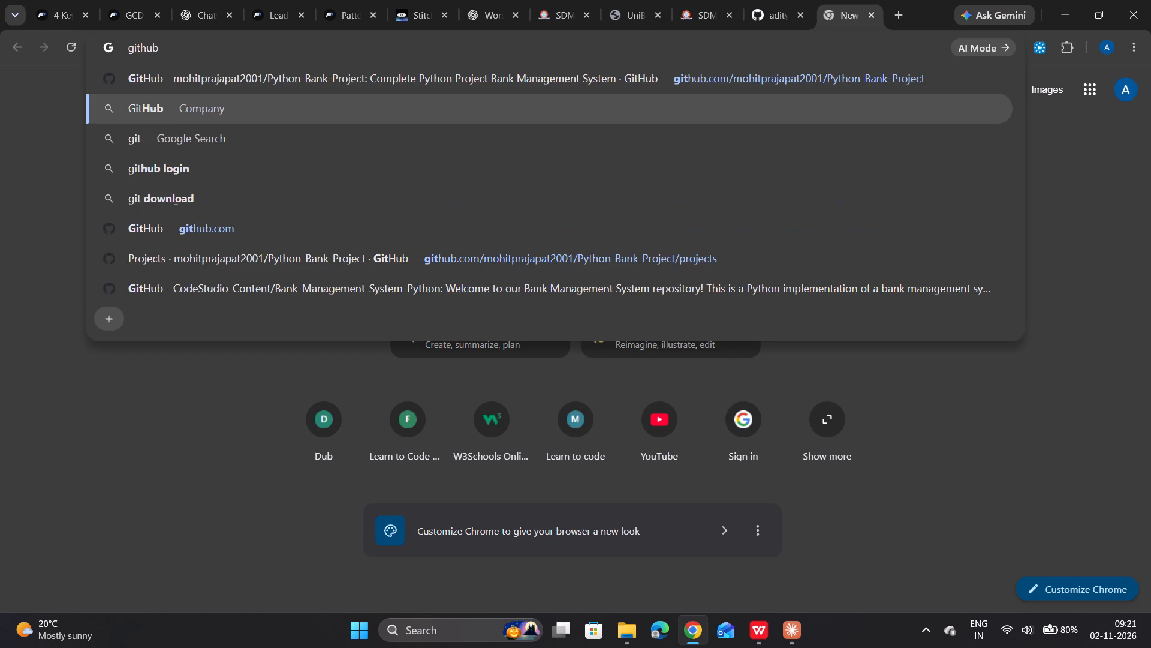
key("Return")
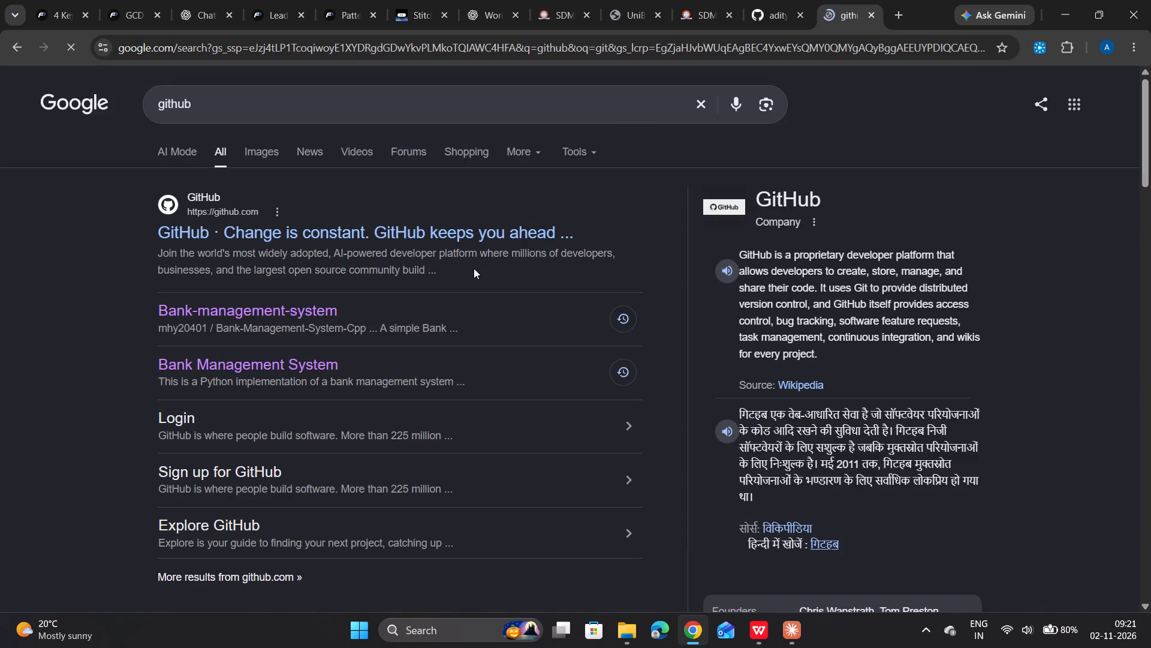
scroll(450, 331, "down", 7)
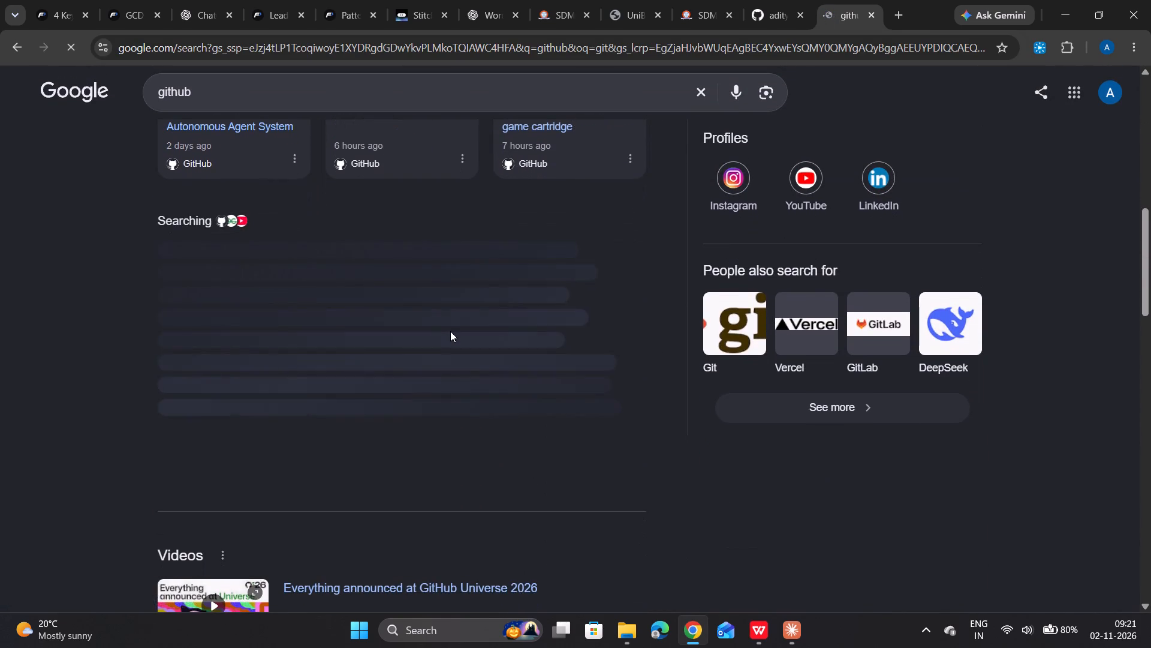
scroll(450, 331, "down", 9)
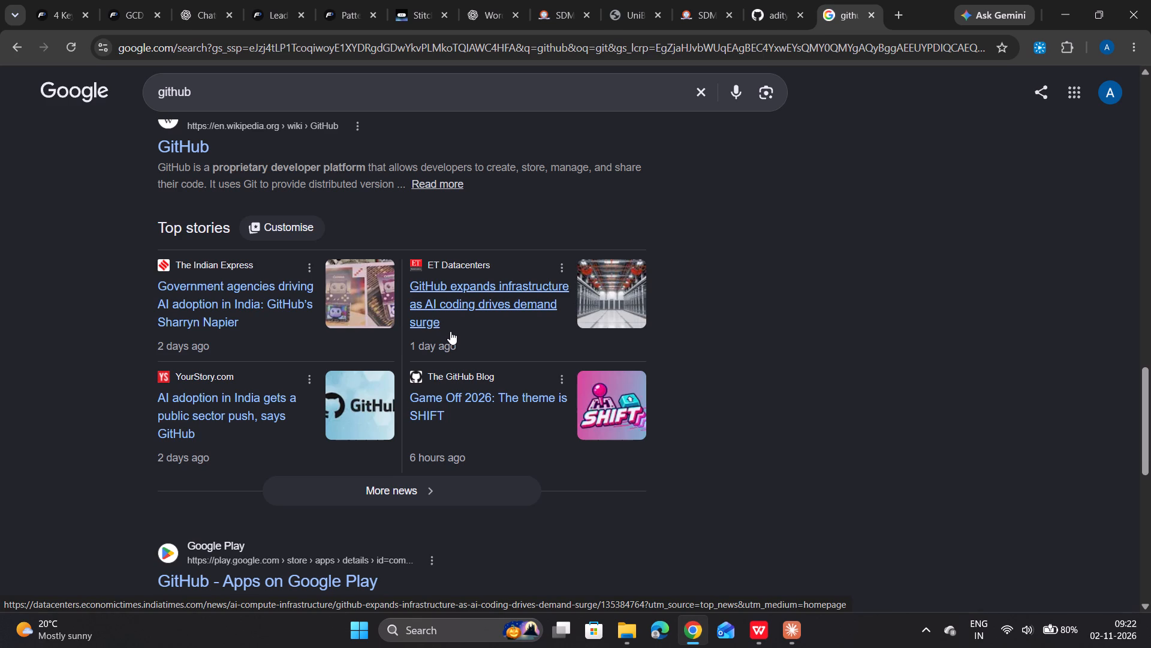
Change the web search to git and open the official Git website.
left_click(490, 92)
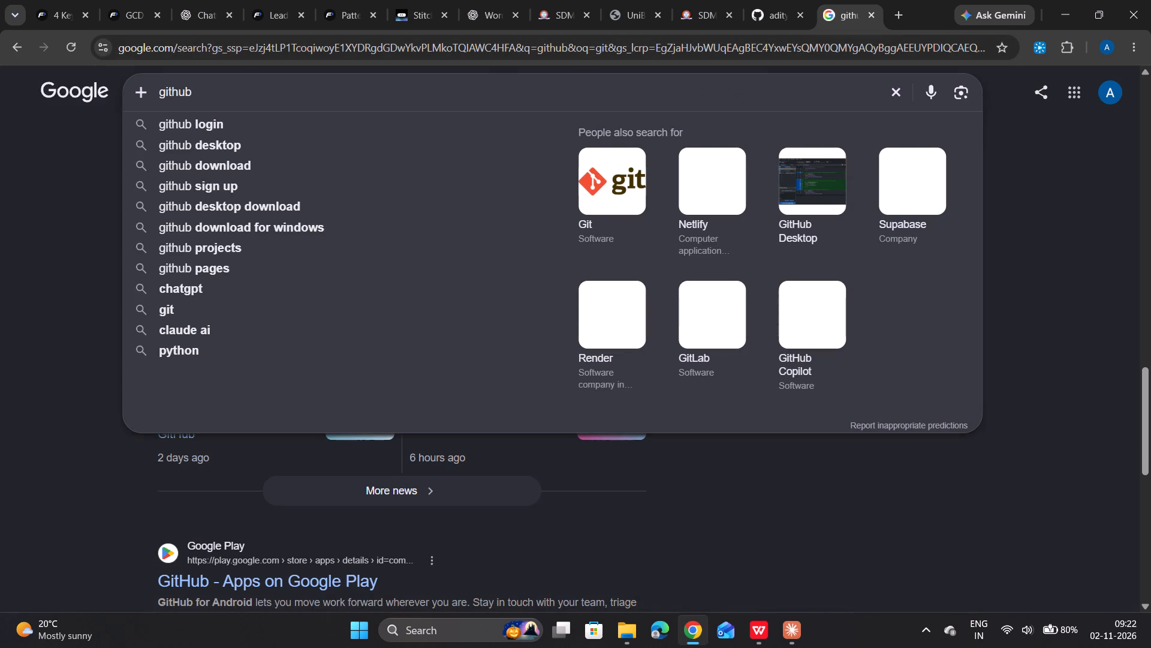
key("BackSpace")
key("BackSpace")
key("BackSpace")
key("Return")
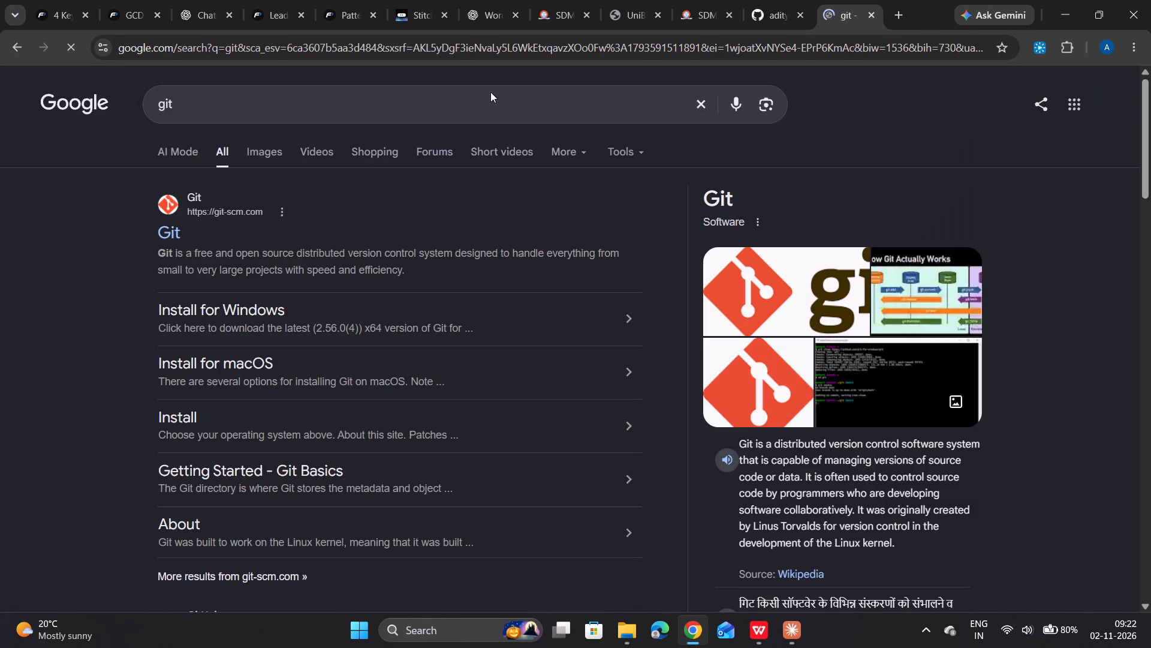
left_click(180, 223)
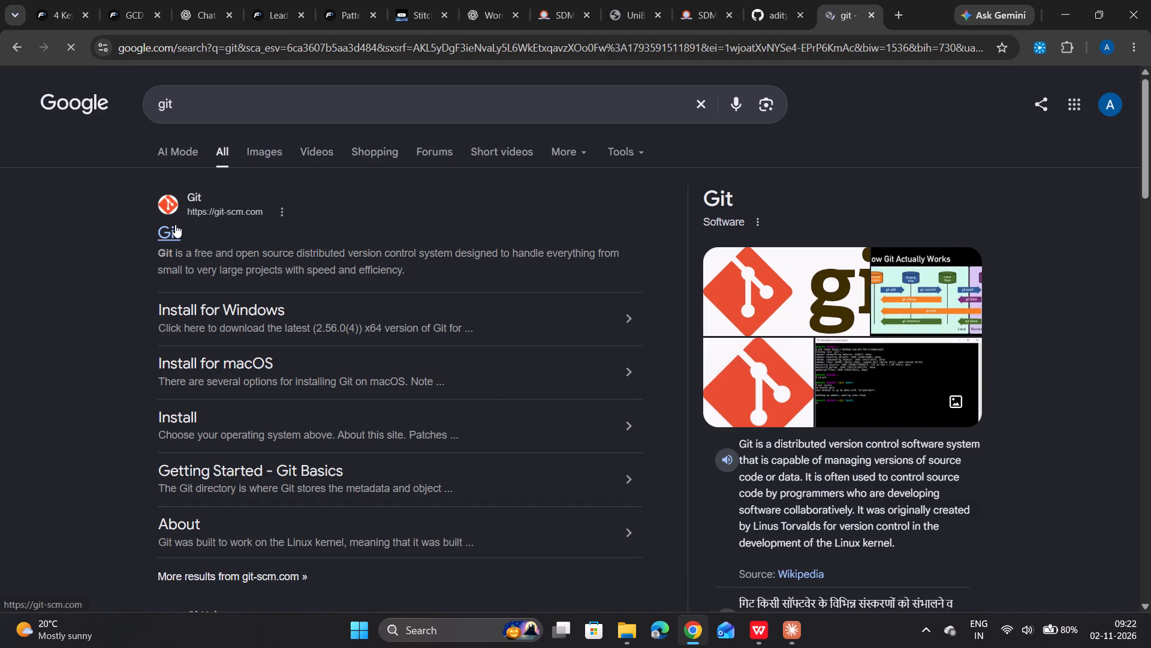
left_click(175, 224)
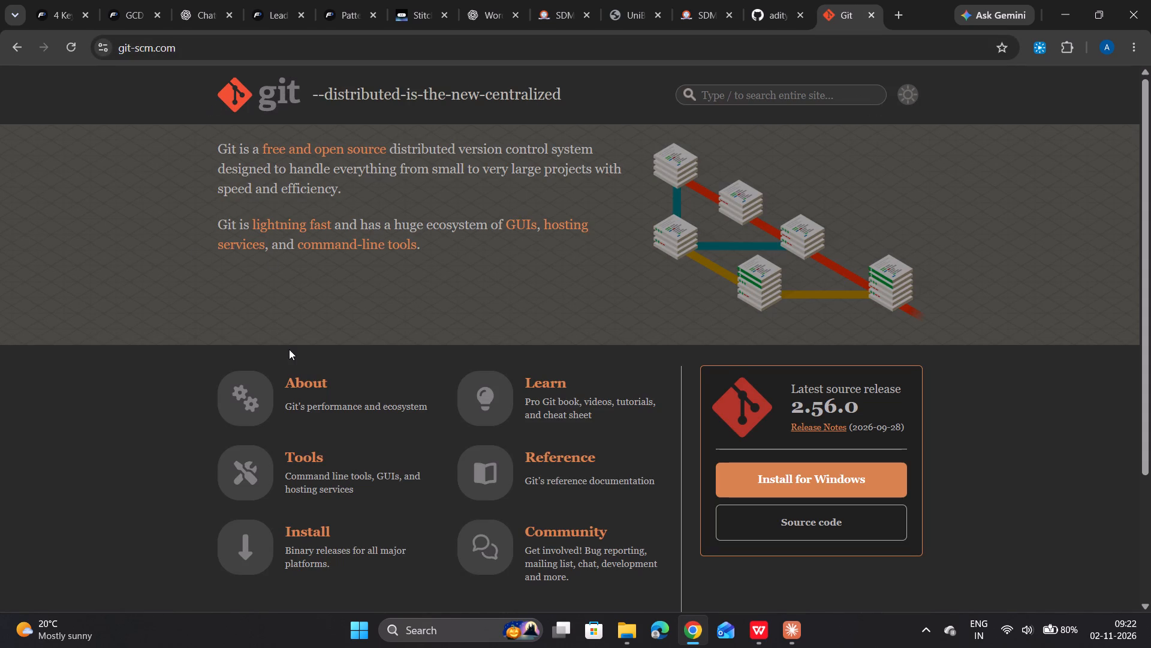
Download the latest x64 version of Git for Windows from the site's Windows install page.
scroll(297, 334, "down", 4)
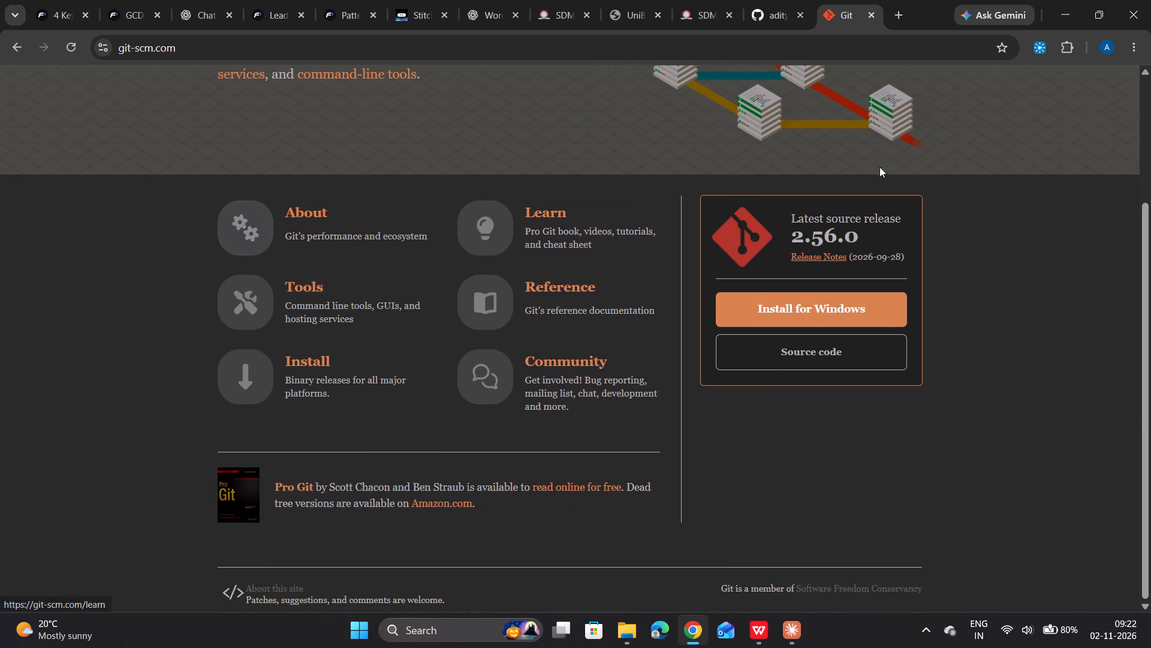
left_click(855, 294)
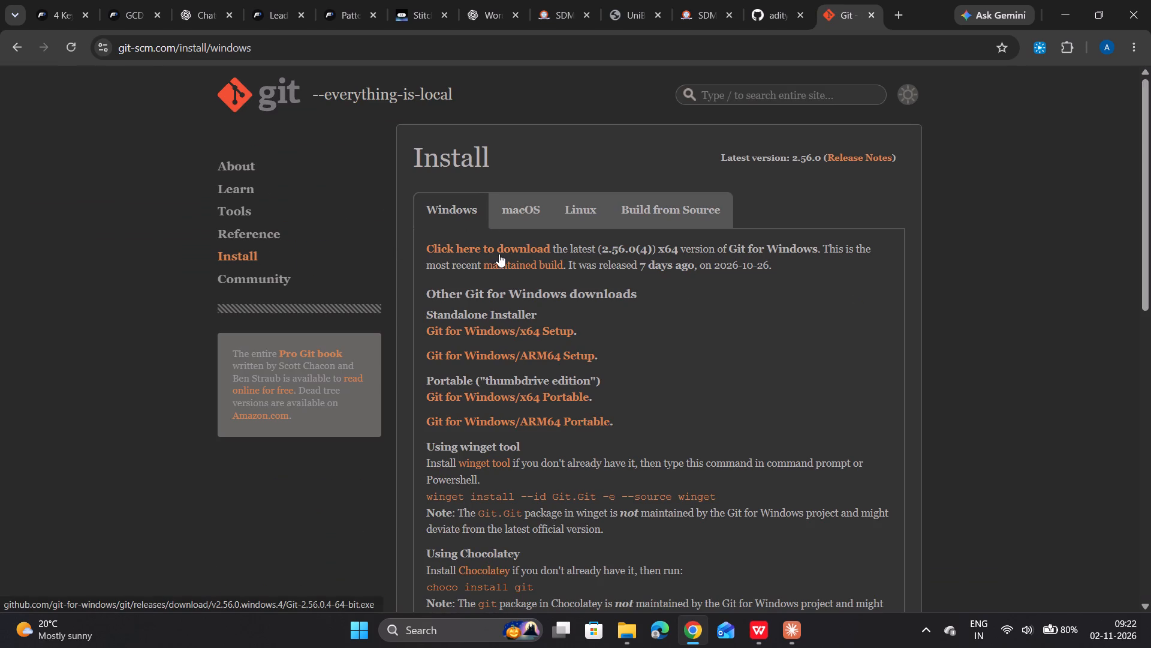
left_click(512, 243)
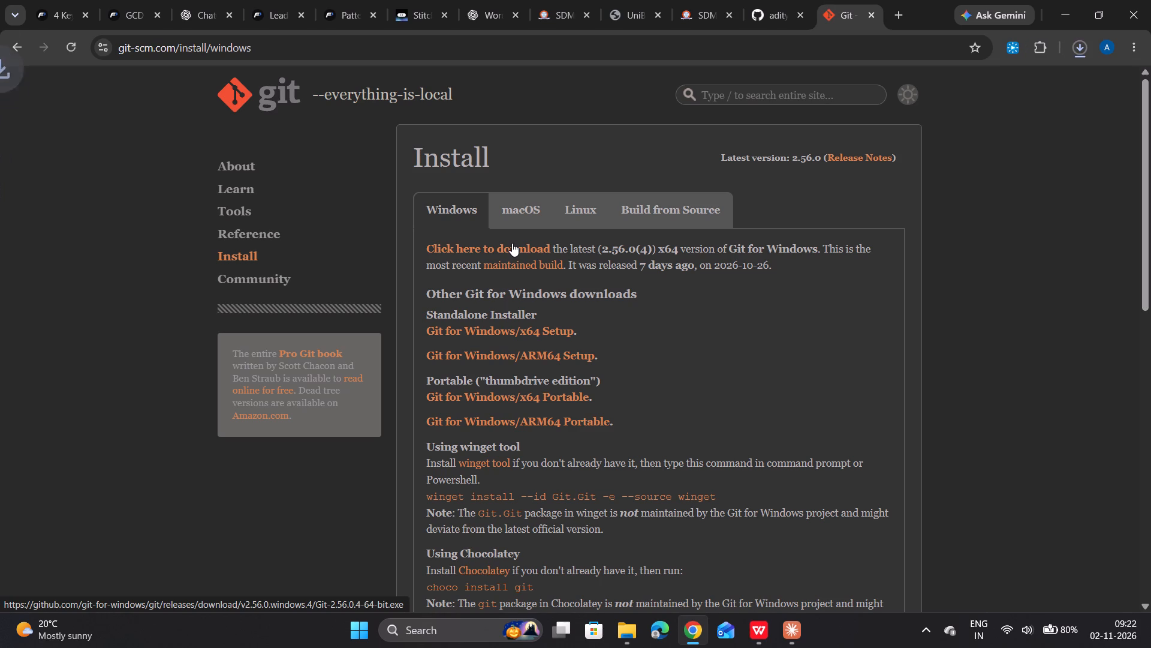
Launch the downloaded installer Git-2.56.0.4-64-bit.exe.
left_click(1077, 50)
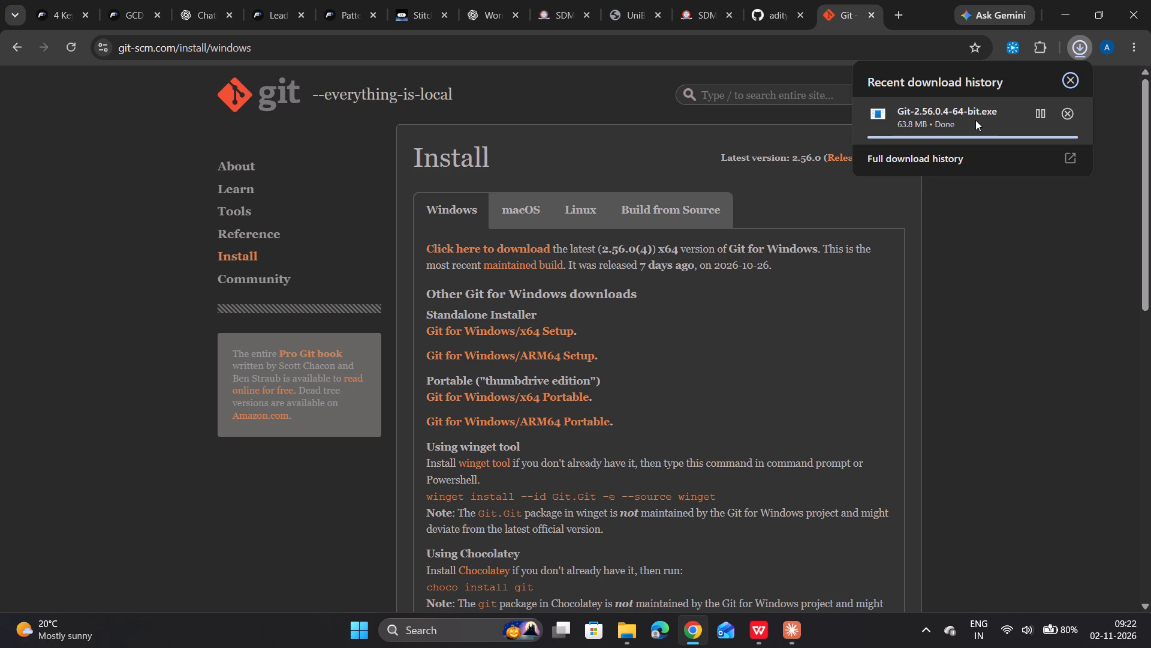
left_click(975, 120)
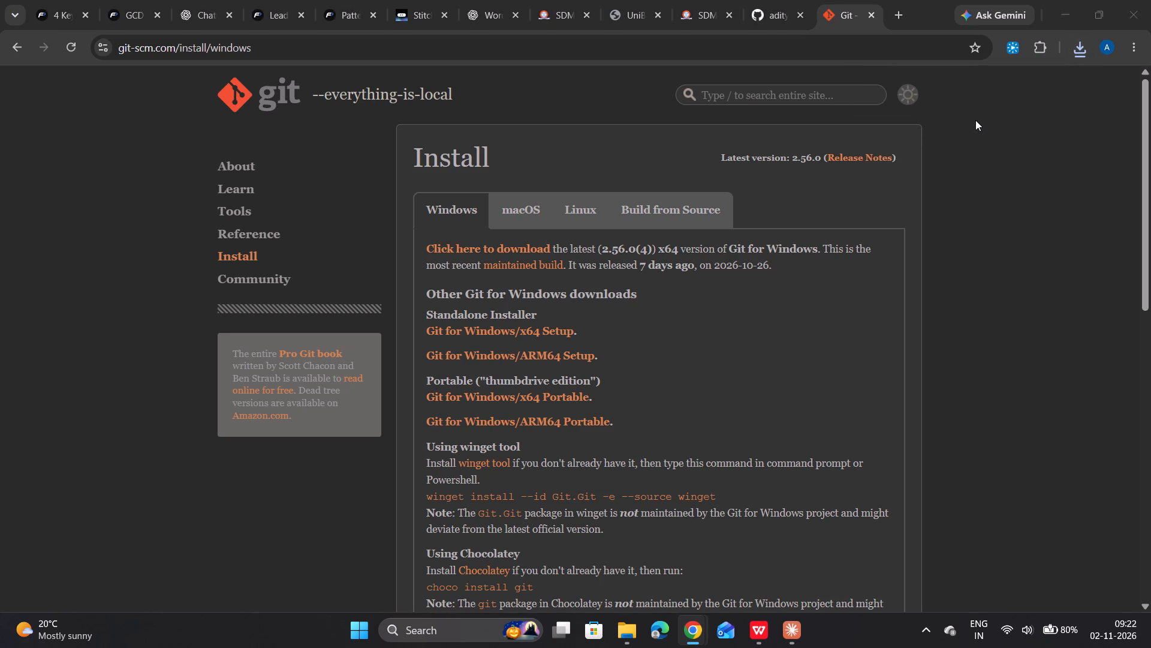